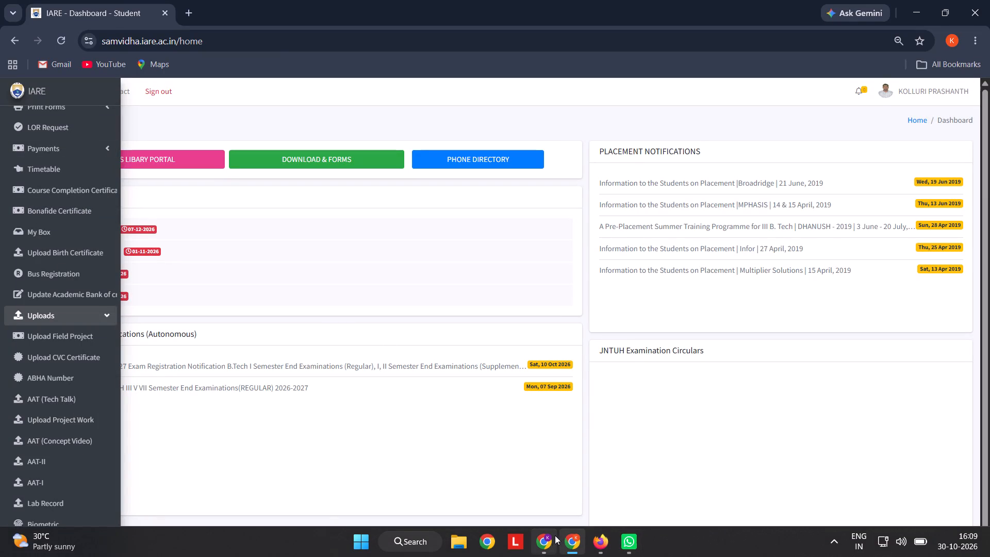
In the AAT - II folder on Google Drive, create a folder named with the student roll number followed by _LM.
left_click(543, 505)
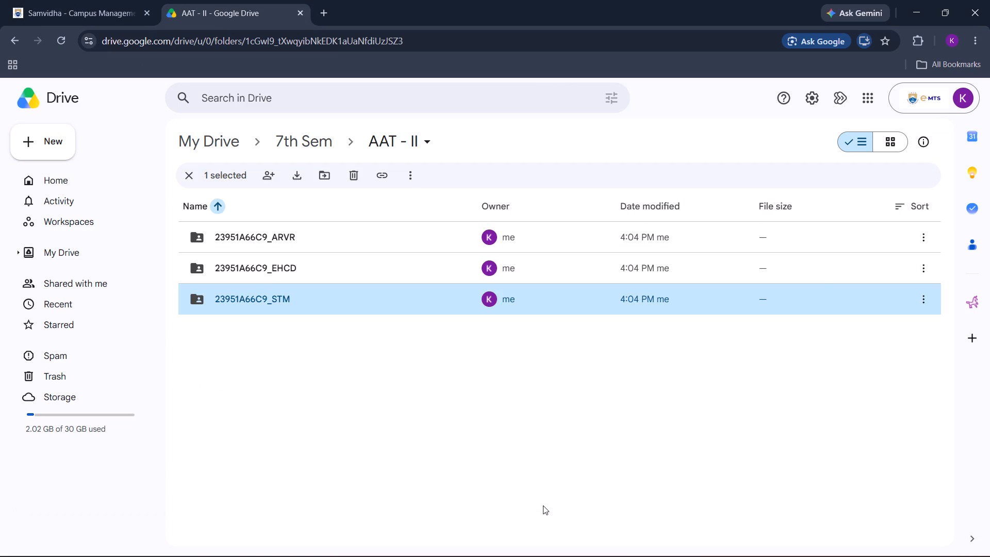
left_click(280, 407)
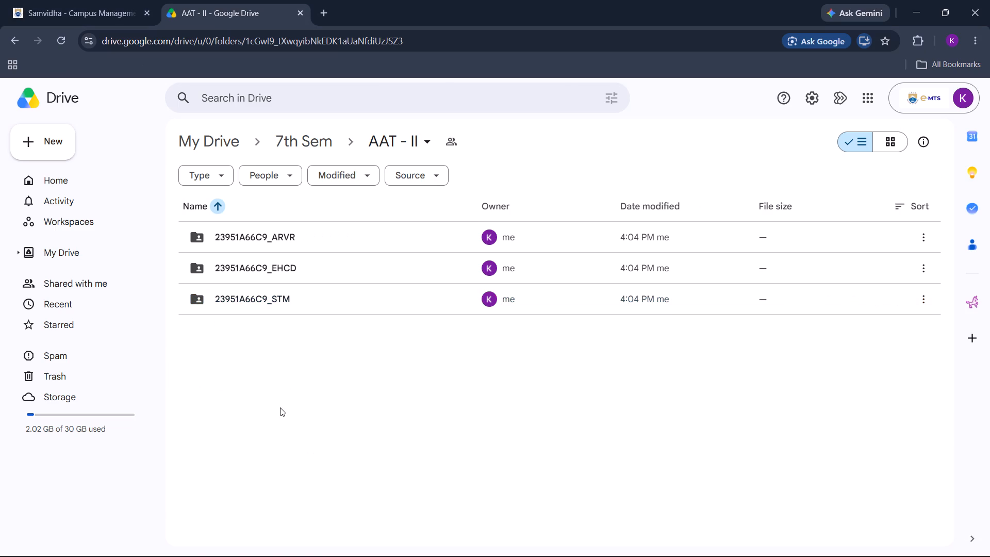
left_click(47, 139)
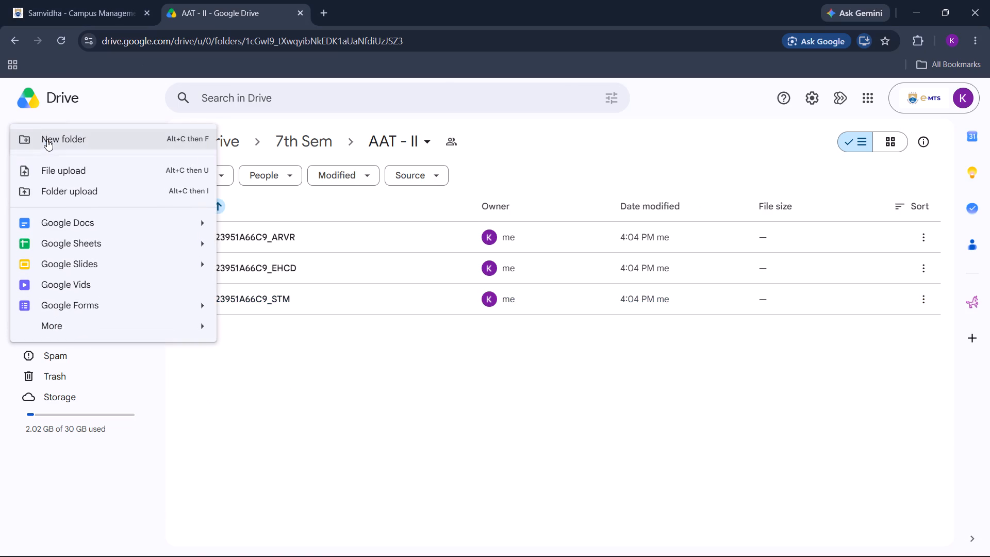
left_click(83, 140)
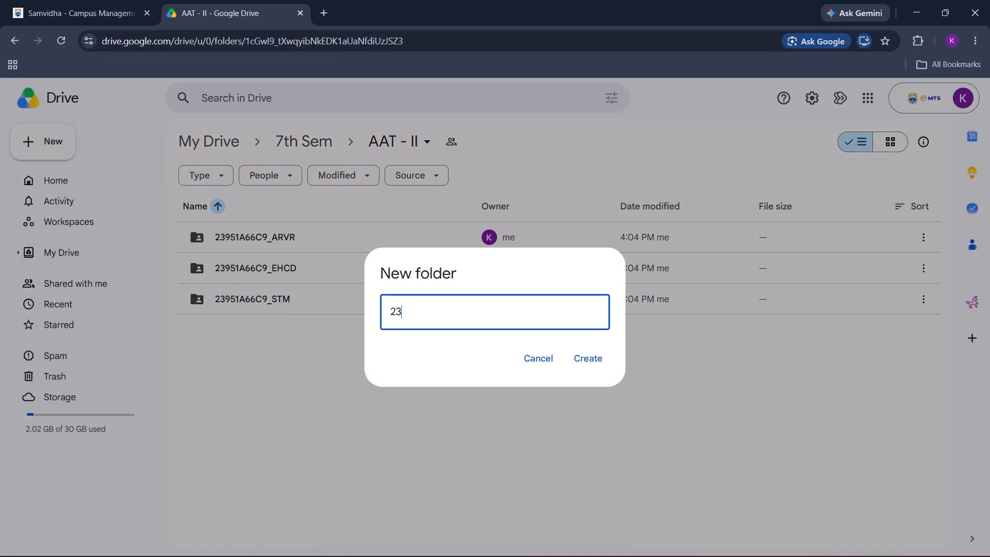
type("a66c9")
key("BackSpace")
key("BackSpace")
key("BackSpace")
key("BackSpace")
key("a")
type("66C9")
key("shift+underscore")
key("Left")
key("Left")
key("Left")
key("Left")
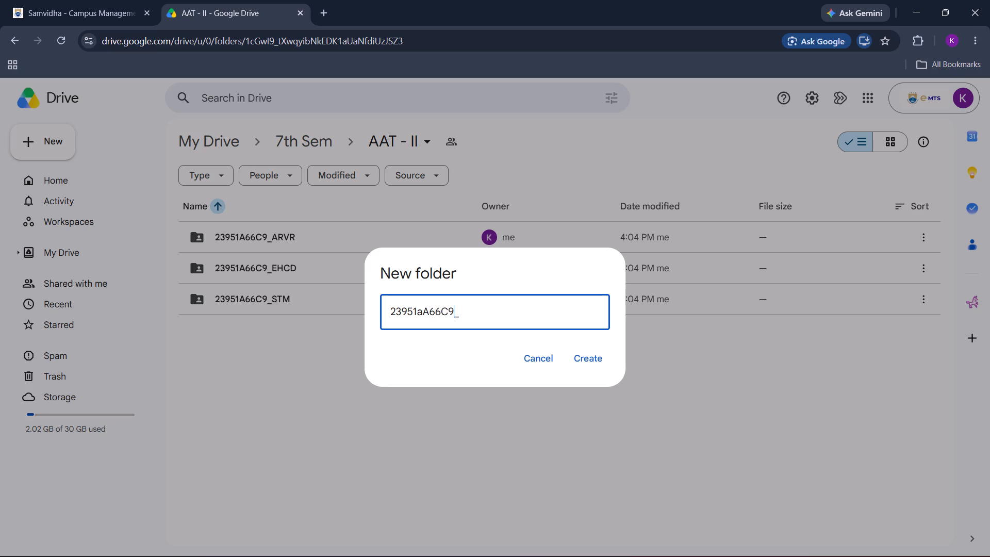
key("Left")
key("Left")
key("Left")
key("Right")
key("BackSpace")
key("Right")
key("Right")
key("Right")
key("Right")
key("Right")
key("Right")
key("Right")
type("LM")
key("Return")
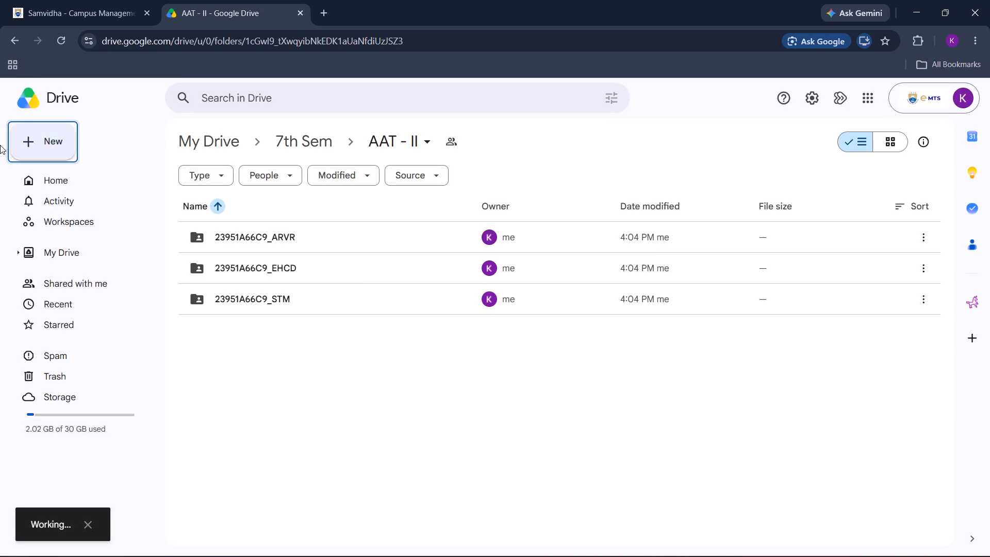
Create another folder in AAT - II named with the student roll number followed by _DL.
left_click(26, 132)
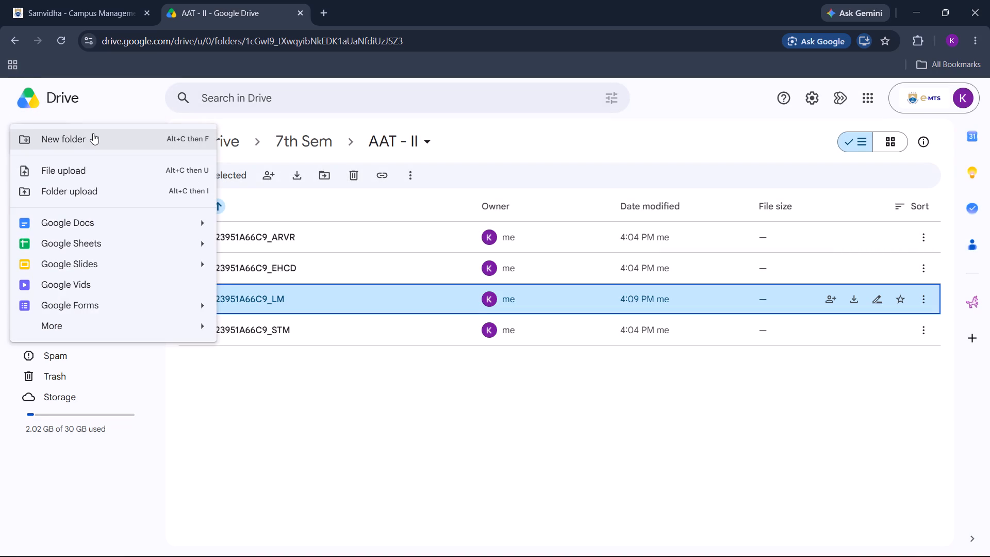
left_click(93, 133)
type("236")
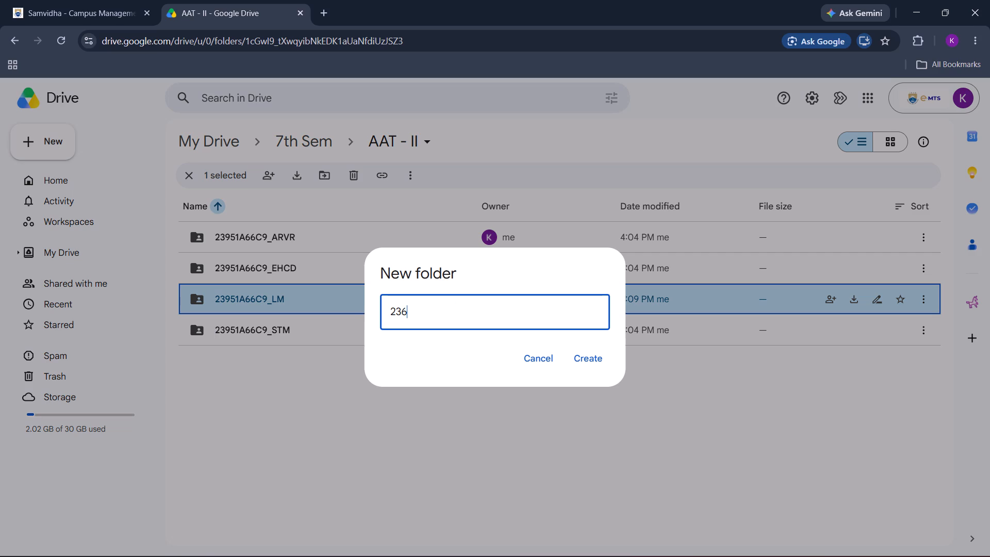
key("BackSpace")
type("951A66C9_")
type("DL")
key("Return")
scroll(319, 339, "up", 1)
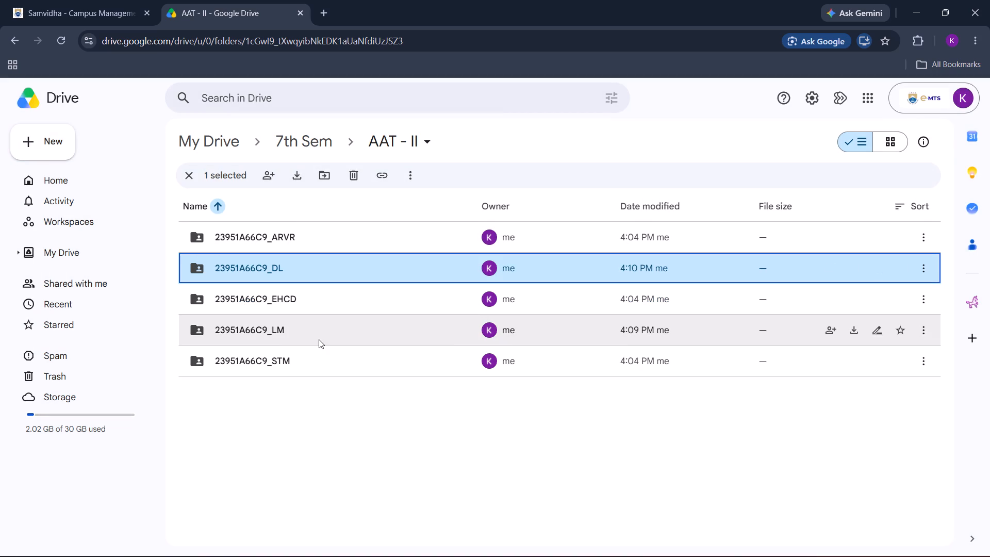
scroll(319, 339, "up", 1)
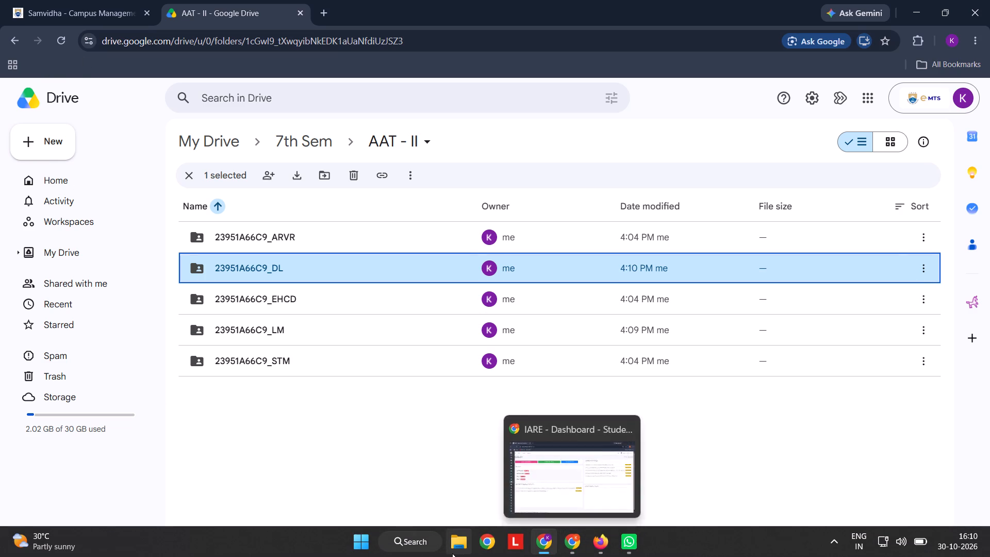
Switch to File Explorer and look through VII Sem, VI Sem and its CP subfolder on Eduction Drive (D:).
left_click(452, 553)
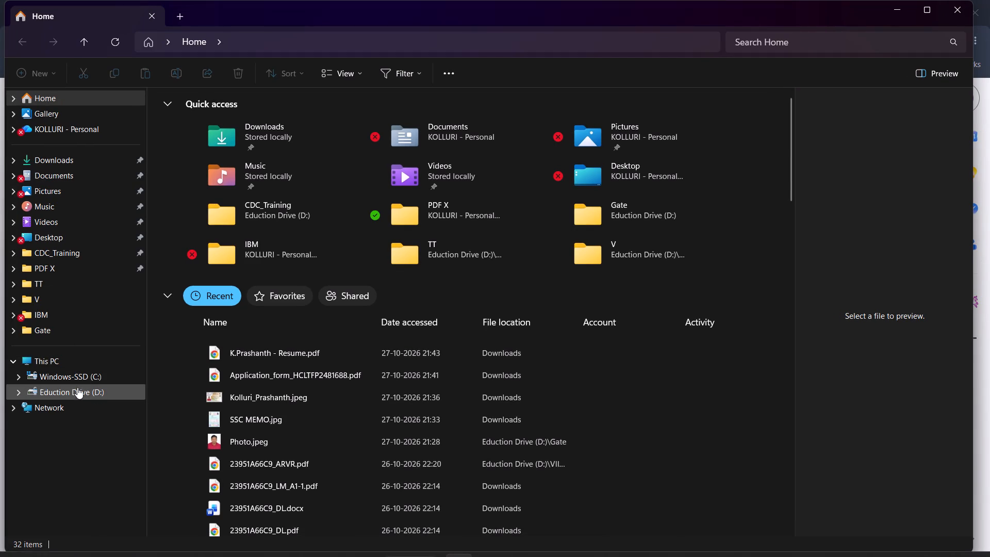
left_click(81, 392)
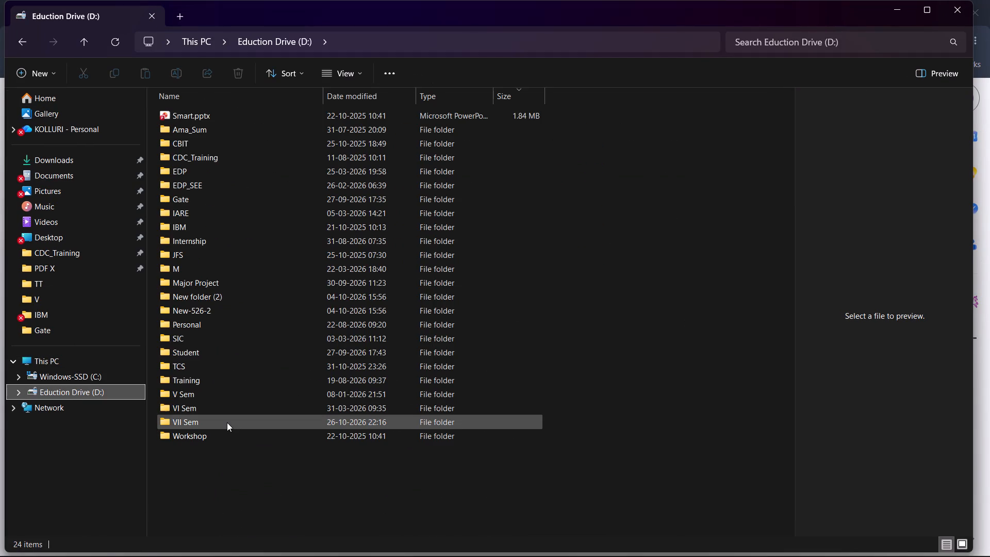
double_click(227, 422)
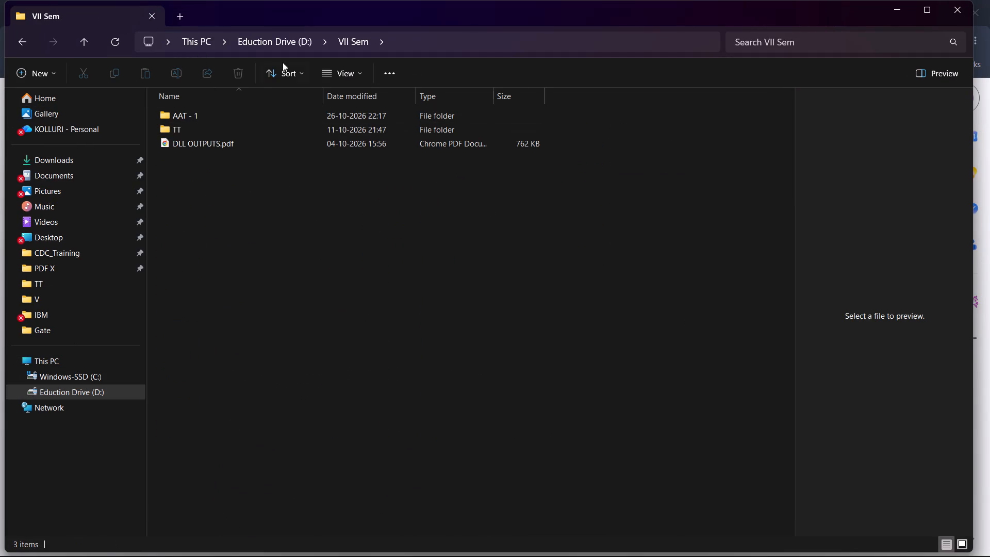
left_click(277, 47)
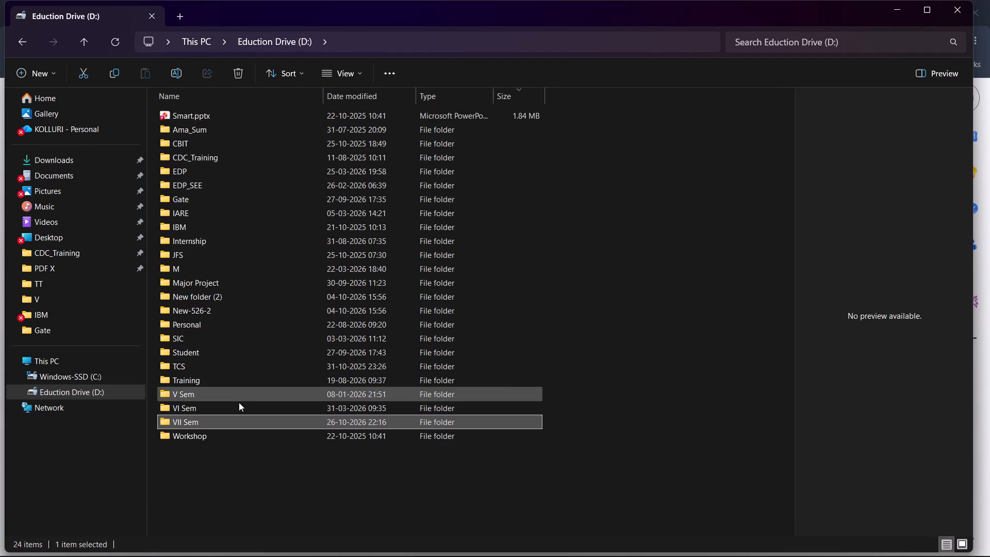
double_click(239, 406)
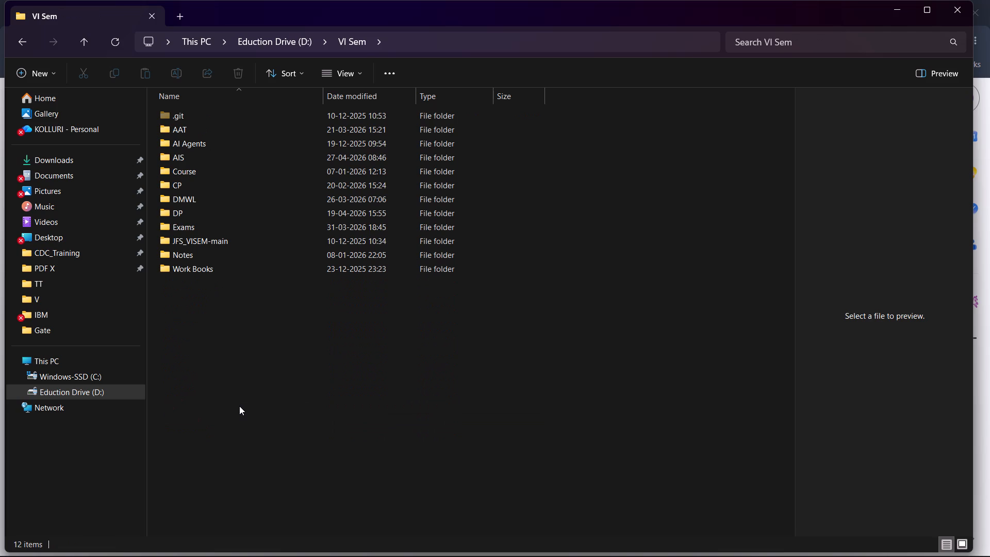
double_click(229, 180)
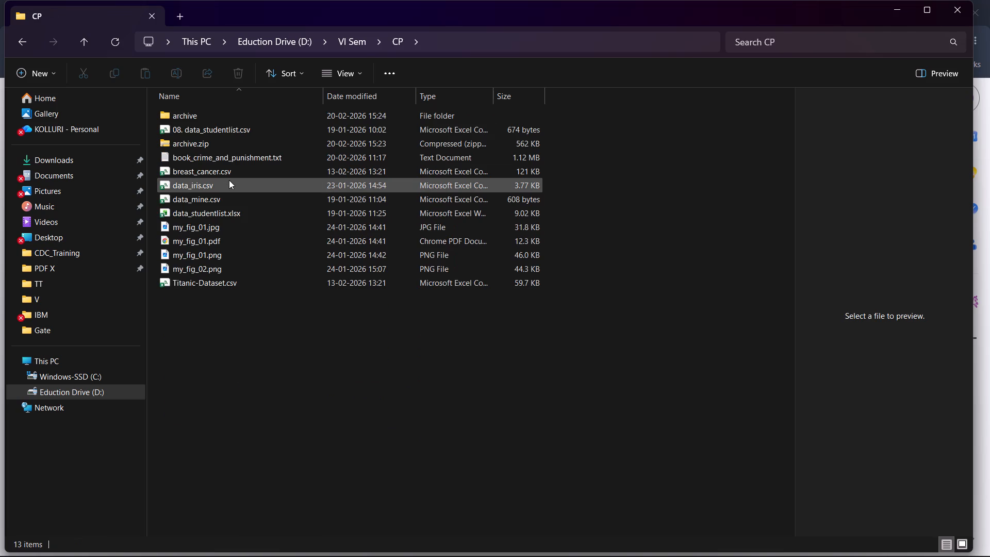
left_click(291, 41)
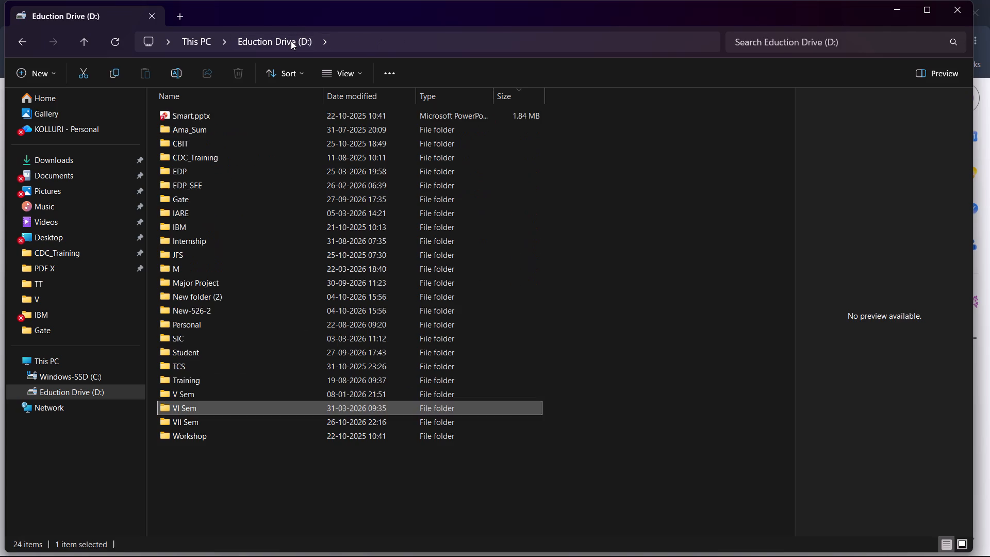
Examine the PDF folder of AAT 1 and the New Upload folder of AAT 2 in VI Sem, previewing the BI-2 and CV-2 PDFs.
double_click(206, 407)
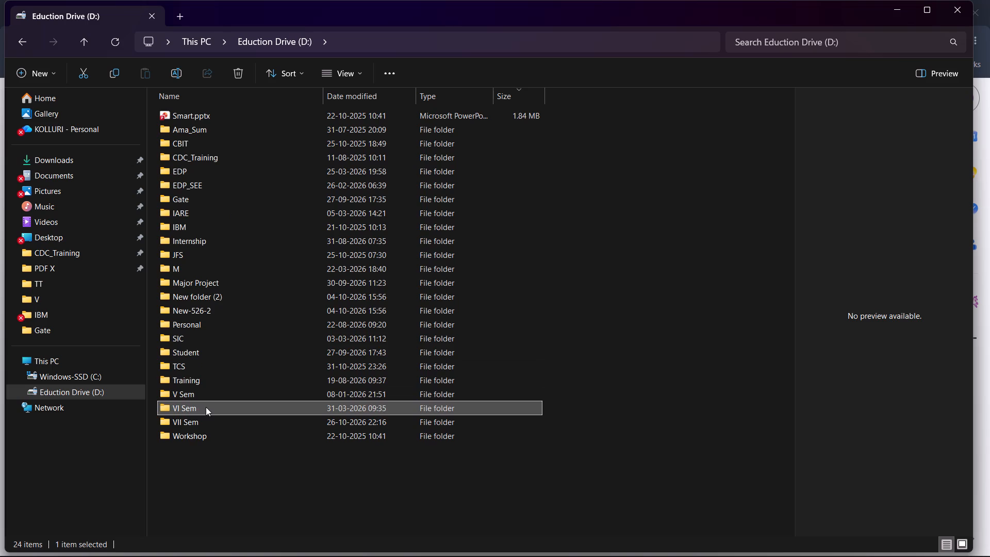
double_click(213, 132)
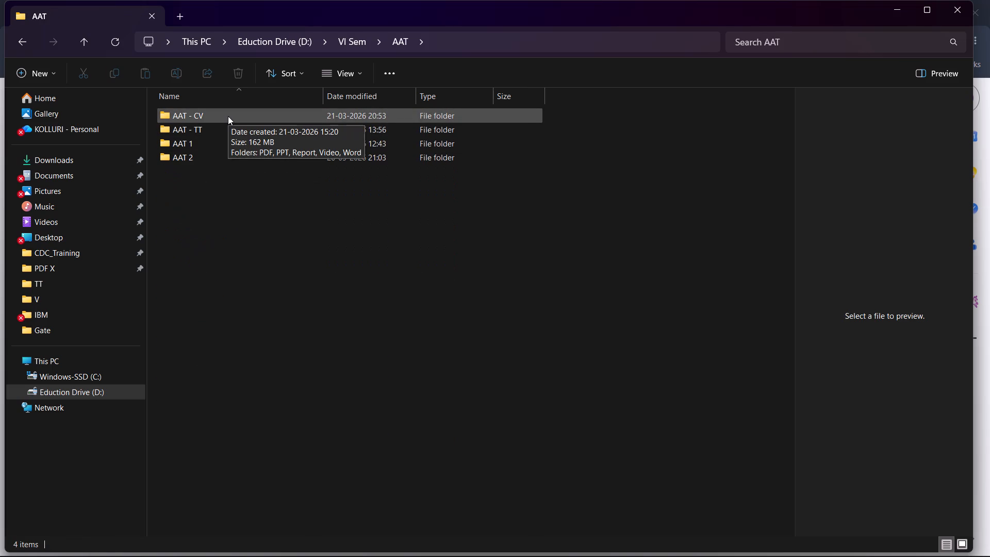
double_click(212, 150)
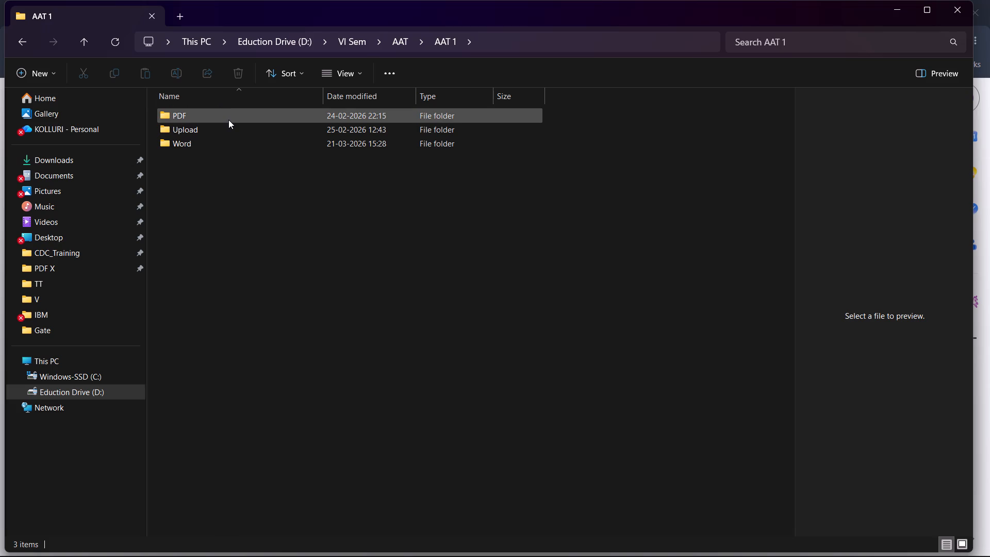
double_click(228, 120)
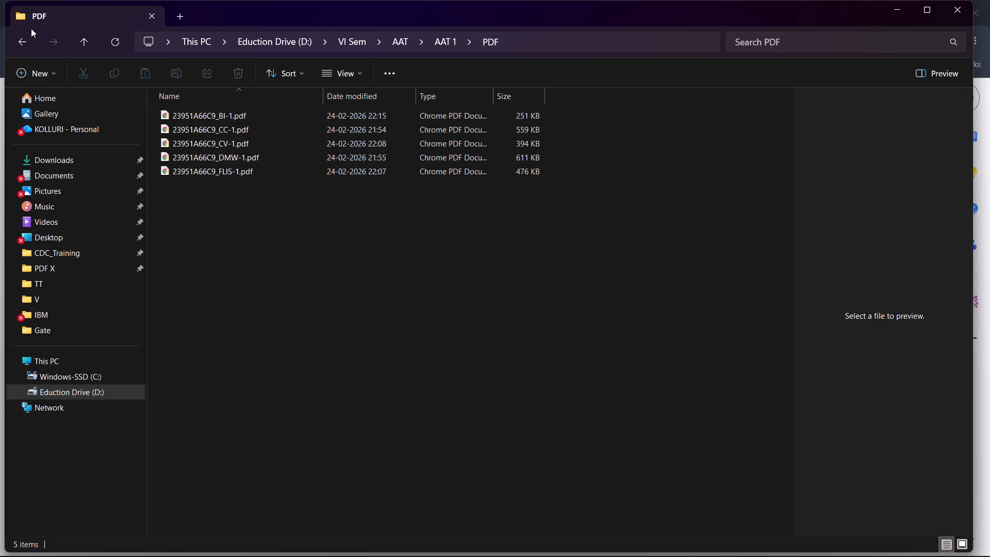
left_click(20, 48)
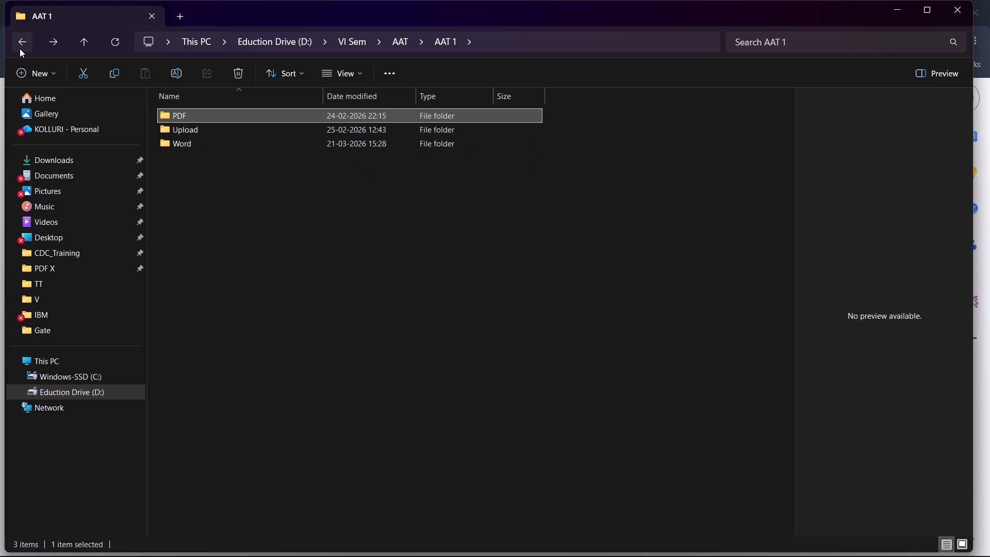
left_click(20, 48)
double_click(216, 162)
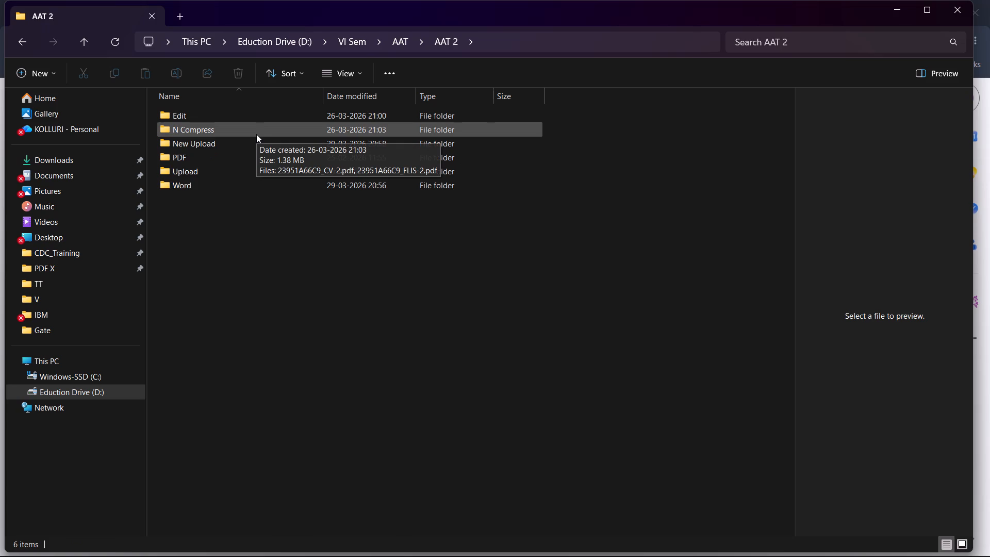
double_click(243, 144)
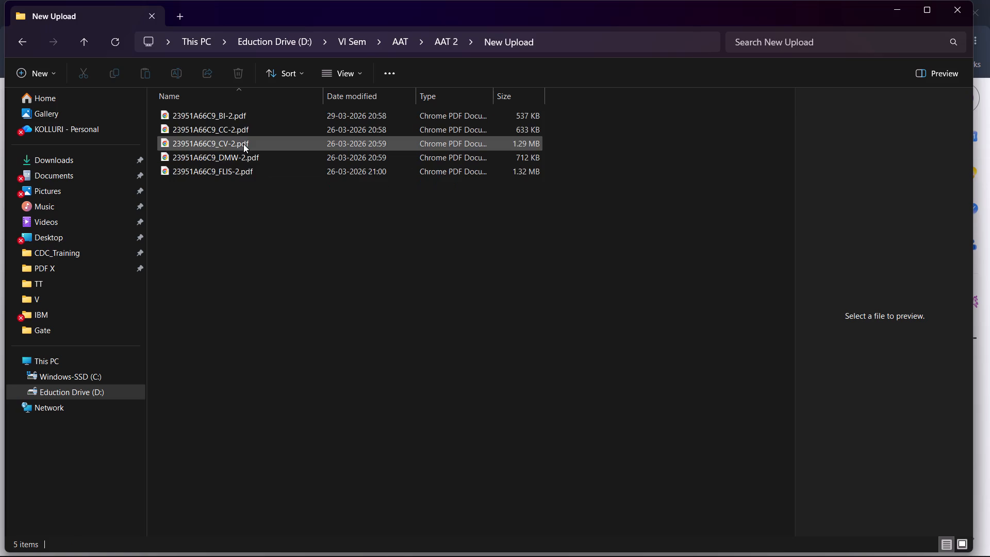
left_click(293, 118)
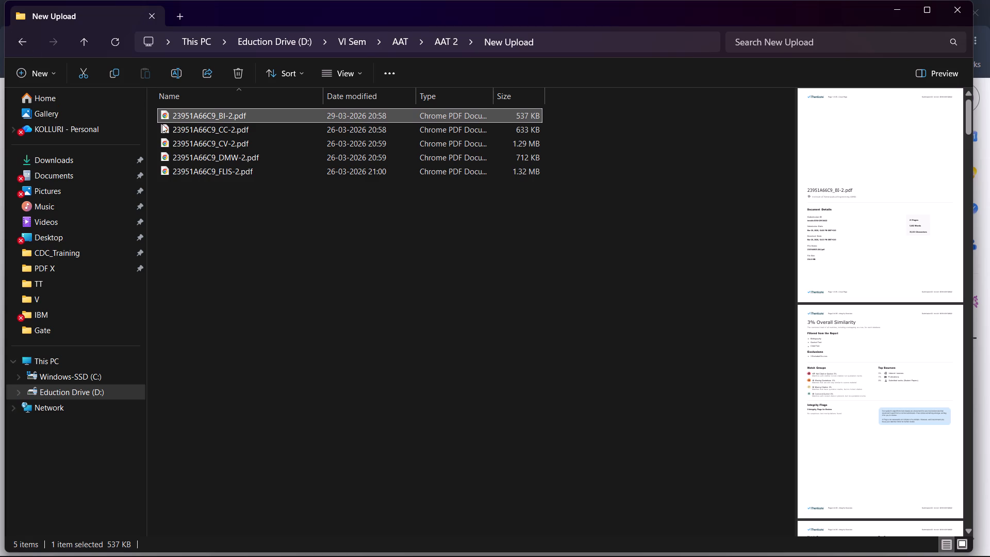
left_click(260, 141)
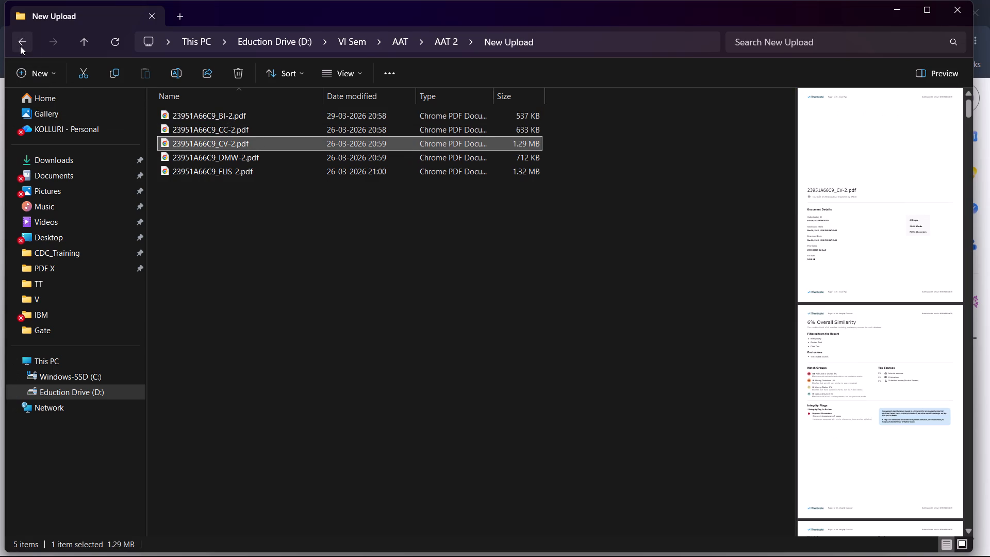
Look through the Report folder inside AAT - CV of the VI Sem AAT folder.
left_click(20, 46)
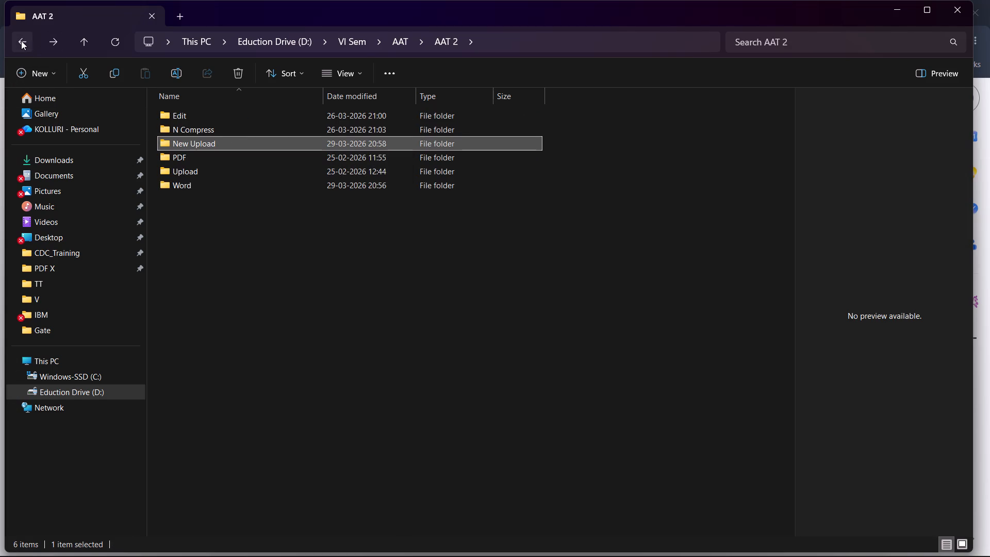
left_click(21, 41)
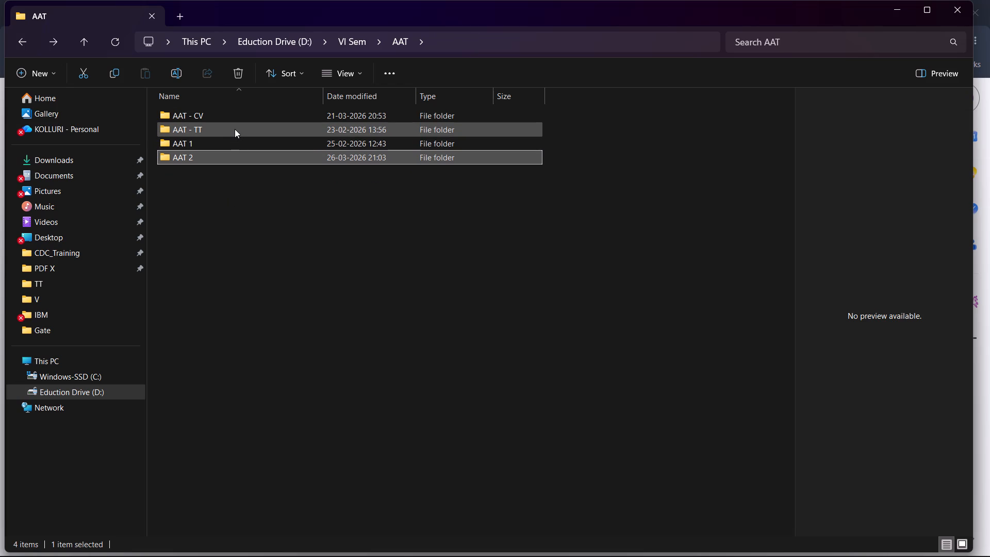
double_click(241, 115)
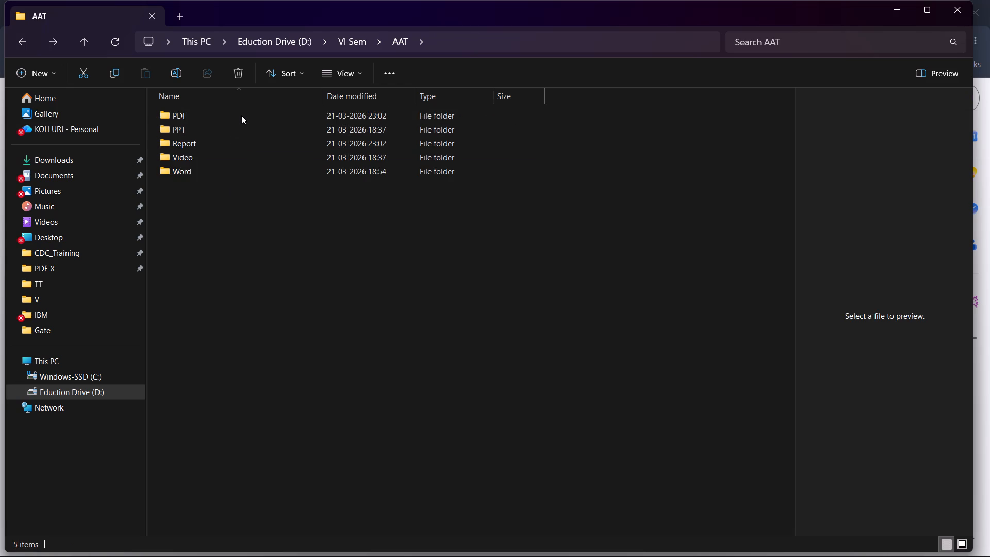
double_click(223, 137)
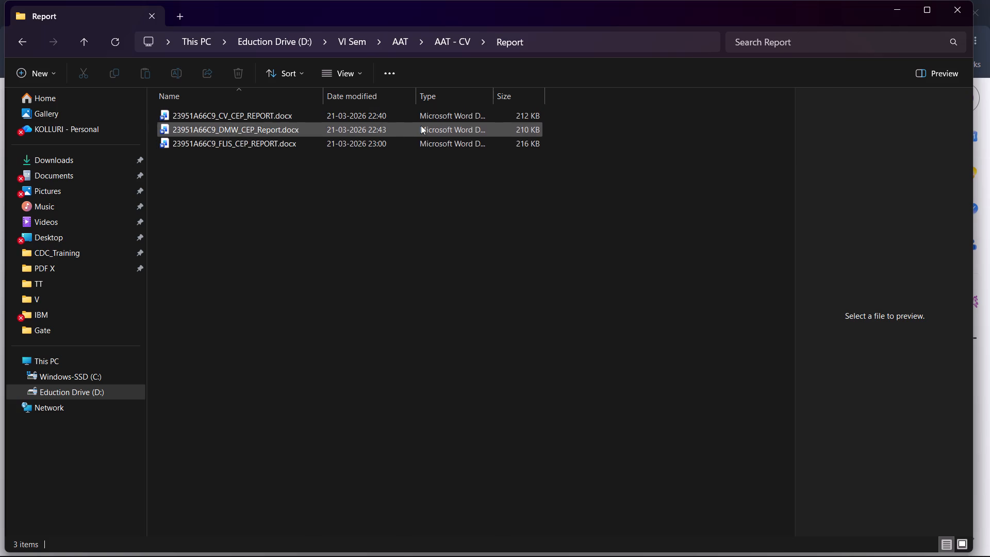
Copy the CV and DMW CEP report documents from the Report folder.
left_click_drag(558, 109, 485, 128)
key("ctrl+c")
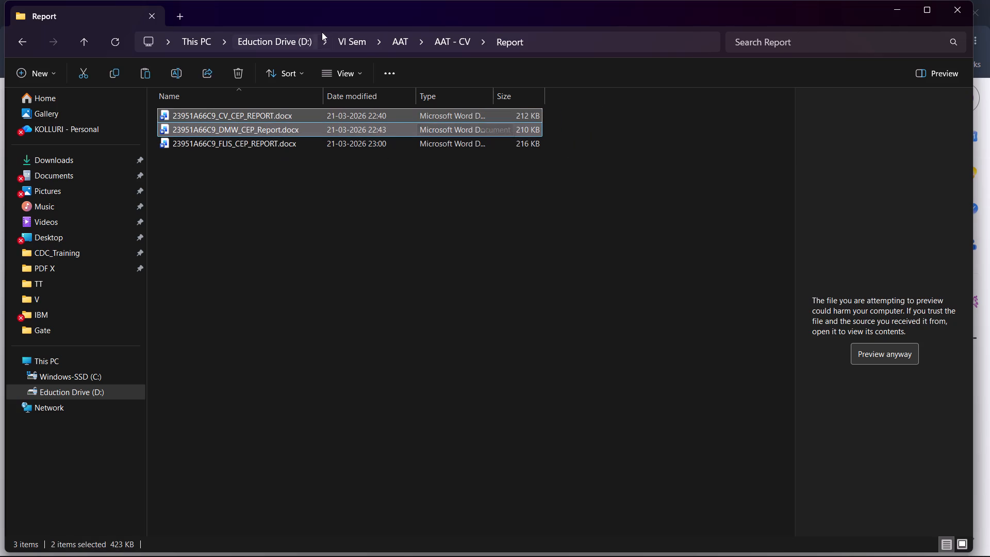
Create a folder named AAT CEP inside VII Sem on Eduction Drive (D:).
left_click(398, 43)
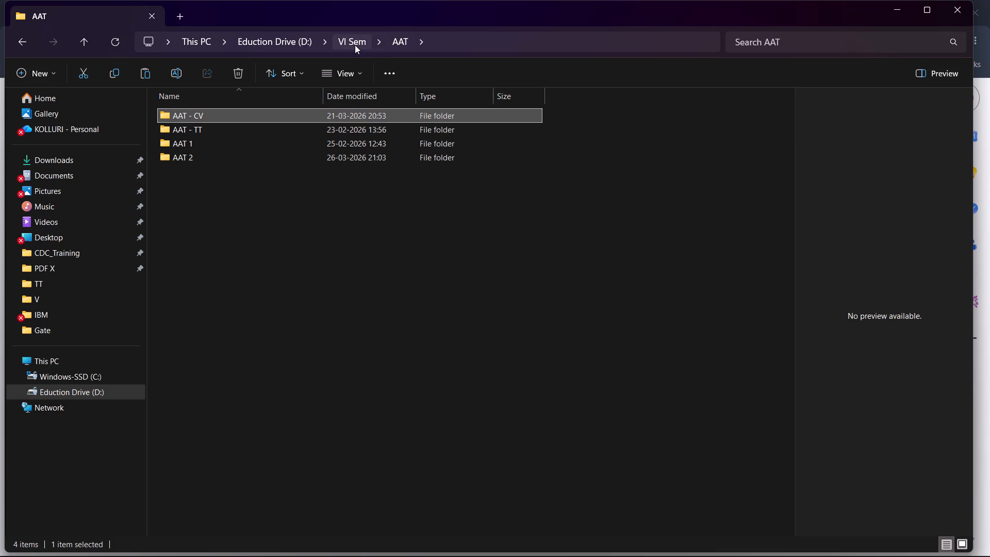
left_click(355, 45)
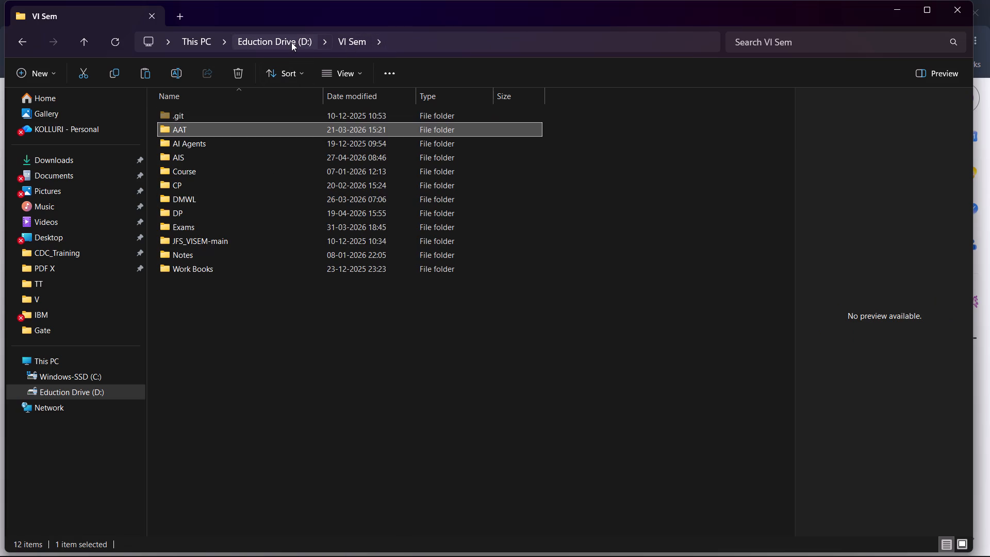
left_click(291, 42)
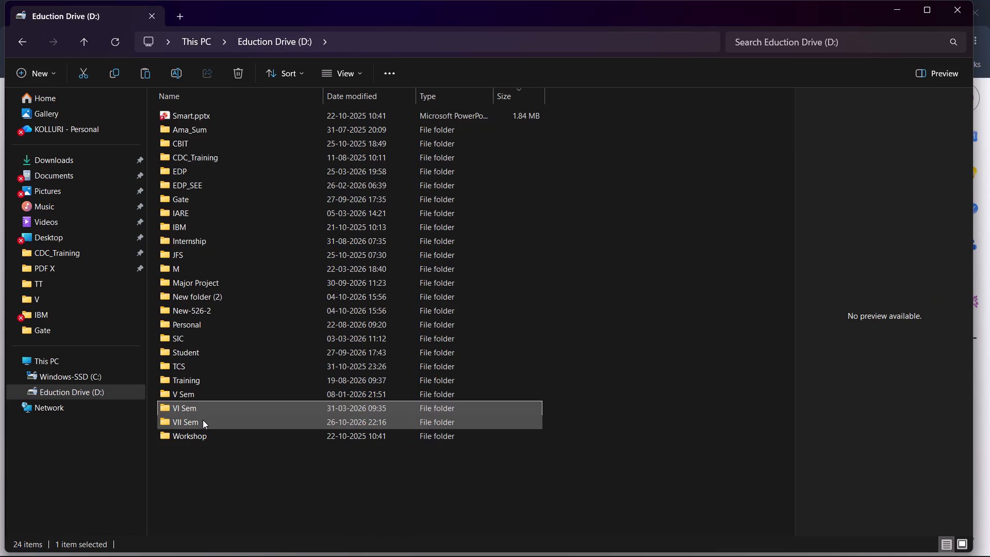
double_click(203, 420)
left_click(220, 111)
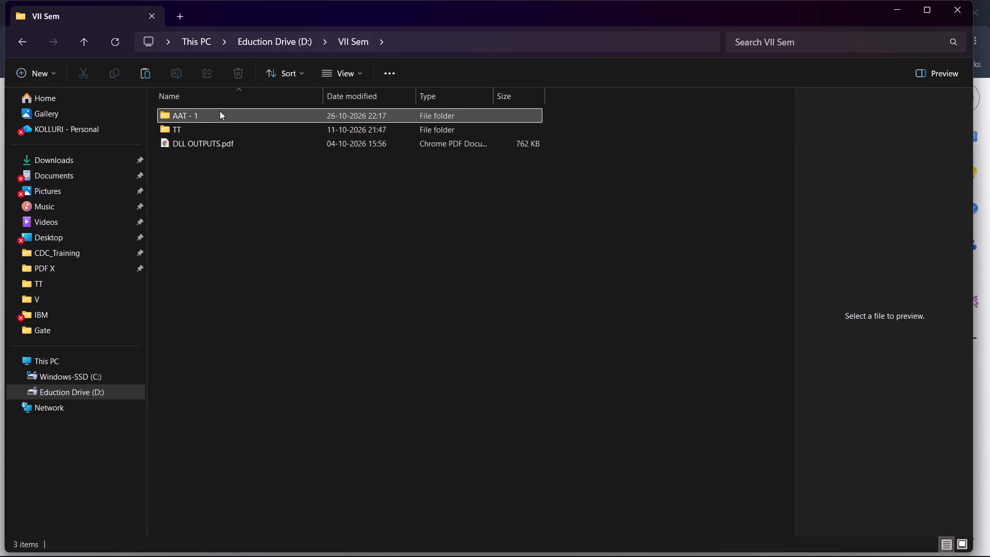
left_click(32, 70)
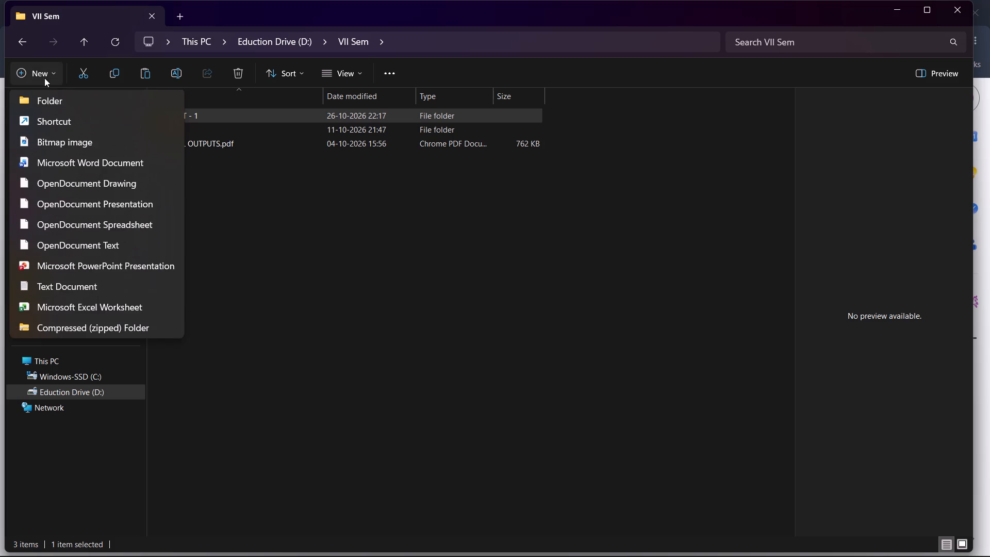
left_click(39, 103)
key("BackSpace")
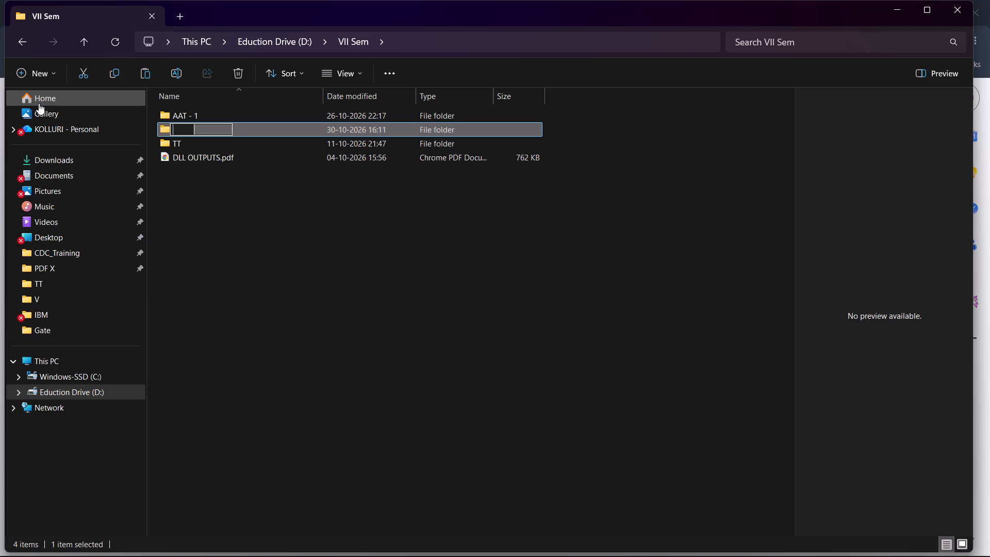
type("AAY")
key("BackSpace")
type("T")
key("space")
type("CEP")
key("Return")
Open the AAT CEP folder and paste the two copied report documents into it.
key("Return")
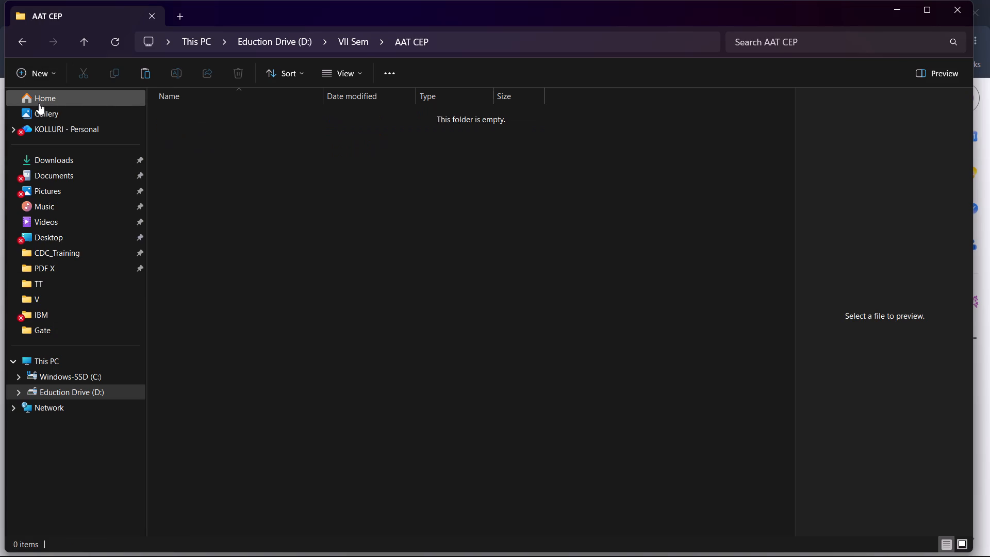
key("ctrl+v")
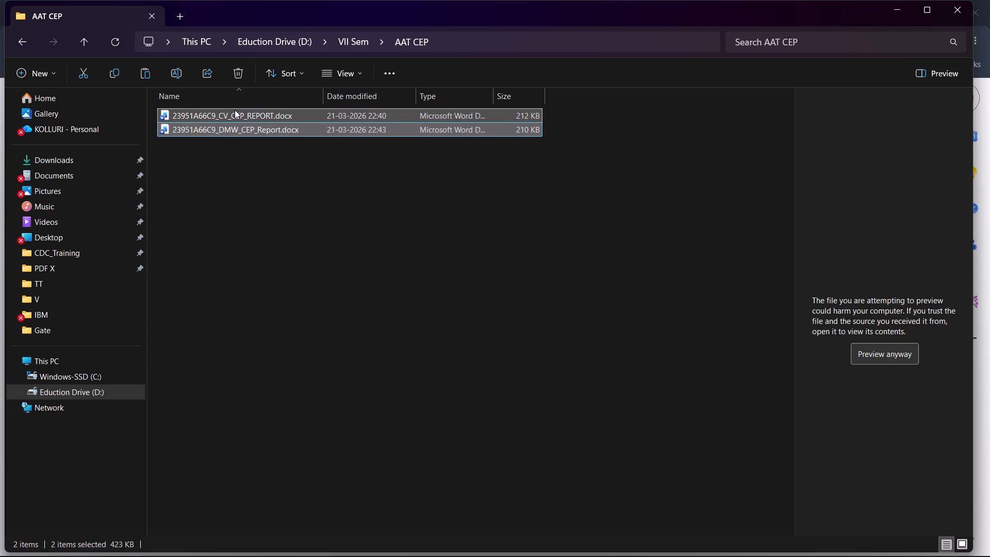
Rename the CV CEP report copy, replacing CV with DL in its file name.
left_click(235, 112)
left_click(235, 112)
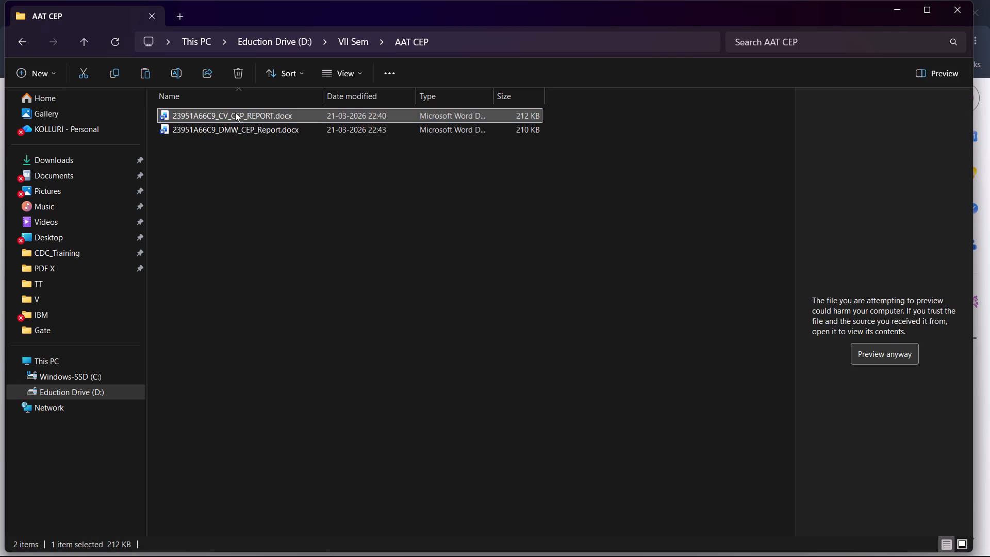
left_click(228, 119)
key("BackSpace")
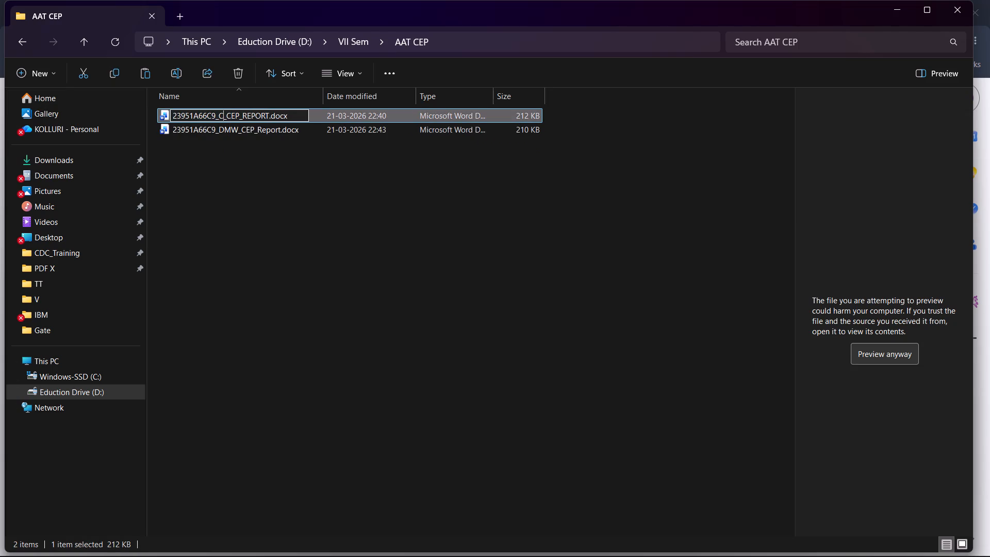
key("BackSpace")
type("DL")
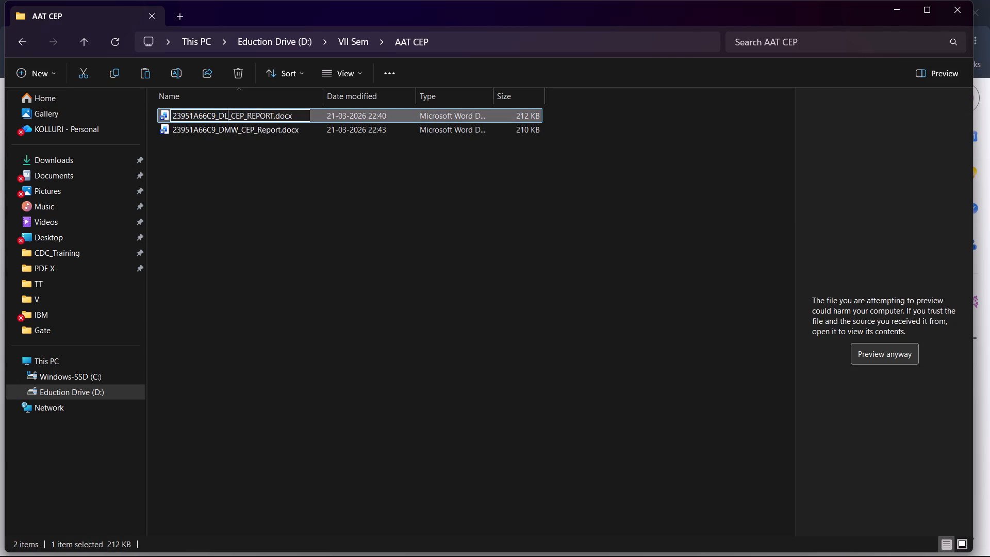
key("Return")
Rename the DMW CEP report copy, replacing DMW with LM in its file name.
left_click(228, 129)
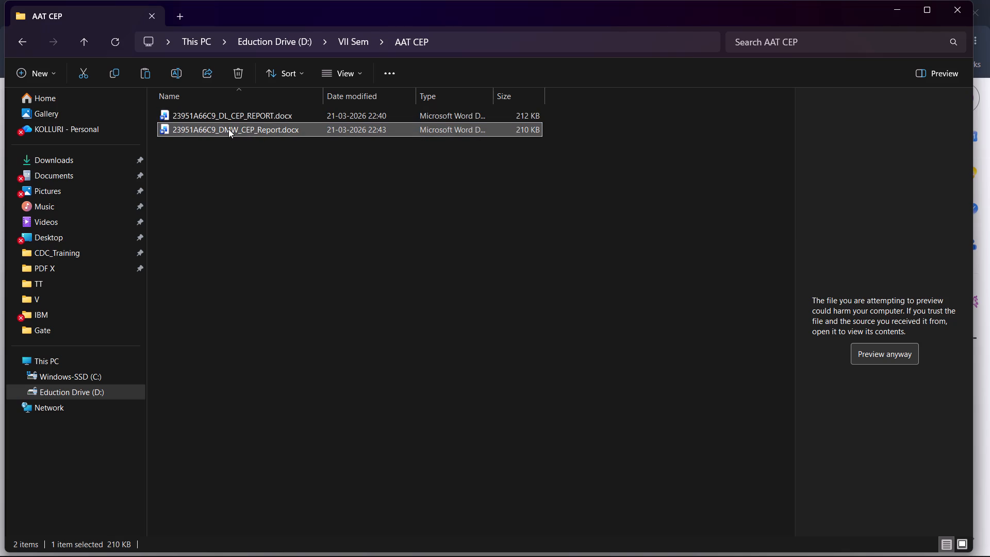
left_click(228, 129)
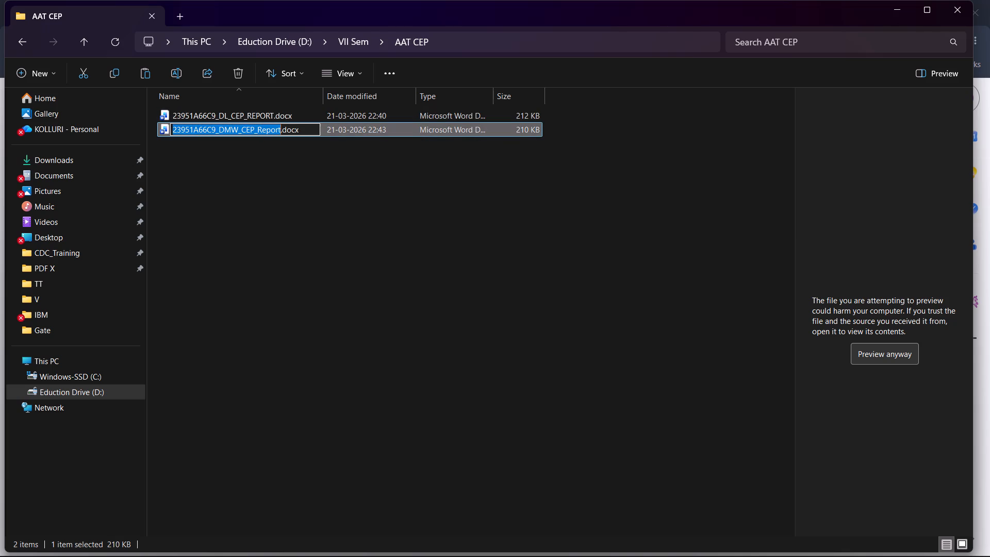
left_click(235, 129)
key("BackSpace")
key("BackSpace")
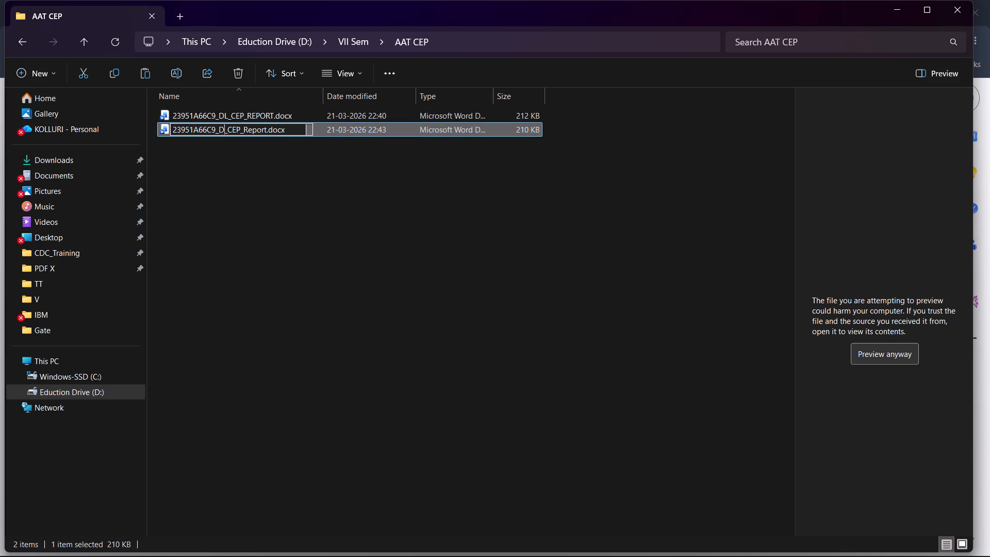
key("BackSpace")
key("l")
key("m")
key("Return")
Open the DL CEP report in Word and enable editing.
double_click(339, 113)
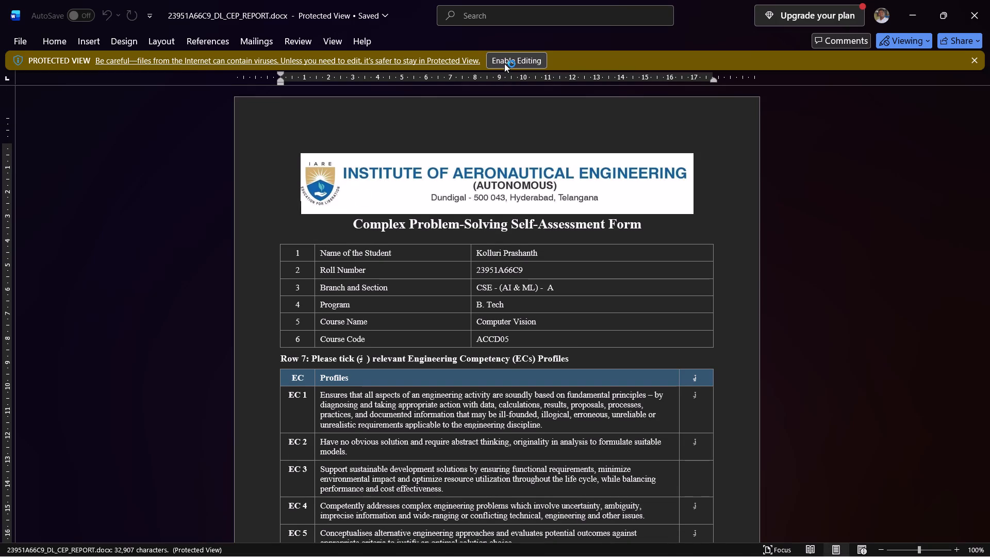
left_click(504, 63)
Replace the course name in the self-assessment form's details table with Language Modeling.
scroll(515, 369, "down", 1)
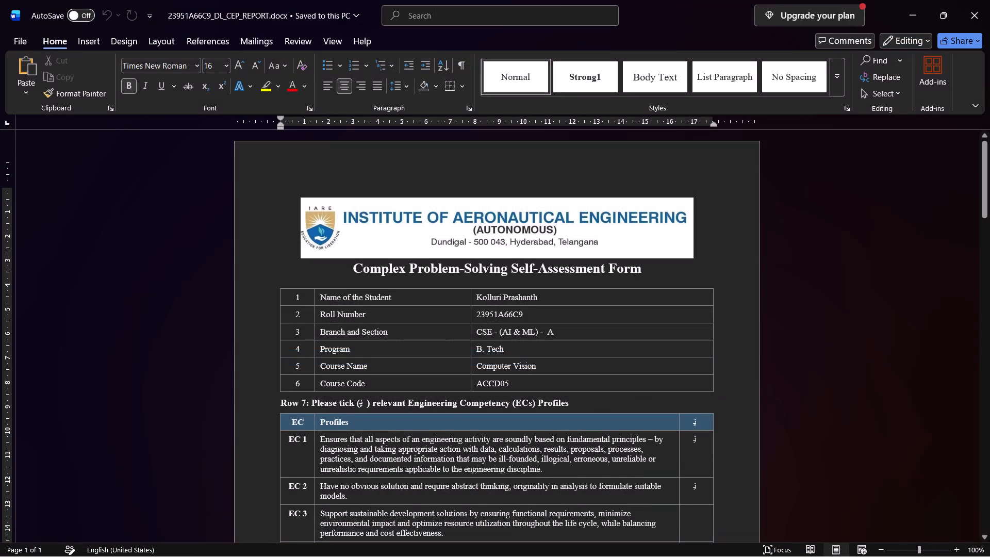
scroll(515, 369, "down", 2)
left_click(543, 324)
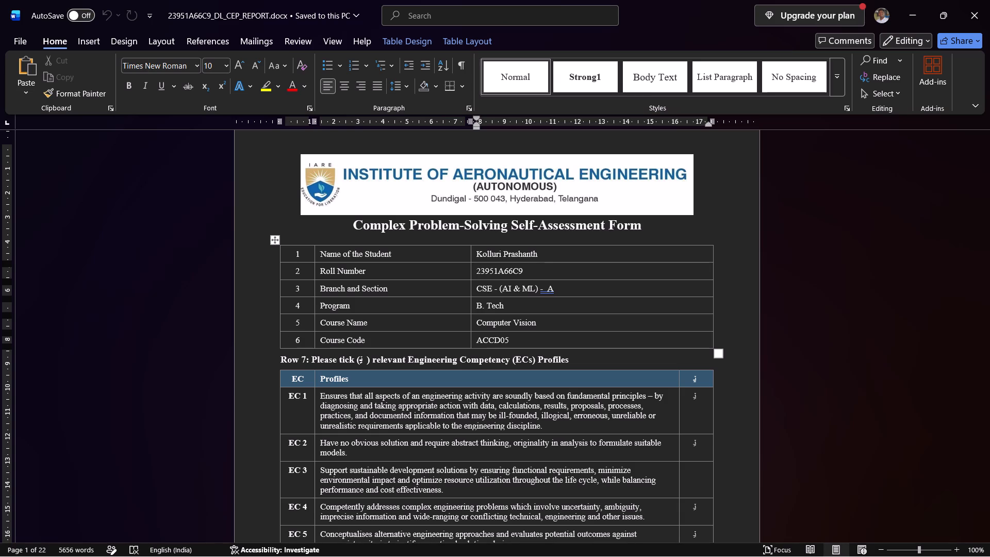
left_click(543, 324)
key("BackSpace")
key("BackSpace")
key("BackSpace")
key("BackSpace")
key("BackSpace")
key("BackSpace")
key("BackSpace")
key("BackSpace")
key("BackSpace")
key("BackSpace")
key("BackSpace")
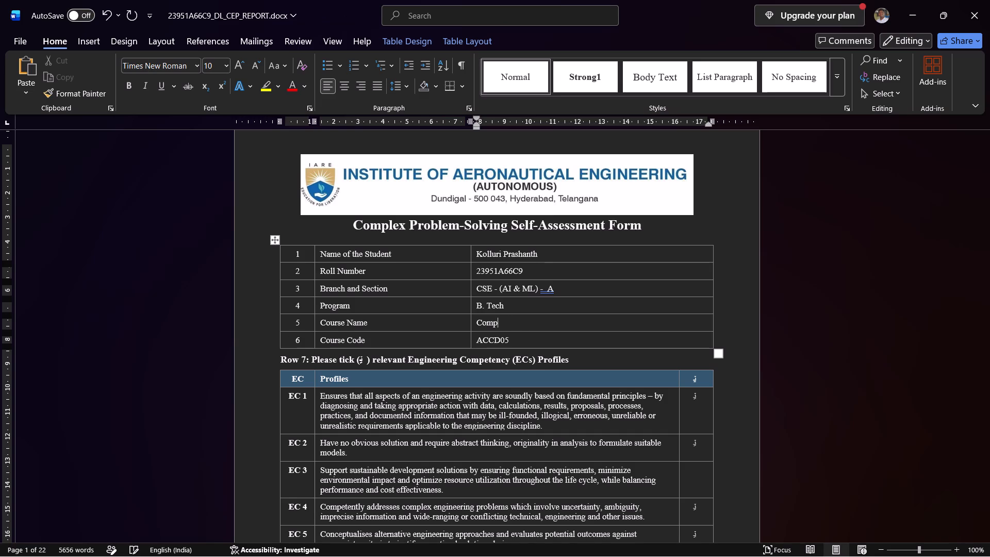
key("BackSpace")
key("BackSpace")
key("BackSpace")
key("BackSpace")
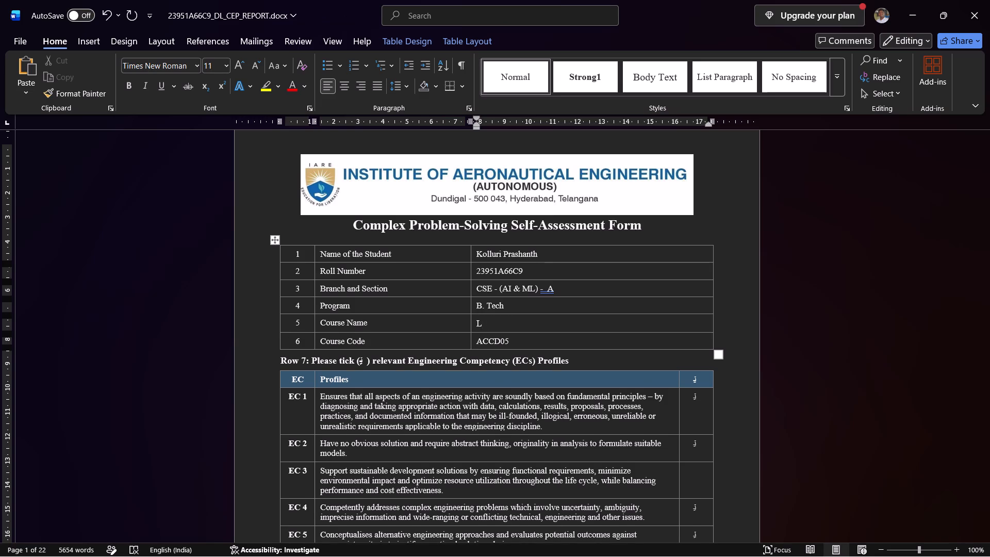
key("a")
type("ng")
type("uage Mode")
type("ling")
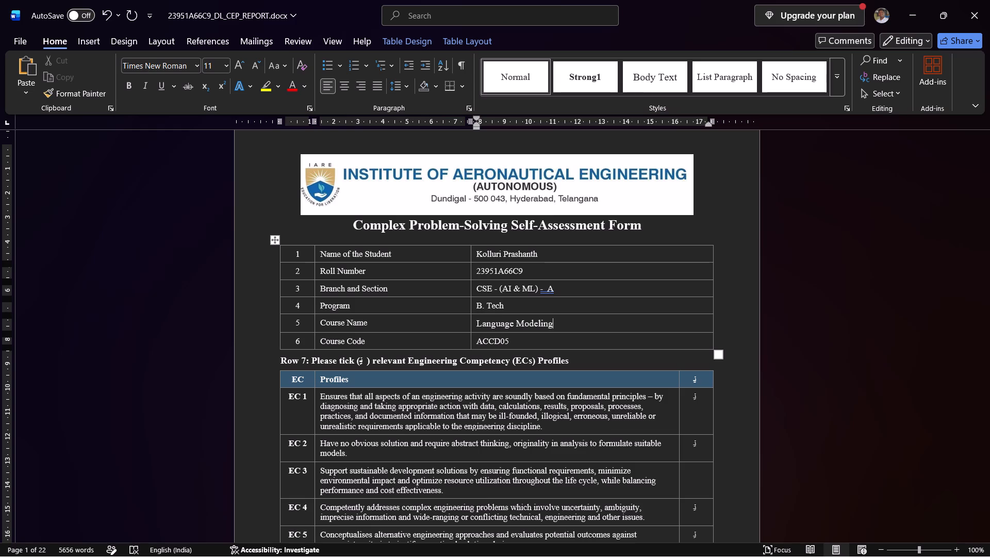
Change the course code in the self-assessment form's details table to ACAD40.
left_click(529, 338)
key("BackSpace")
key("BackSpace")
key("BackSpace")
key("BackSpace")
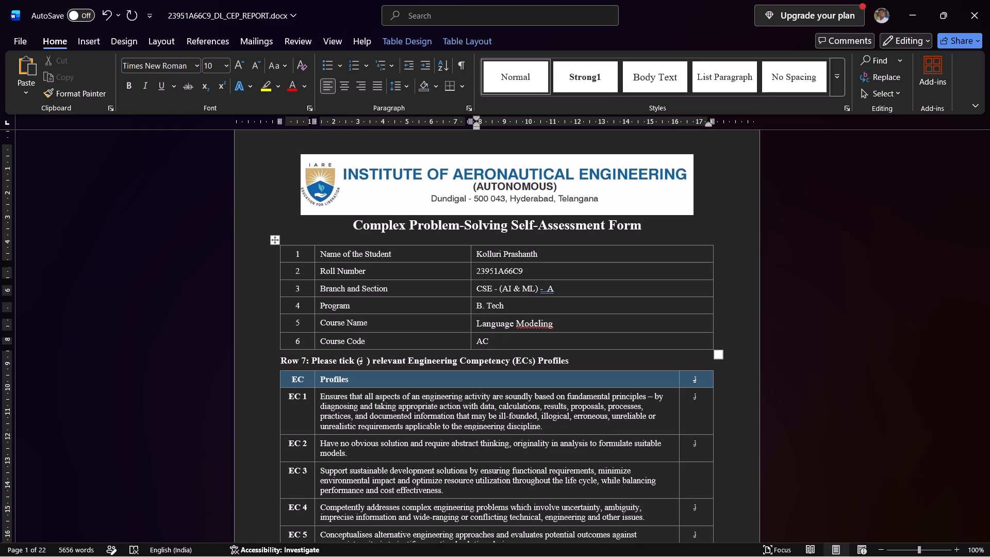
key("a")
type("D40")
Replace the course name under "A COURSE SIDE PROJECT ON" on the cover page with LANGUAGE MODELING.
scroll(541, 333, "down", 1)
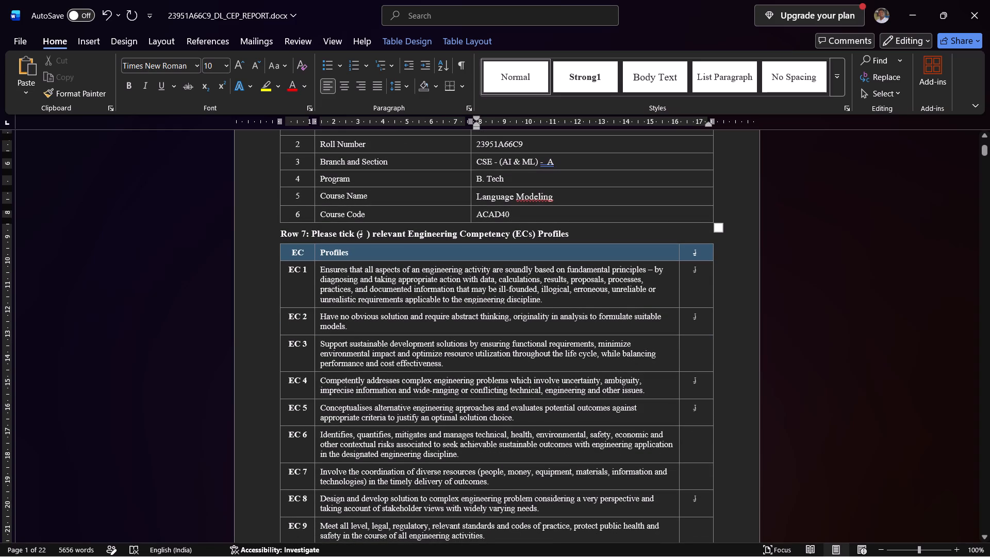
scroll(541, 333, "down", 2)
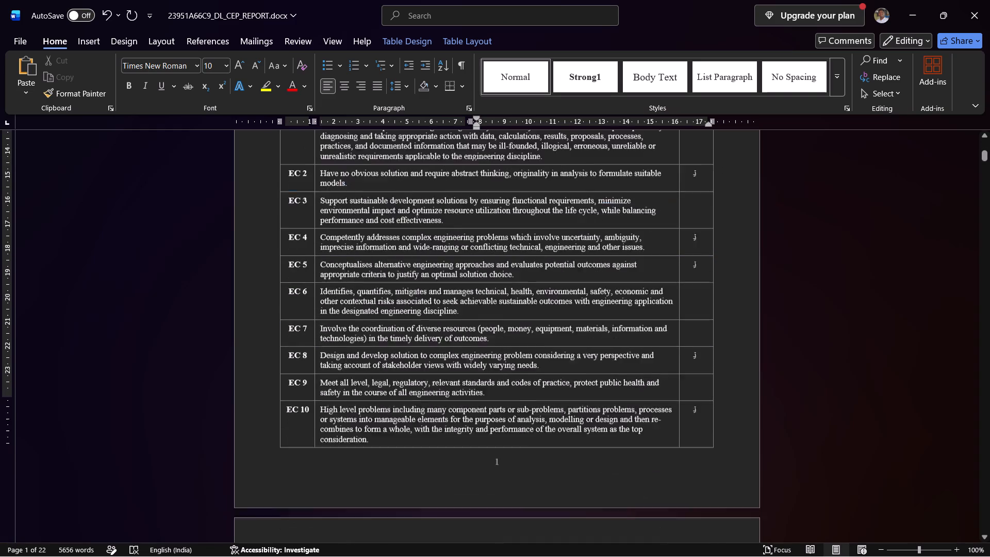
scroll(541, 333, "down", 2)
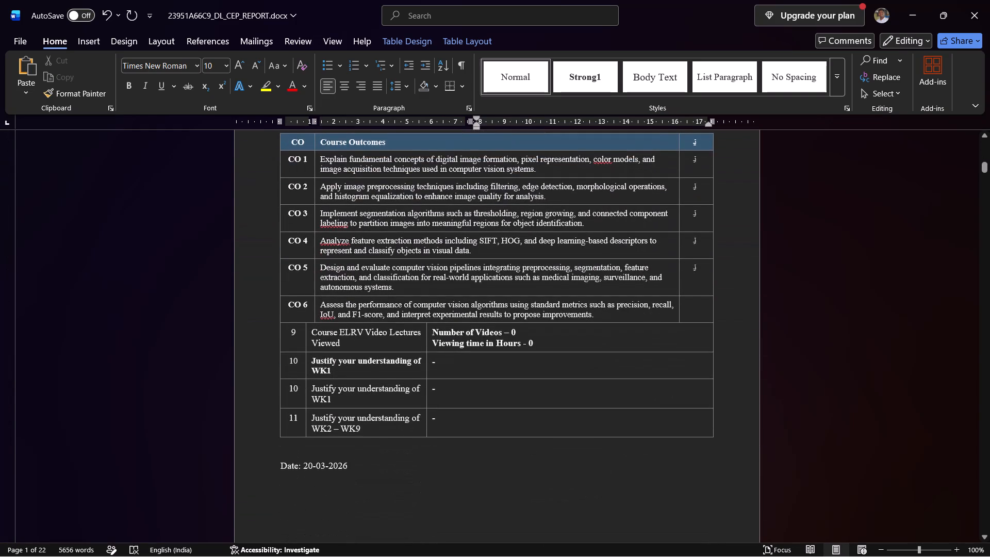
scroll(541, 333, "down", 2)
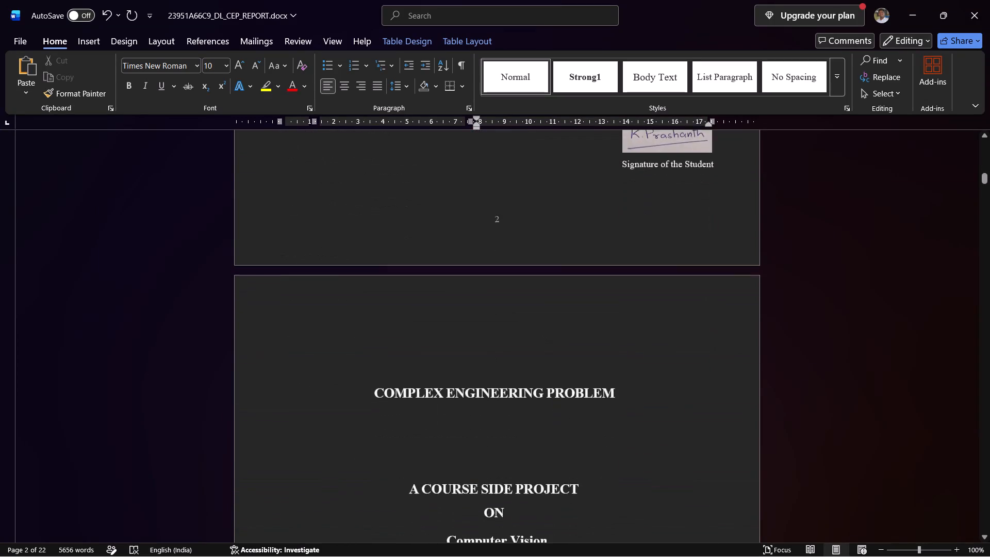
scroll(541, 333, "down", 2)
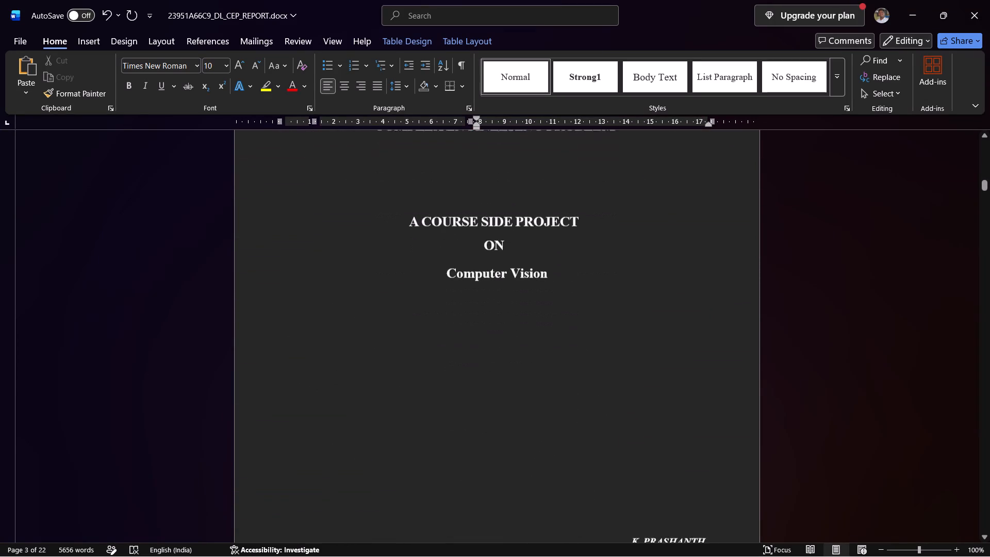
scroll(541, 333, "down", 1)
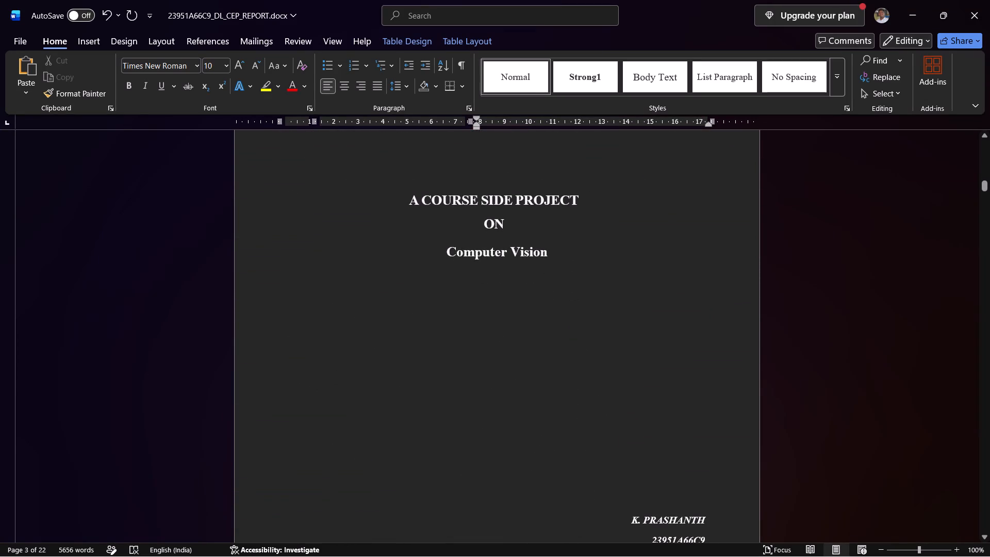
left_click(552, 258)
key("BackSpace")
key("BackSpace")
key("BackSpace")
key("BackSpace")
key("BackSpace")
key("BackSpace")
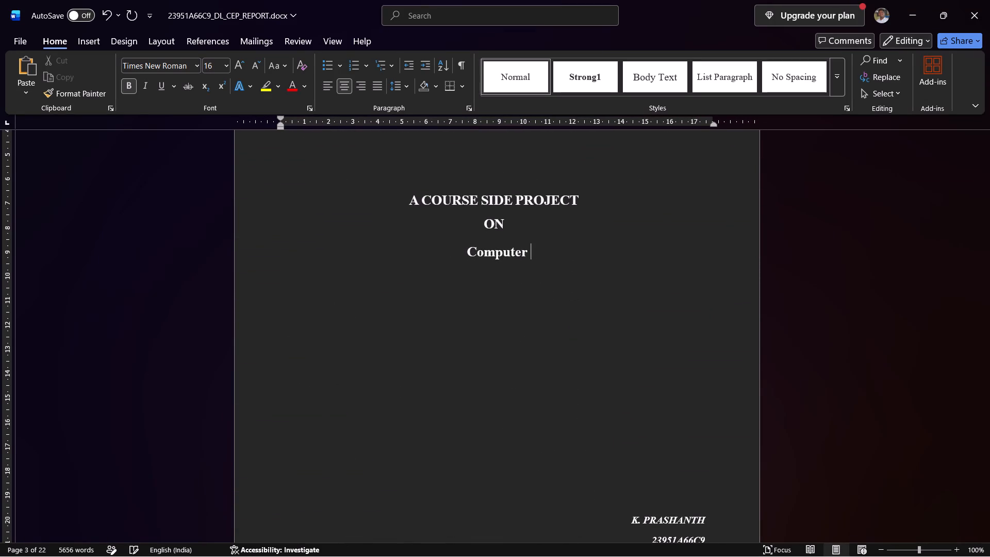
key("BackSpace")
key("BackSpace")
key("BackSpace")
key("BackSpace")
key("BackSpace")
key("BackSpace")
key("BackSpace")
key("BackSpace")
key("BackSpace")
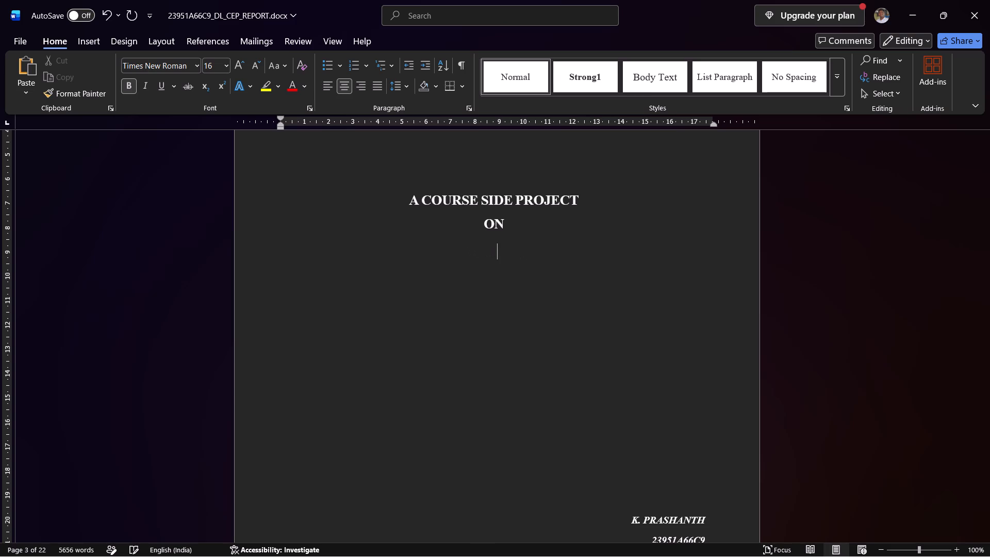
type("LA")
type("NGU")
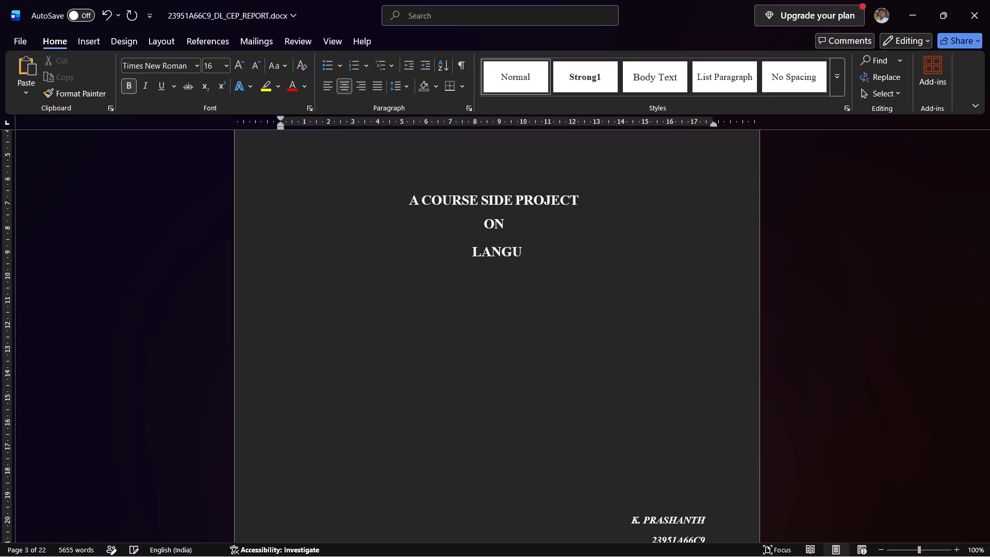
type("AGE MODE")
type("LING")
Switch to the student portal in Chrome, open the AAT-II uploads page and get the question assigned for Language Modeling.
scroll(552, 258, "down", 1)
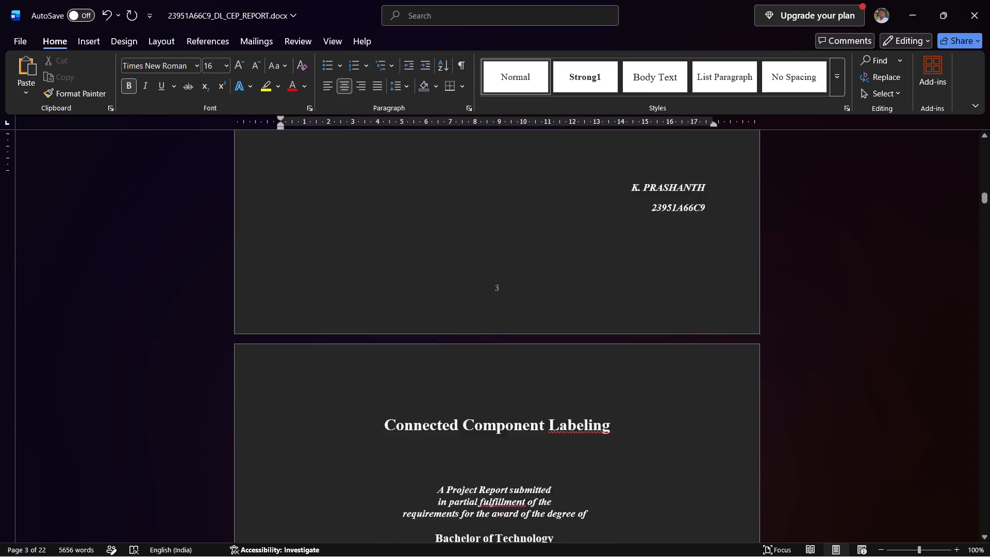
scroll(552, 258, "down", 1)
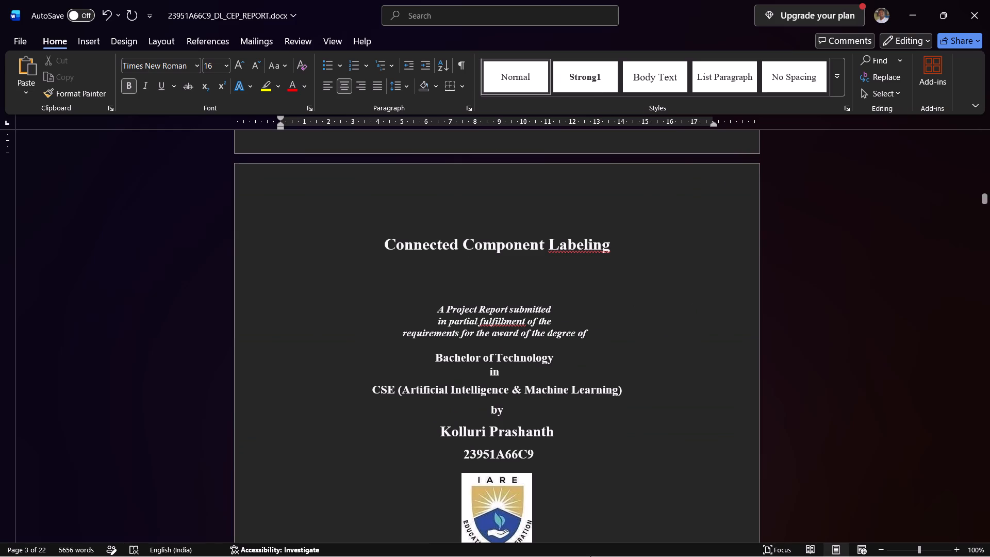
left_click(544, 487)
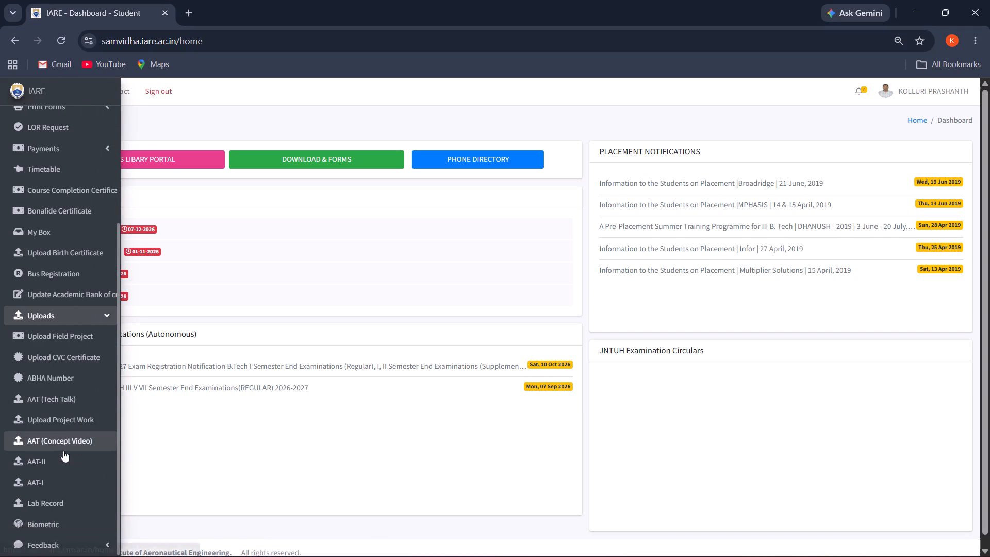
left_click(60, 458)
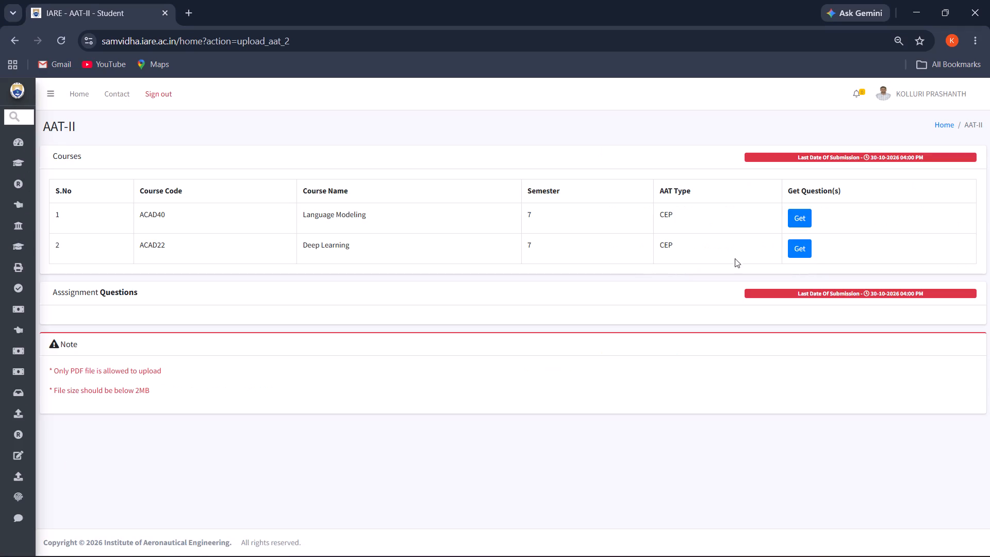
left_click(804, 222)
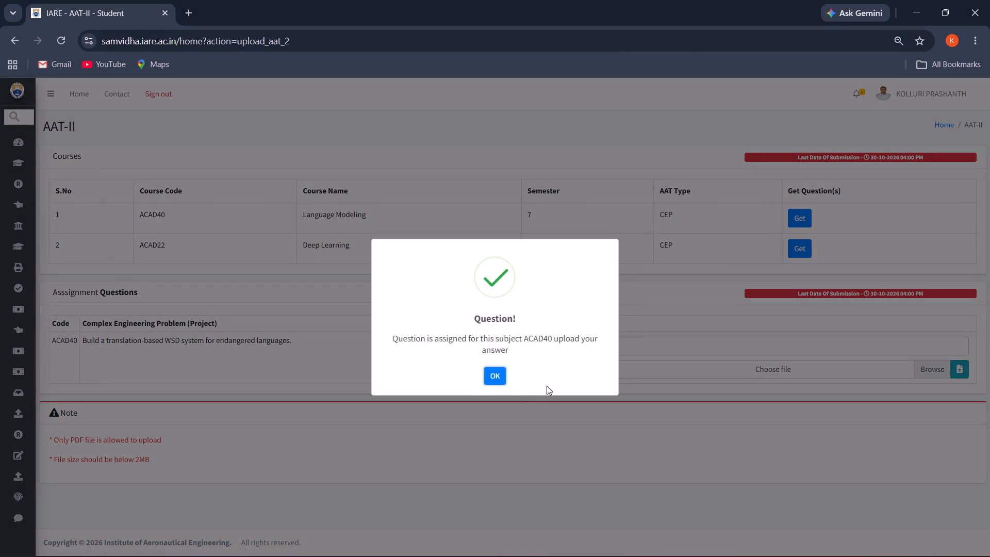
left_click(494, 386)
left_click(499, 378)
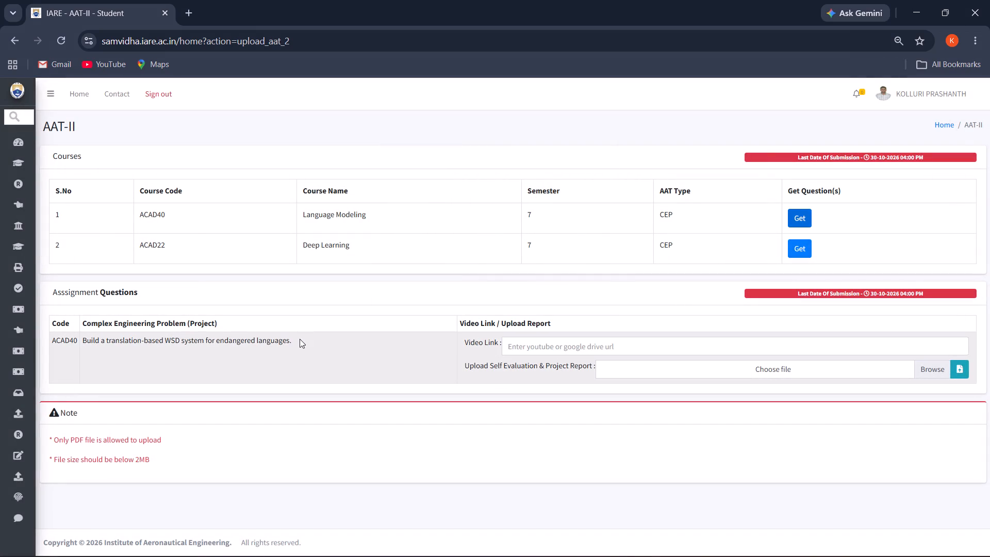
Copy the ACAD40 problem statement and paste it over the Word report's title: "Build a translation-based WSD system for endangered languages.".
left_click_drag(300, 339, 84, 345)
key("ctrl+c")
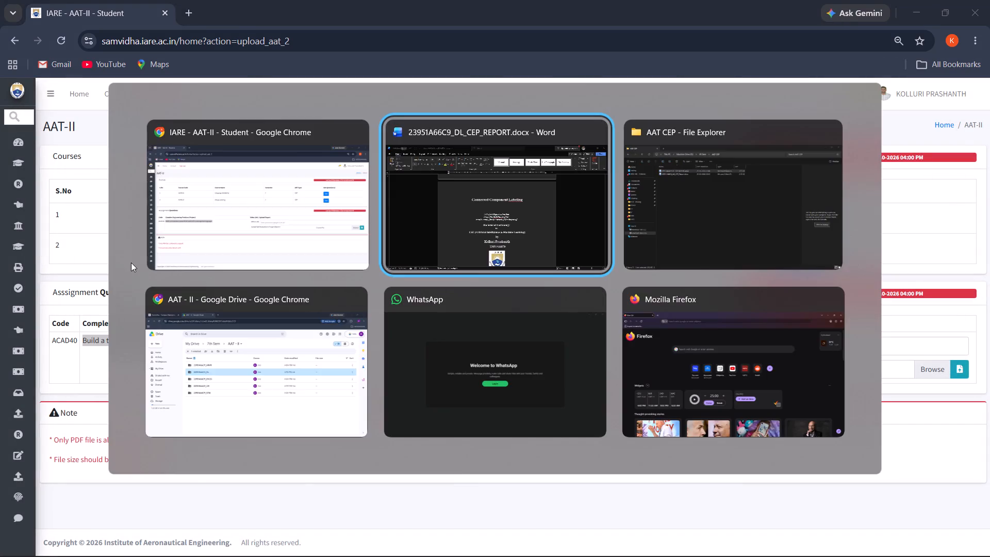
left_click_drag(610, 247, 384, 248)
key("ctrl+v")
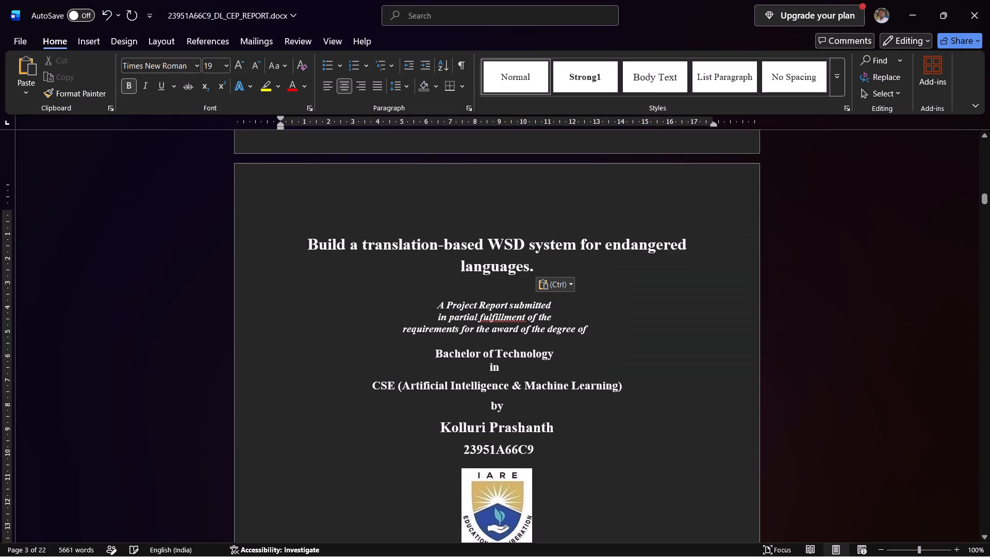
Change the date on the declaration page to 30-010-2026.
scroll(485, 321, "down", 1)
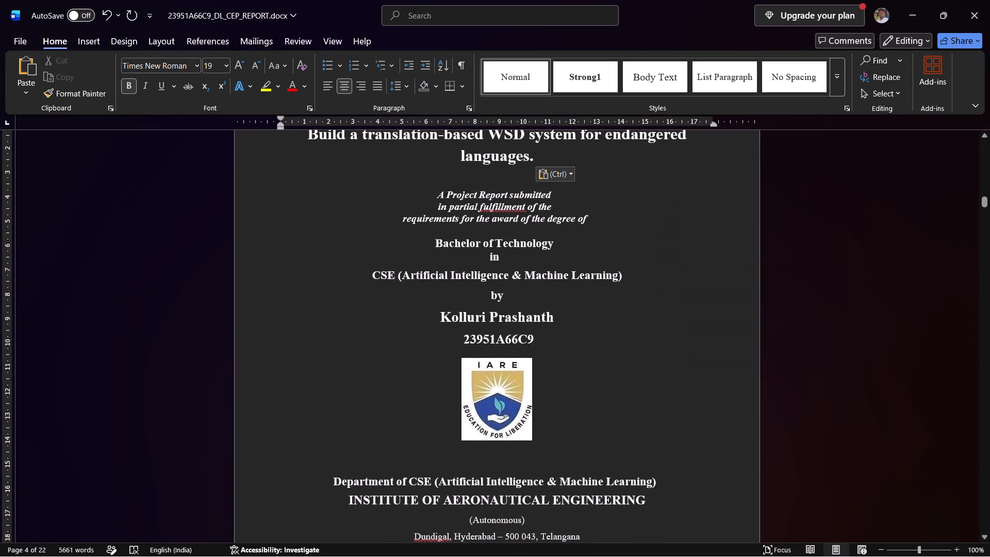
scroll(505, 300, "down", 2)
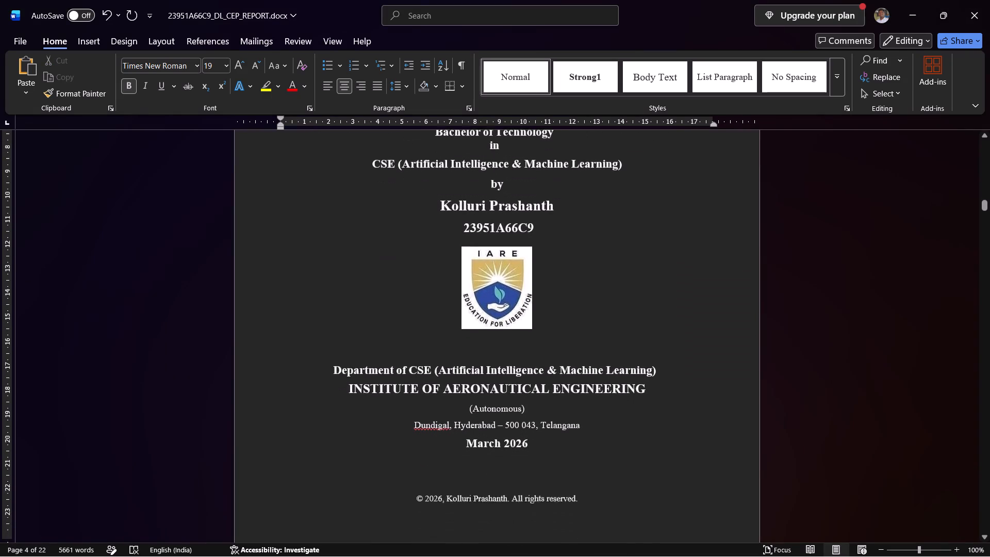
scroll(505, 300, "down", 1)
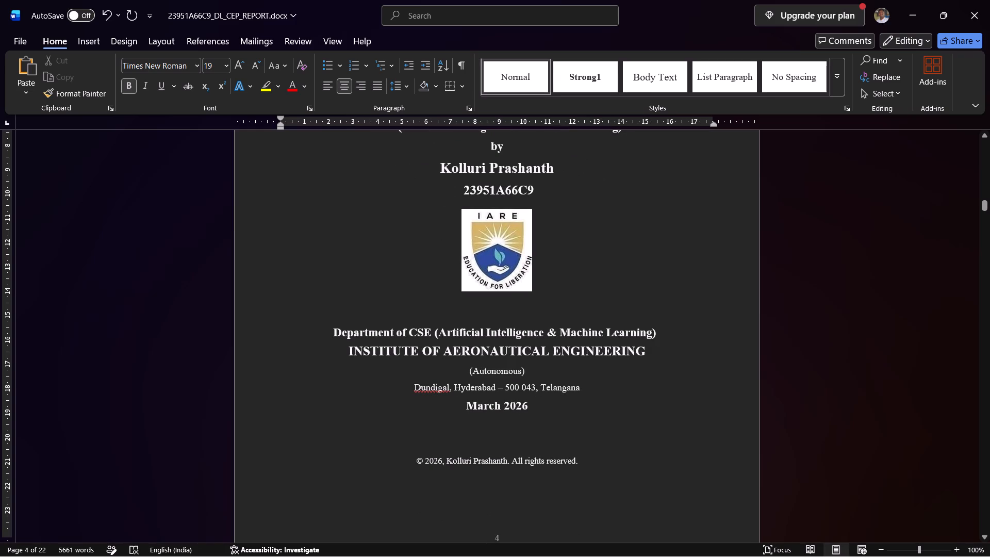
scroll(505, 300, "up", 1)
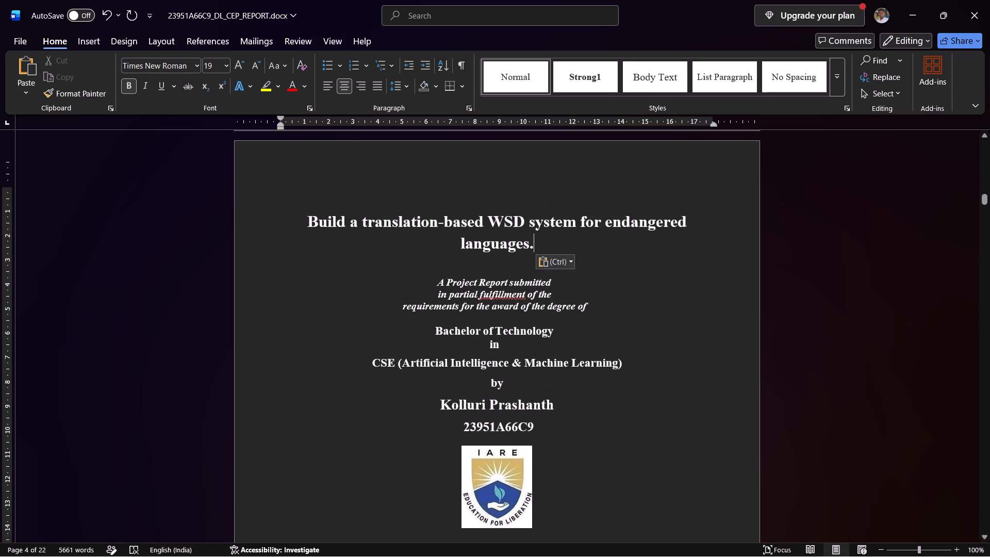
scroll(505, 300, "down", 4)
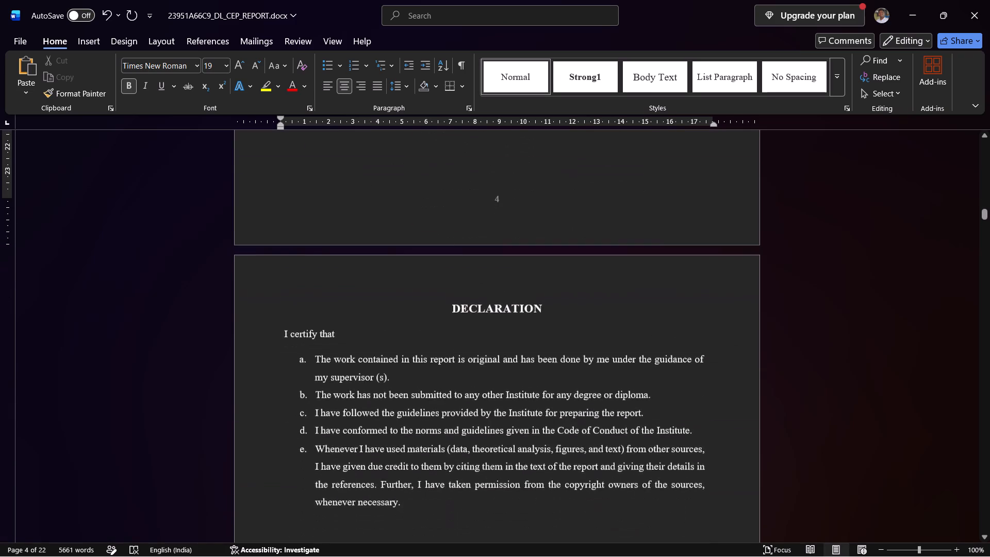
scroll(505, 300, "down", 2)
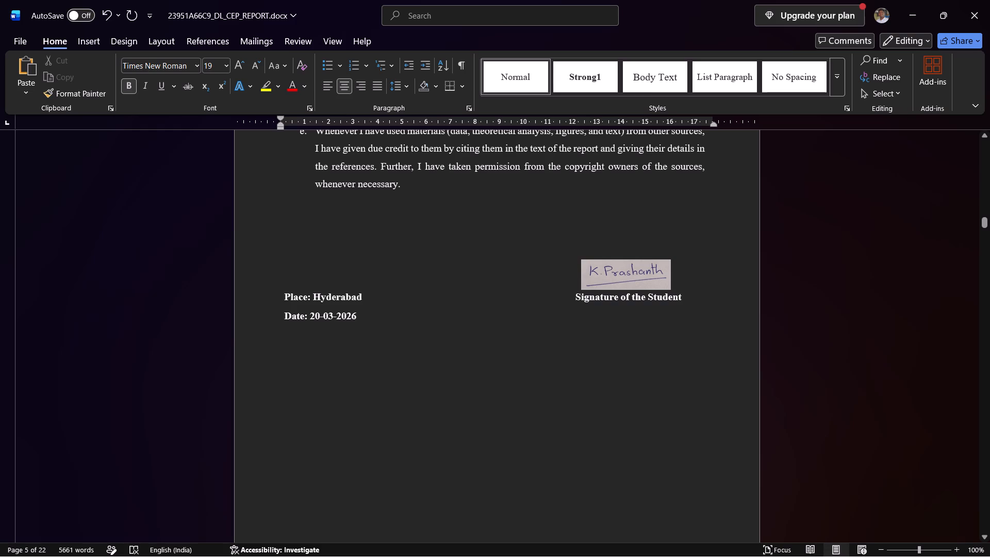
left_click(322, 314)
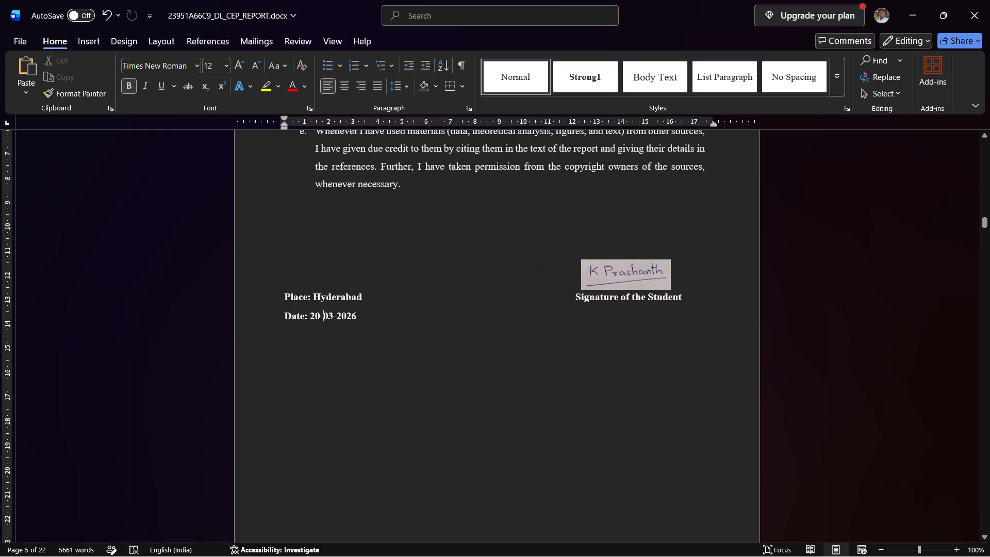
key("Left")
key("BackSpace")
key("BackSpace")
type("30")
key("Right")
key("Right")
key("Right")
key("BackSpace")
type("10")
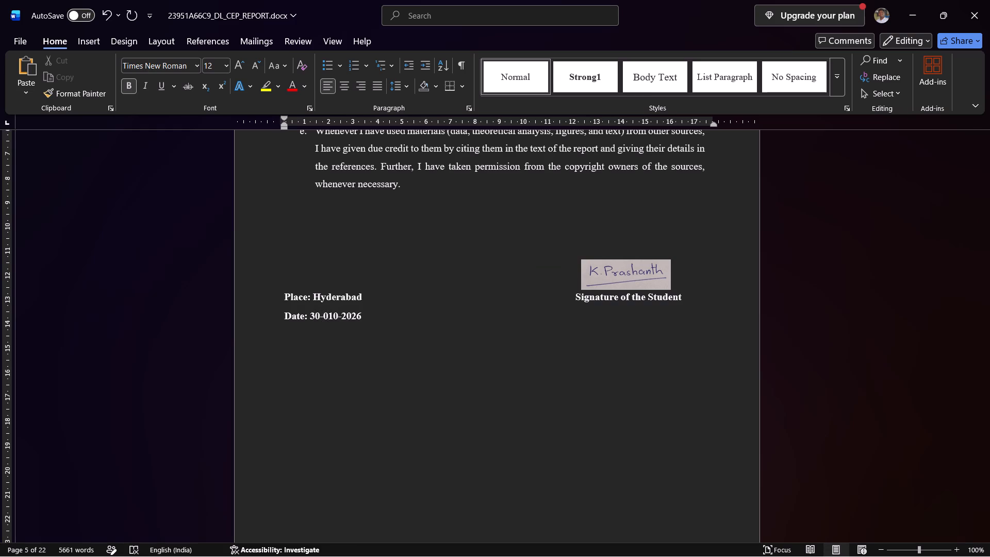
Change the date on the certificate page to 30-09-2026.
scroll(345, 311, "down", 2)
scroll(345, 311, "up", 1)
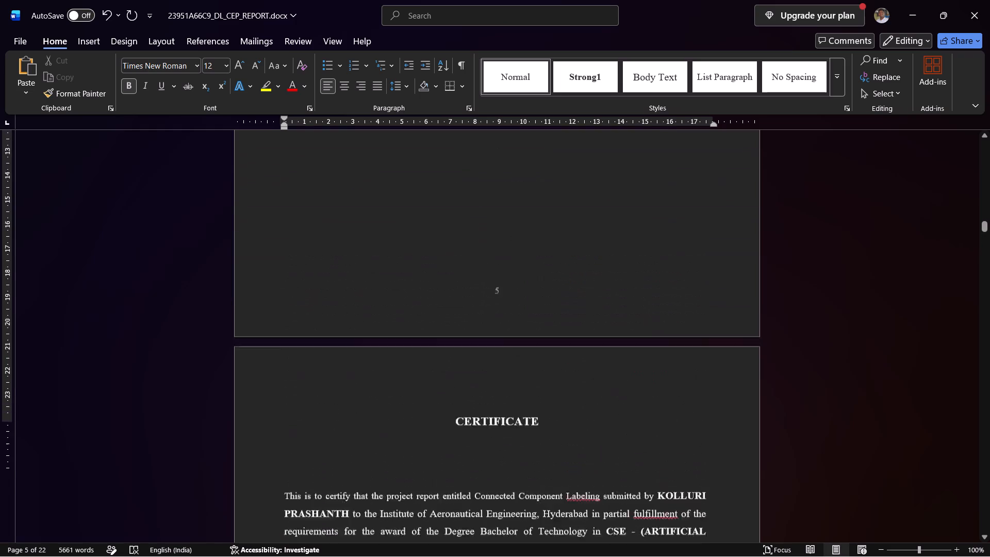
scroll(345, 311, "up", 2)
scroll(345, 311, "down", 1)
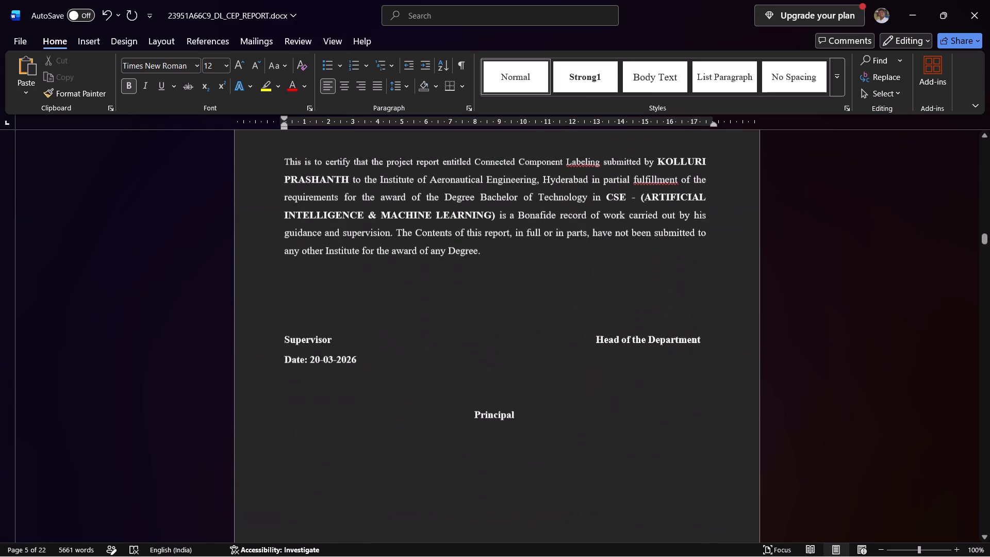
scroll(345, 311, "down", 2)
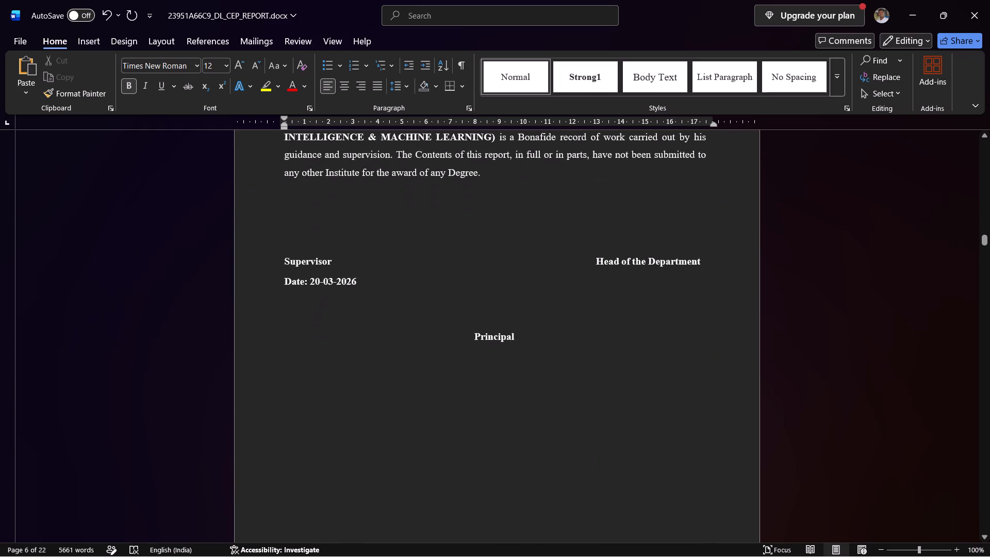
scroll(345, 311, "down", 1, "ctrl")
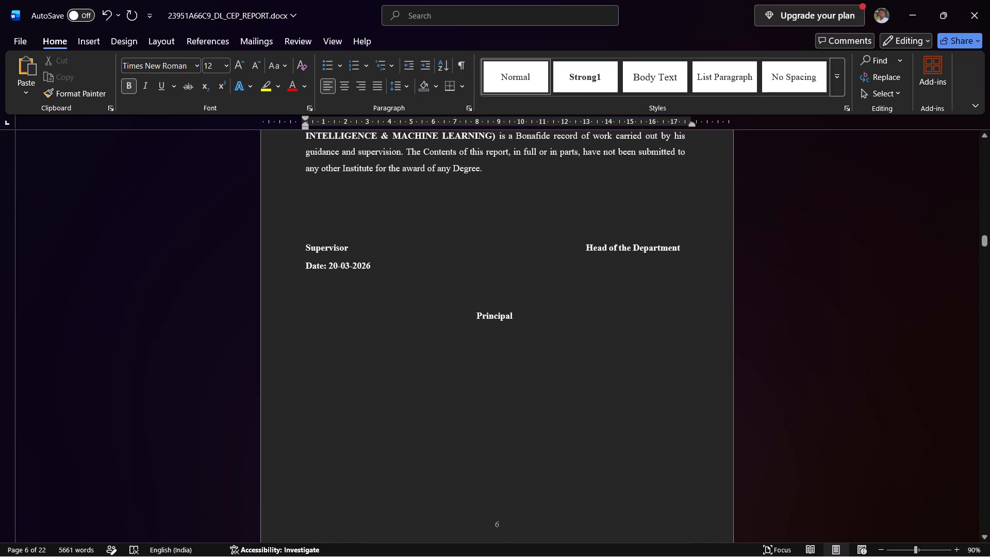
scroll(345, 311, "up", 1)
left_click(351, 339)
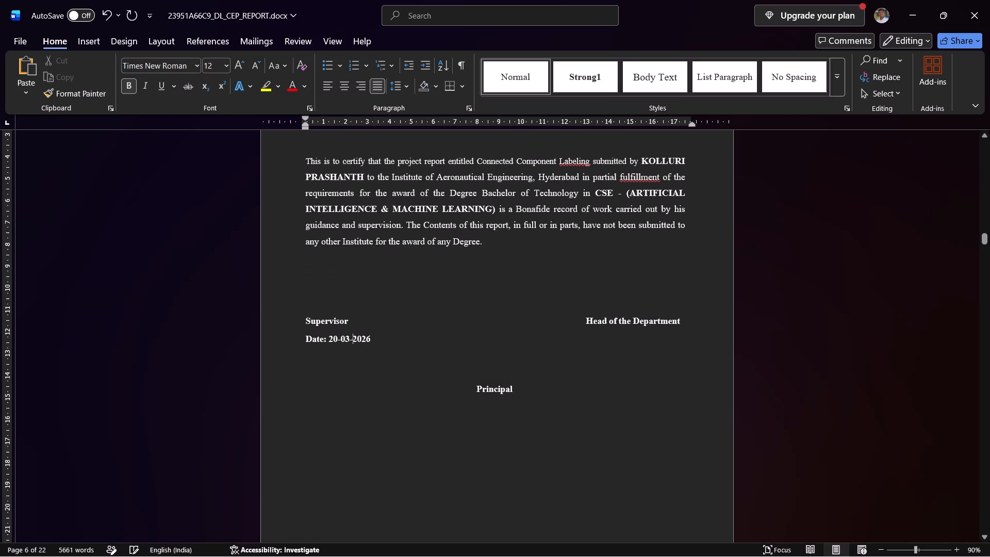
key("Left")
key("BackSpace")
key("BackSpace")
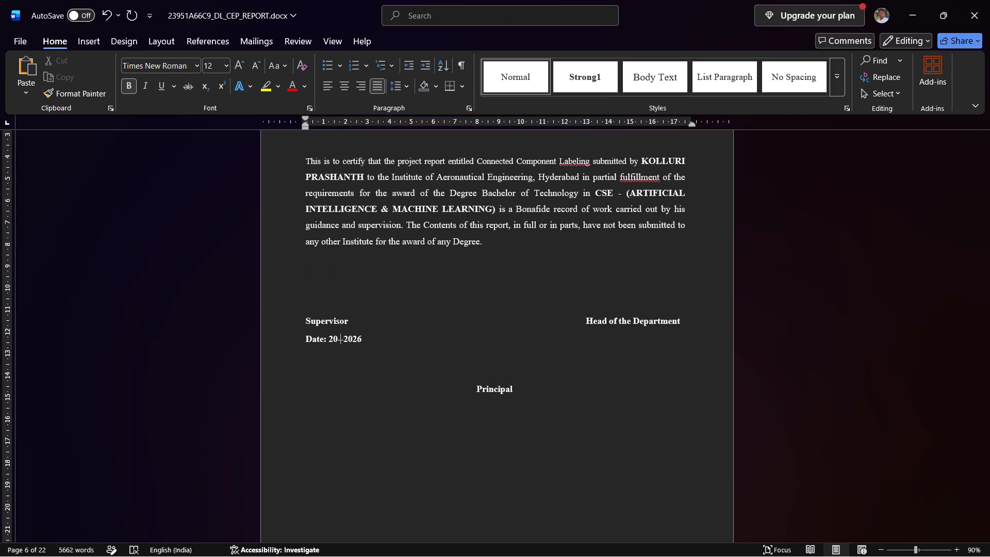
type("09")
key("Left")
key("Left")
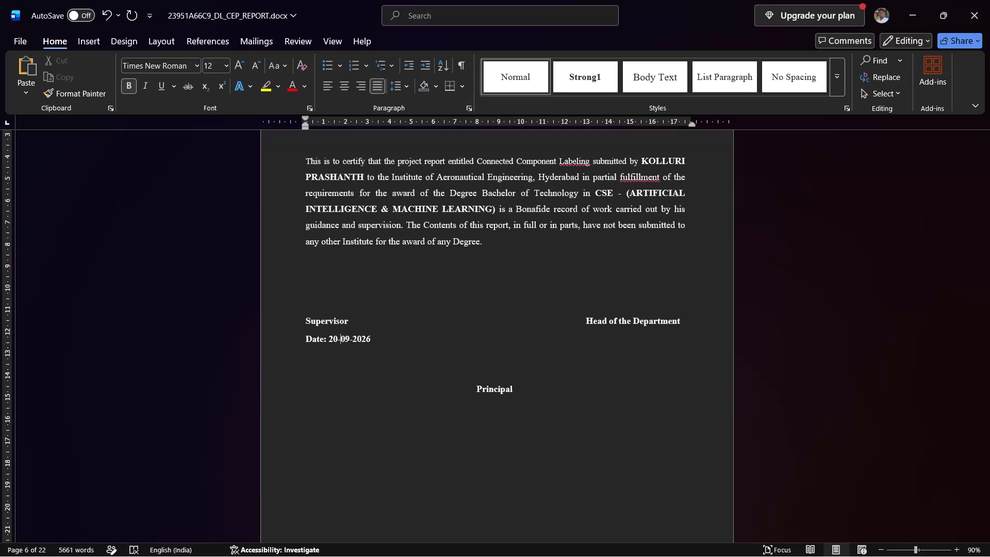
key("Left")
key("BackSpace")
key("BackSpace")
type("30")
Change the date on the approval sheet to 30-10-2026.
scroll(351, 339, "down", 2)
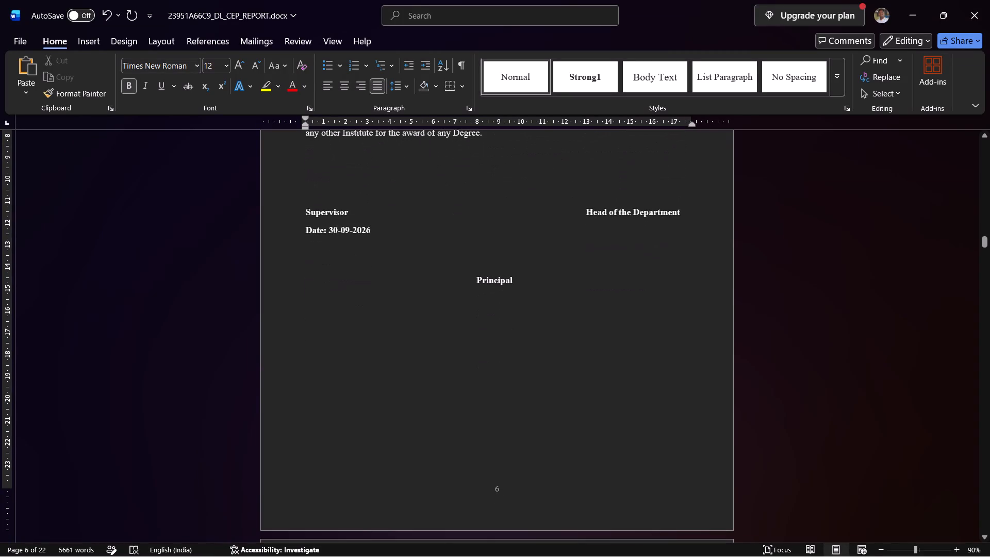
scroll(351, 339, "down", 2)
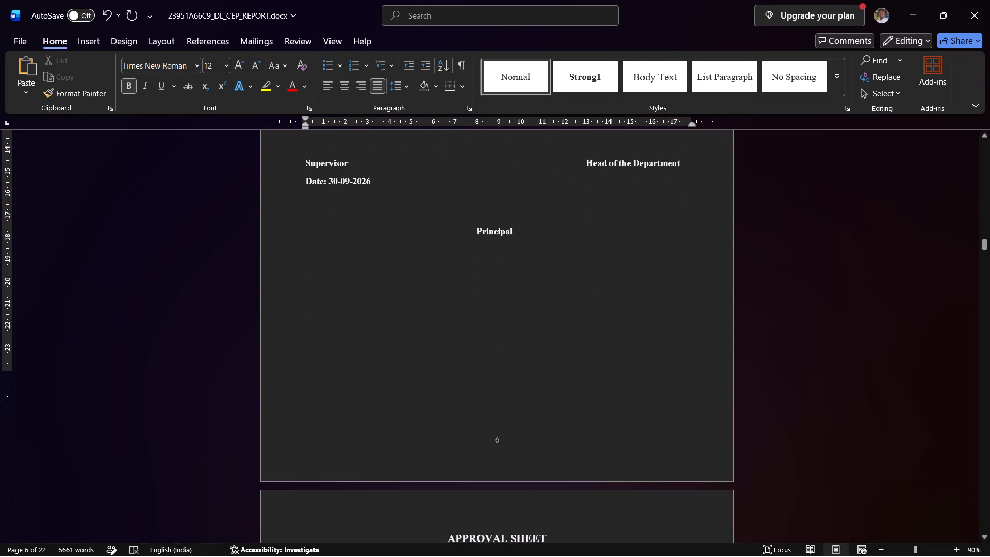
scroll(351, 339, "down", 2)
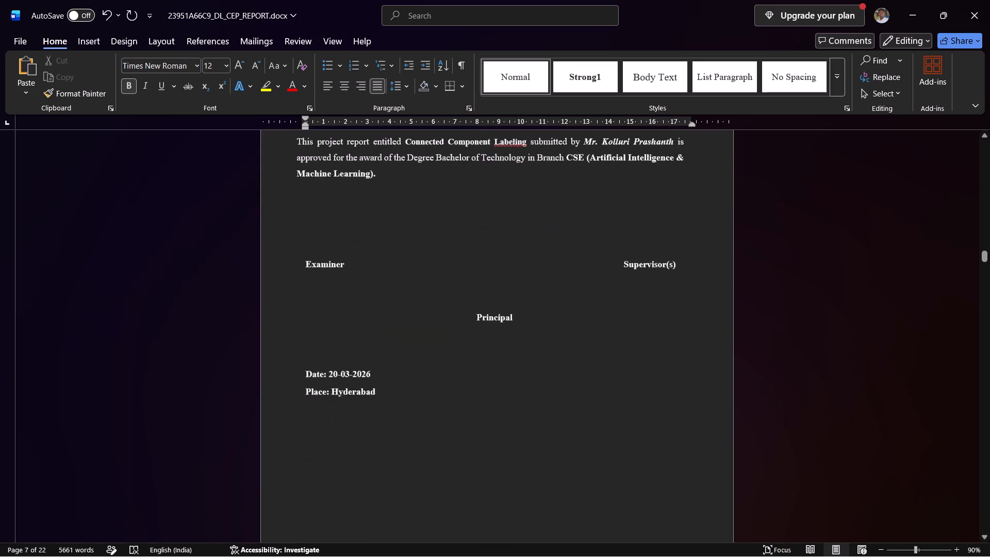
left_click(335, 349)
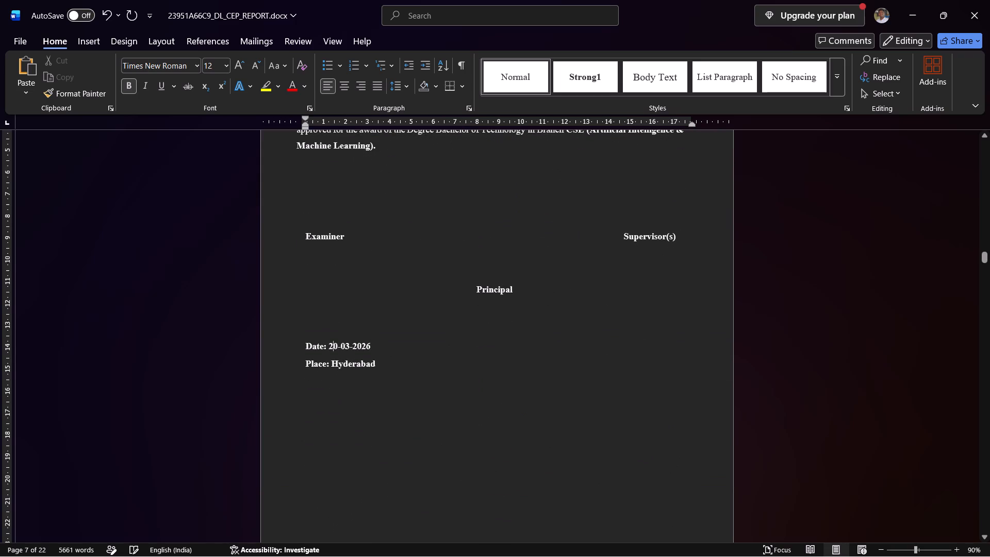
key("Right")
key("BackSpace")
key("BackSpace")
type("30")
key("Right")
key("Right")
key("Right")
key("BackSpace")
key("9")
key("BackSpace")
key("BackSpace")
type("10")
Correct the month in the certificate page's date so it reads 30-10-2026.
scroll(335, 349, "up", 2)
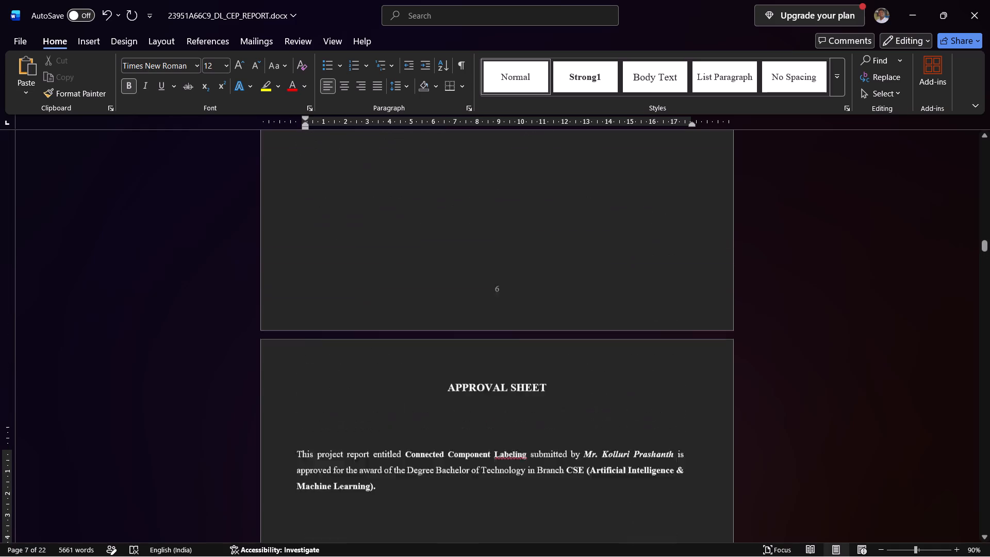
scroll(335, 349, "up", 1)
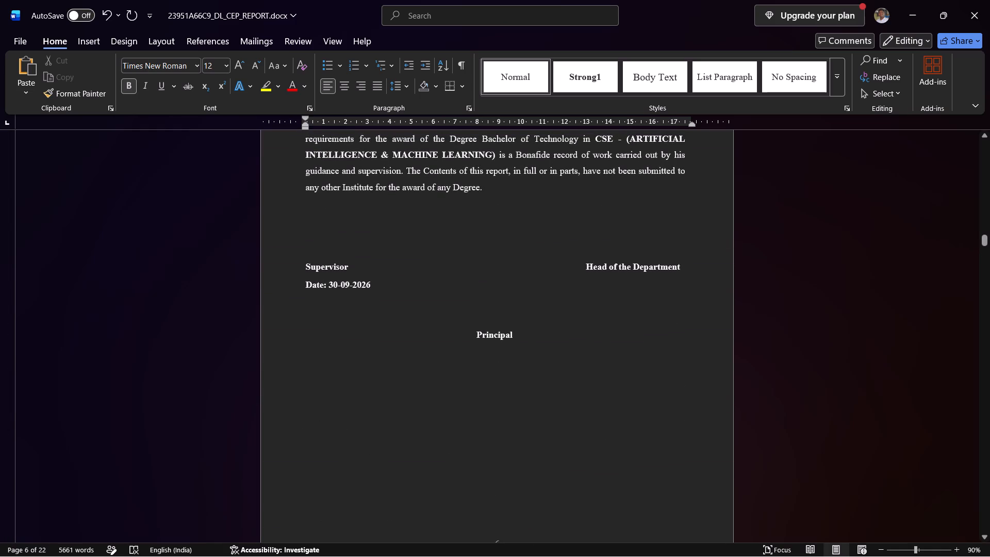
left_click(345, 283)
key("Right")
key("BackSpace")
key("BackSpace")
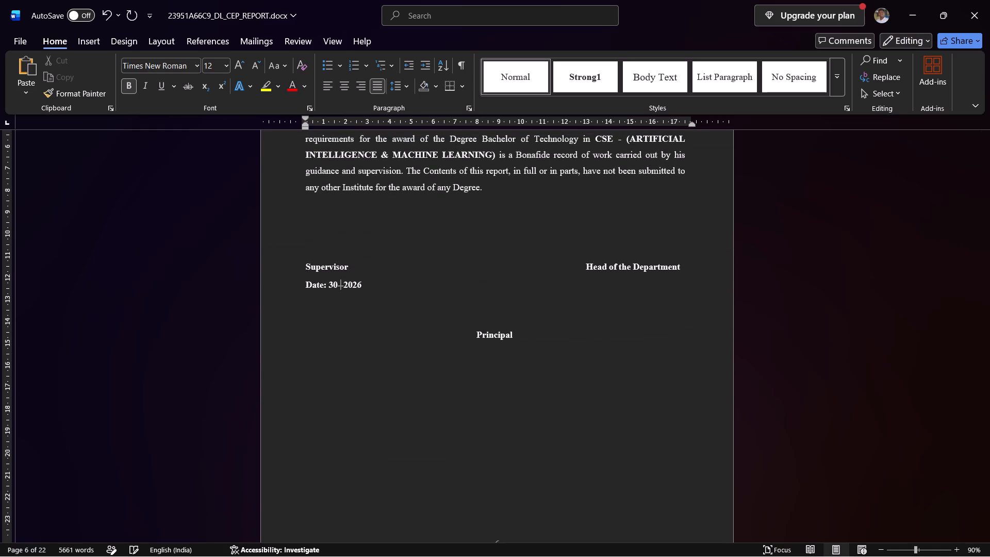
type("10")
Replace the project title in the certificate paragraph with the copied "Build a translation-based WSD system for endangered languages", without its full stop and spaced from "submitted".
scroll(345, 283, "down", 2)
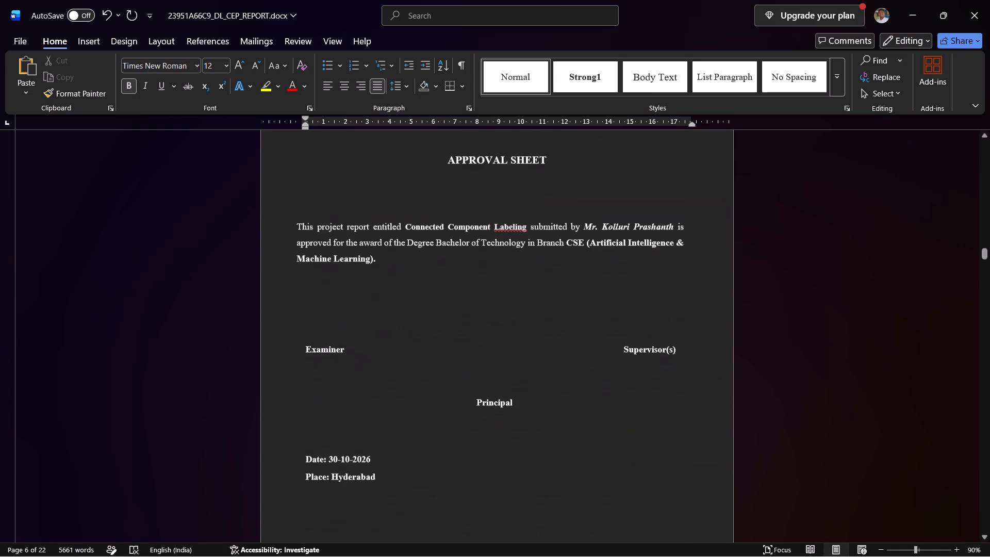
scroll(345, 283, "down", 1)
scroll(345, 283, "up", 1)
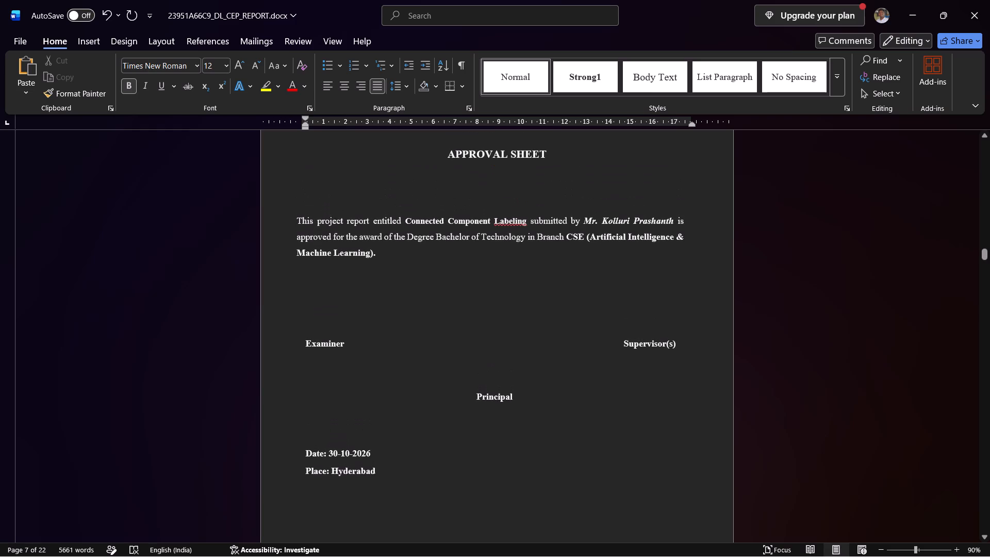
scroll(345, 283, "up", 3)
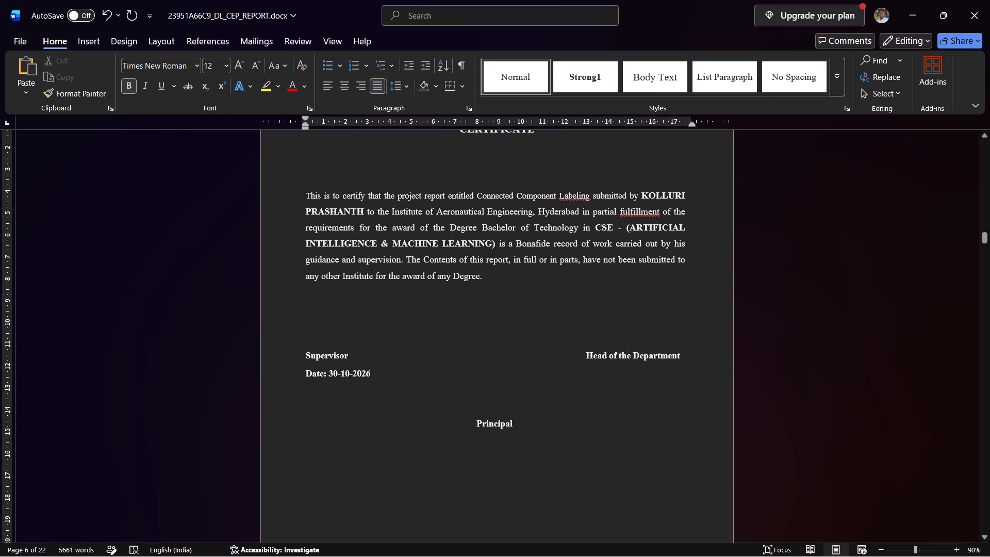
scroll(345, 283, "up", 1)
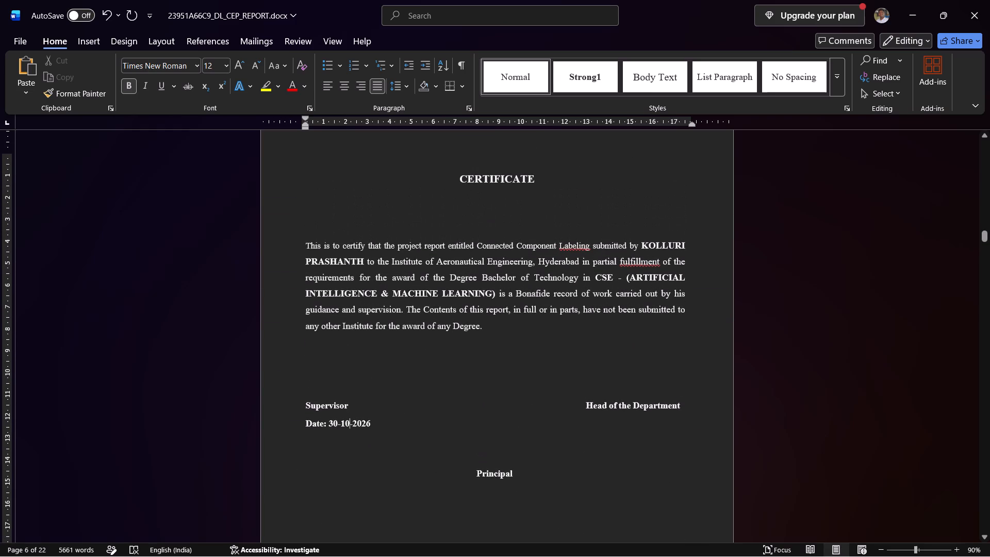
scroll(345, 283, "up", 1)
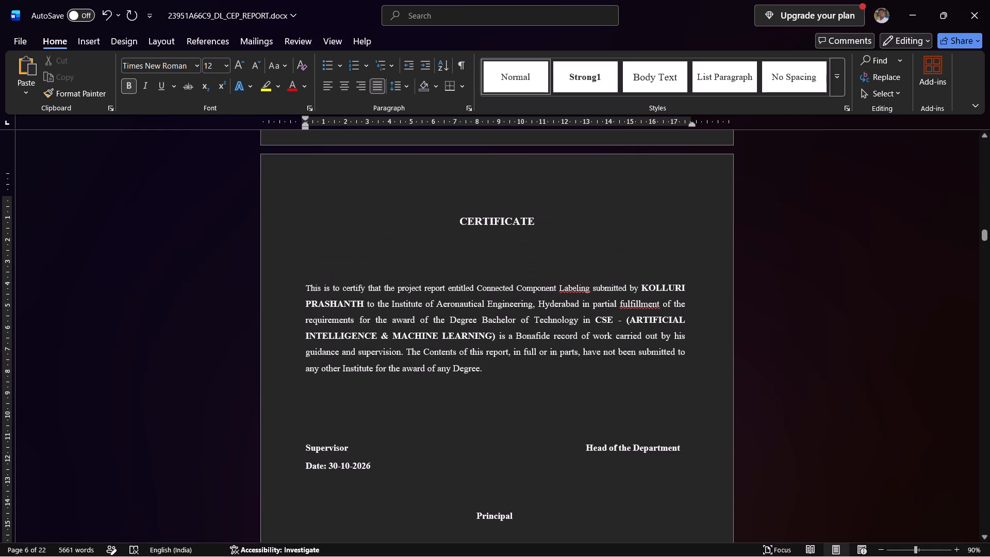
left_click_drag(588, 290, 545, 291)
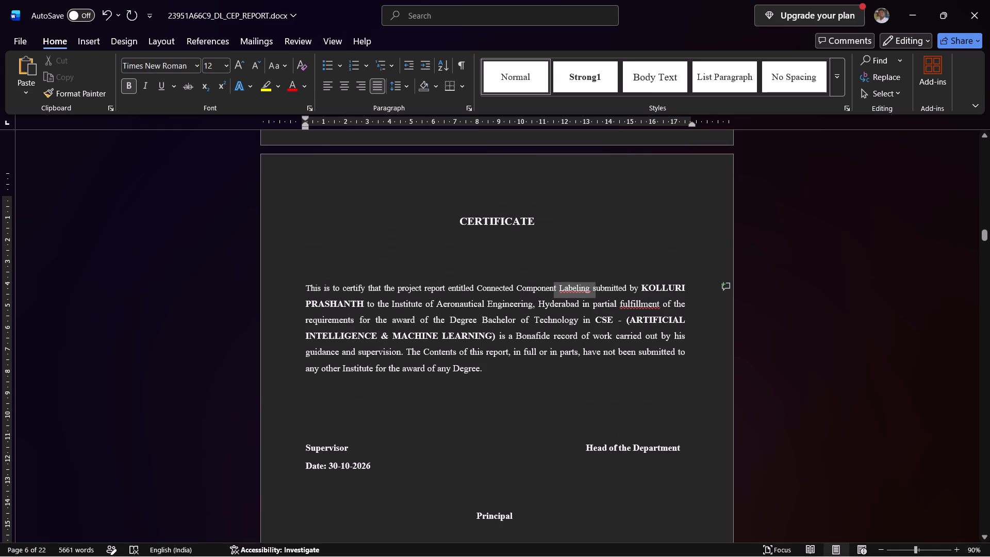
left_click_drag(545, 291, 492, 288)
key("ctrl+v")
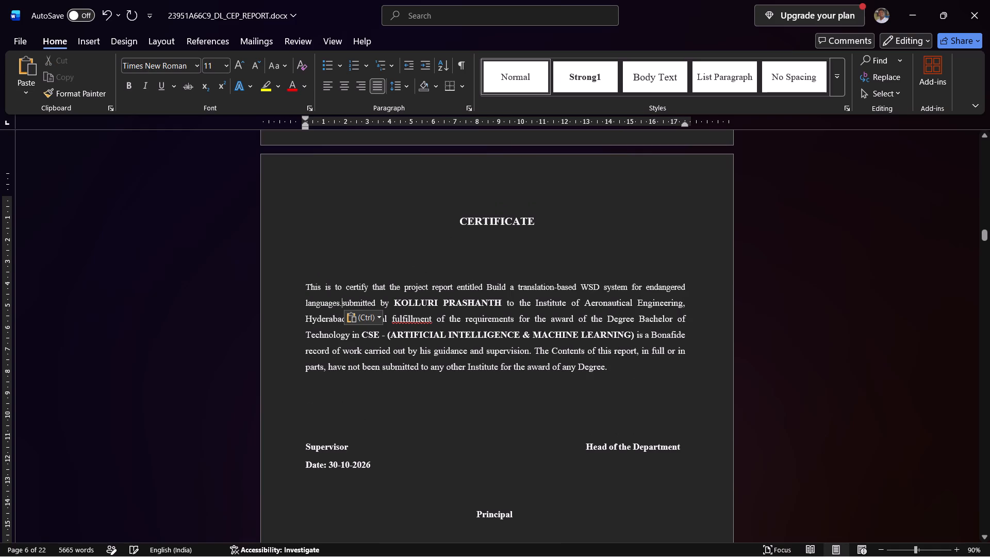
scroll(492, 288, "down", 2)
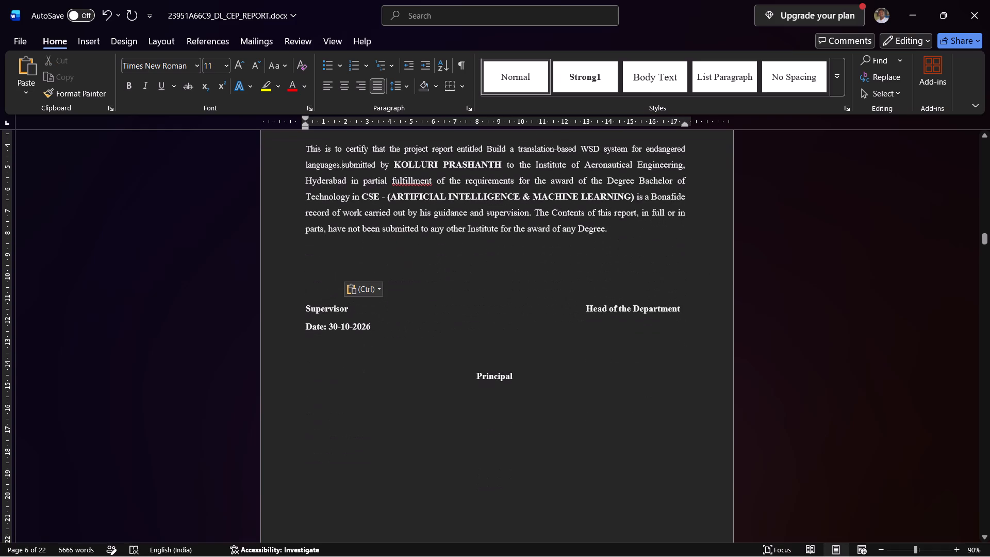
key("space")
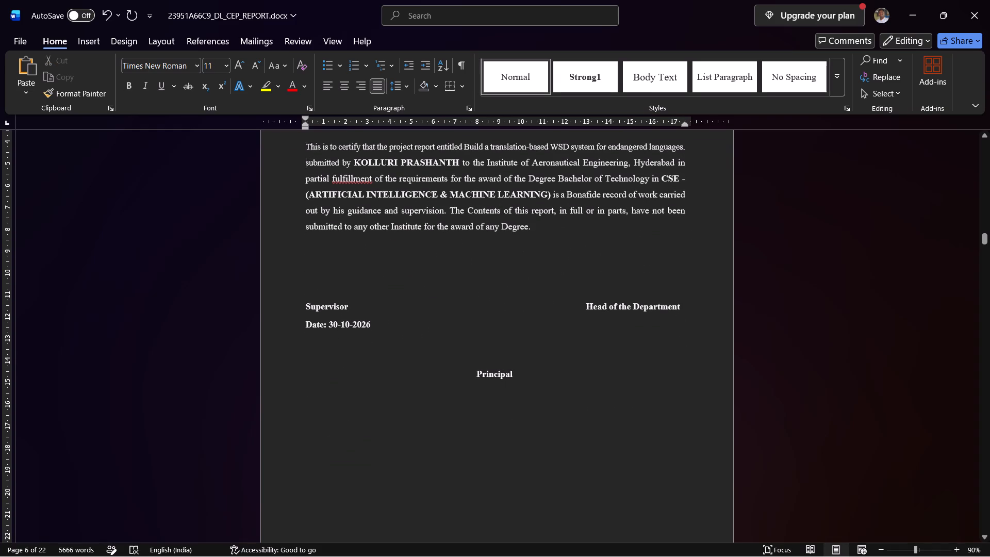
left_click(685, 145)
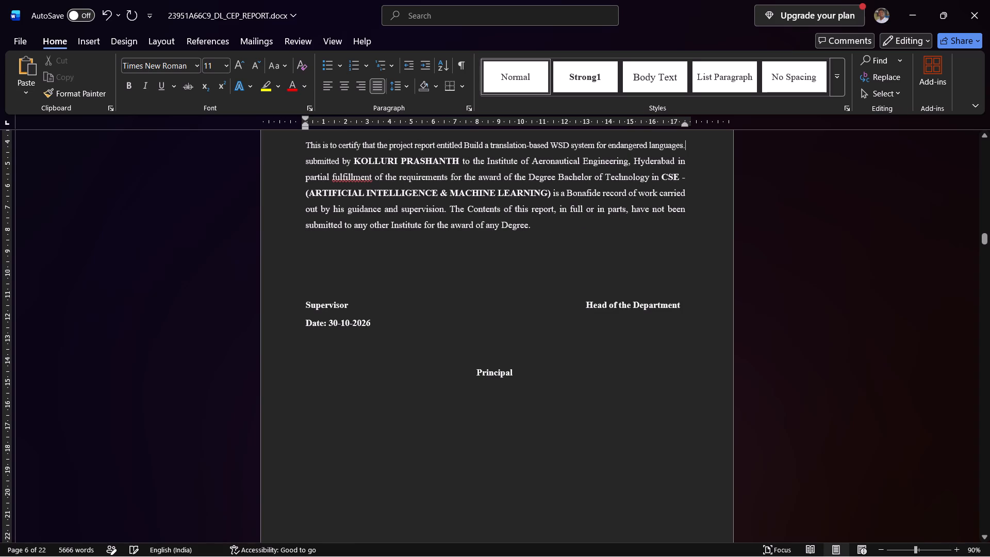
key("BackSpace")
Replace the project title on the approval sheet with the copied "Build a translation-based WSD system for endangered languages", without its full stop.
scroll(685, 145, "down", 1)
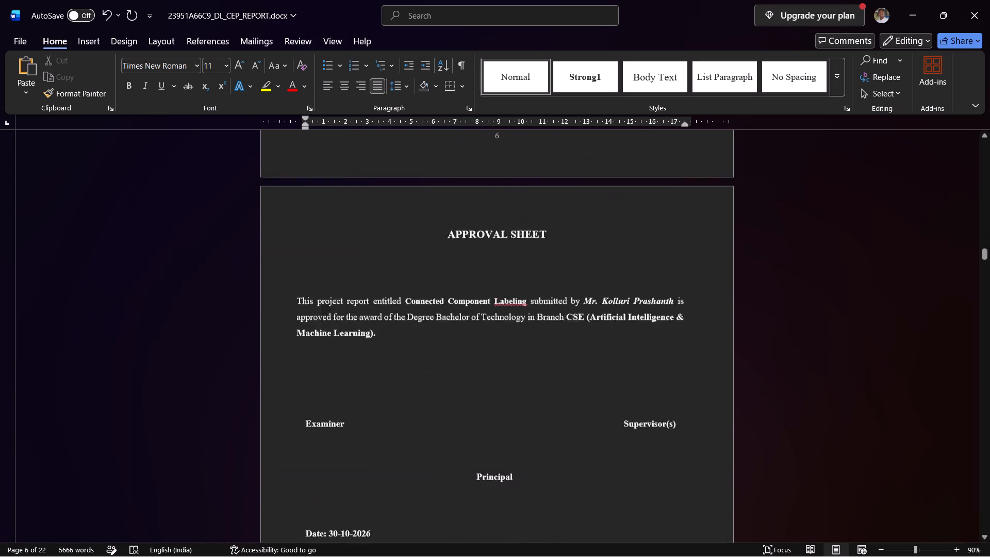
scroll(685, 145, "down", 1)
scroll(684, 159, "up", 1)
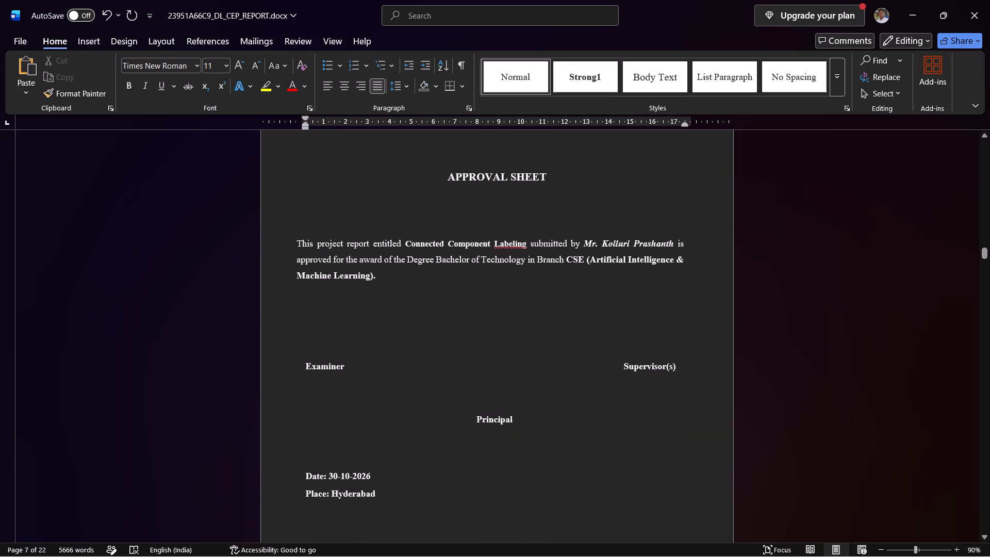
left_click_drag(406, 242, 512, 240)
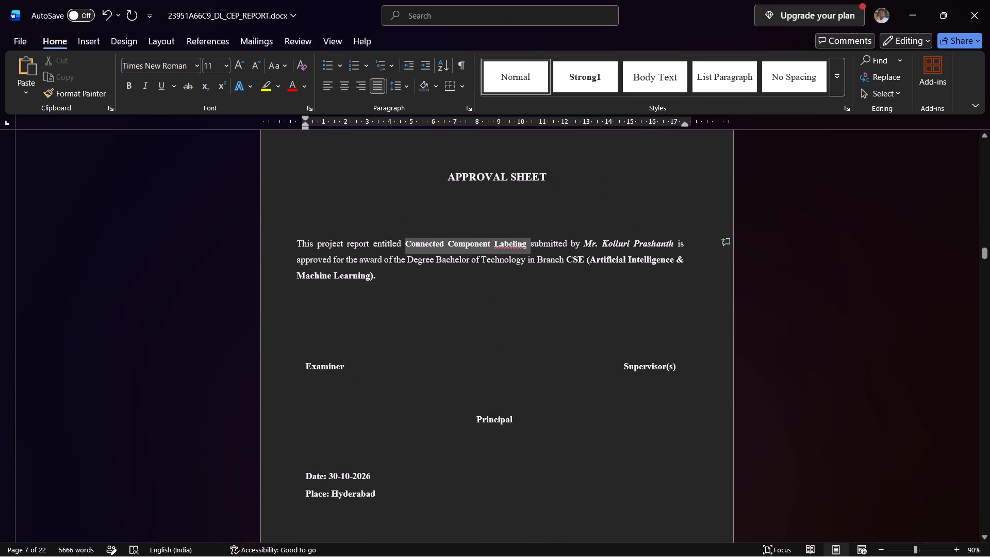
left_click_drag(512, 240, 525, 247)
key("ctrl+v")
key("BackSpace")
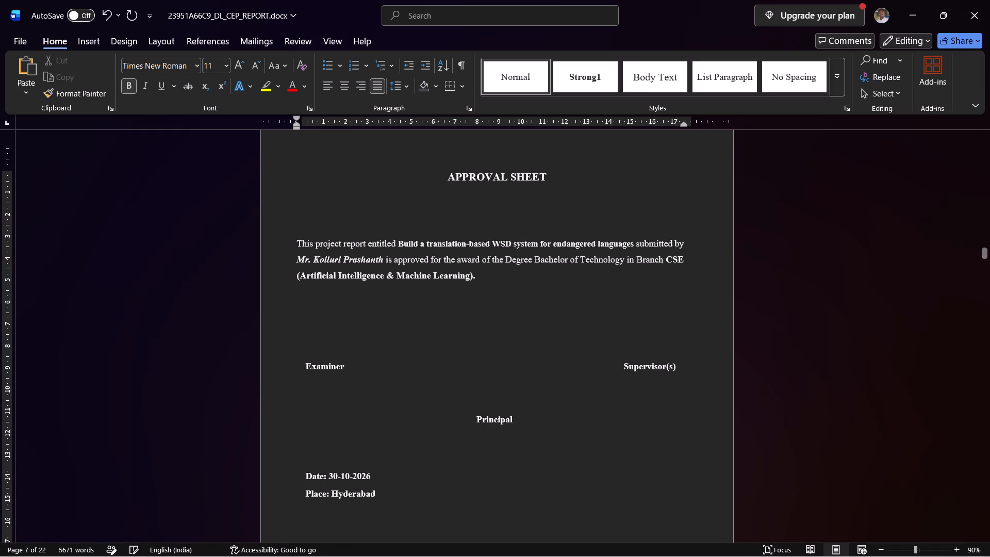
Review the acknowledgement page after the approval sheet and save the report document.
scroll(525, 247, "down", 1)
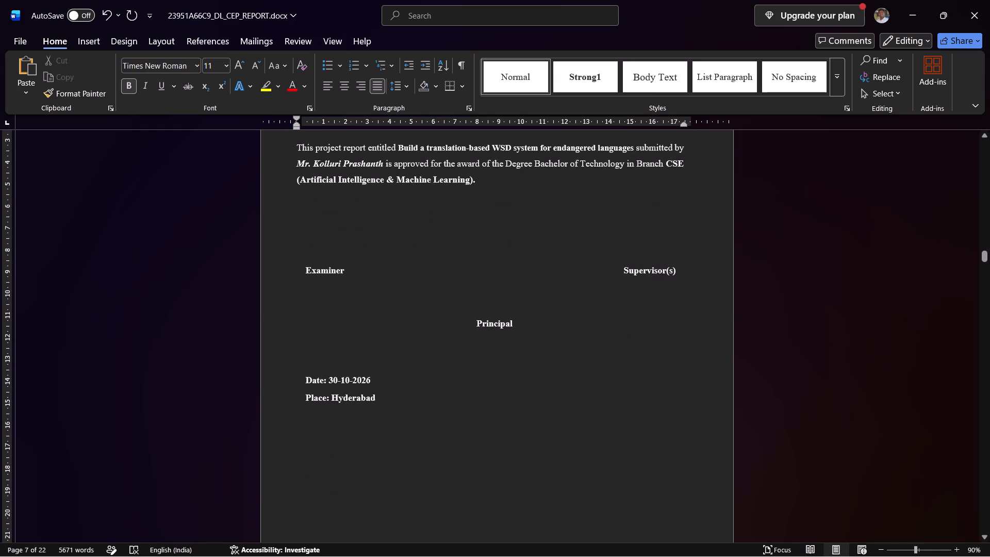
scroll(525, 247, "down", 3)
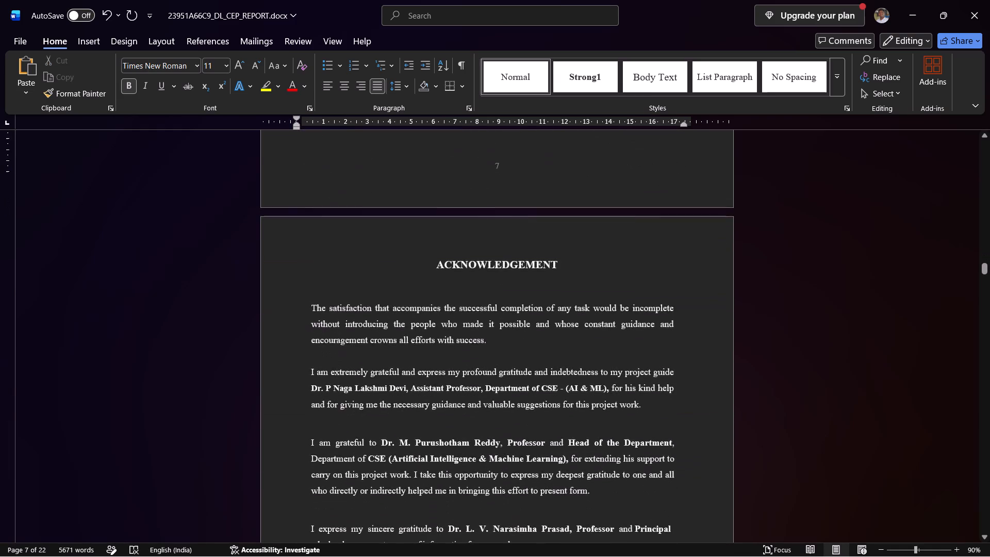
scroll(525, 247, "down", 1)
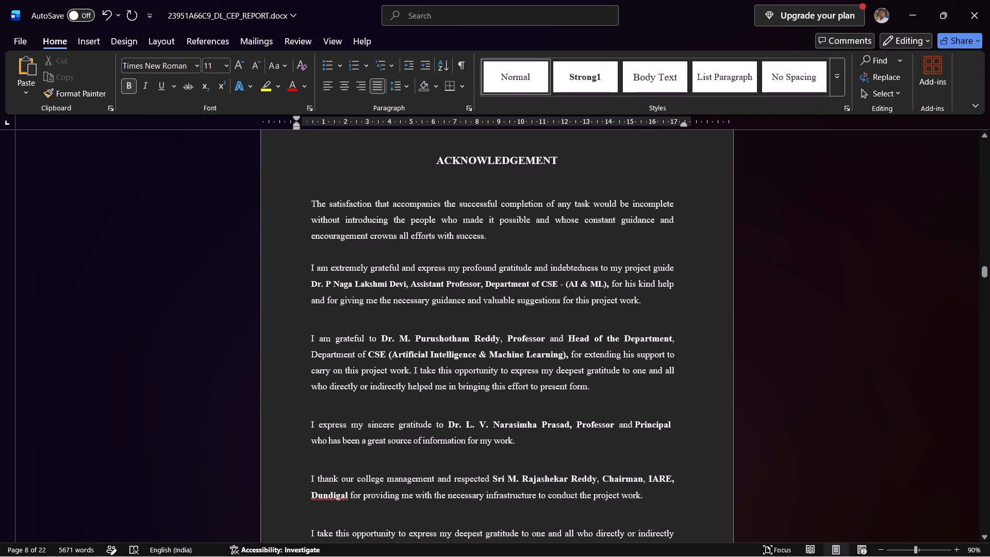
scroll(525, 247, "down", 1)
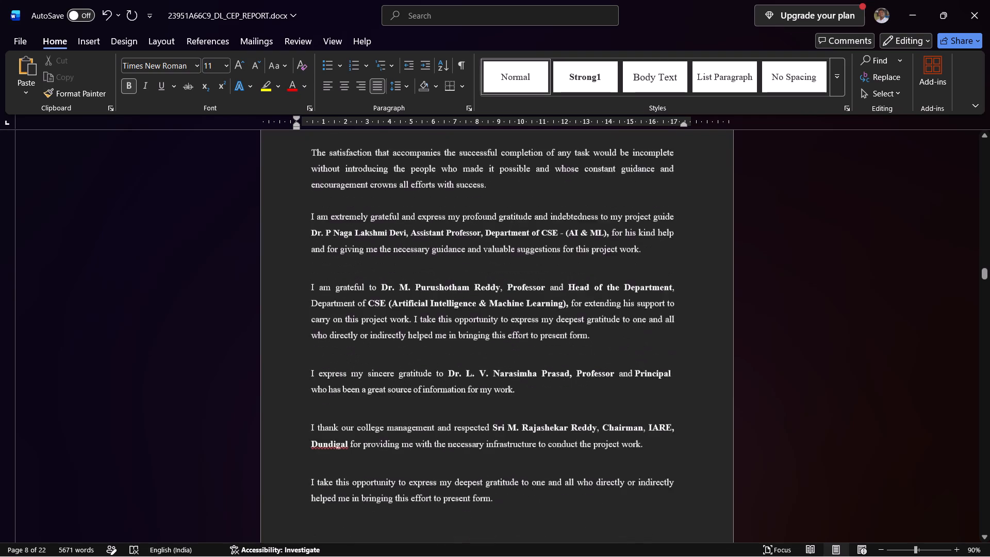
scroll(525, 247, "down", 1)
scroll(525, 247, "up", 1)
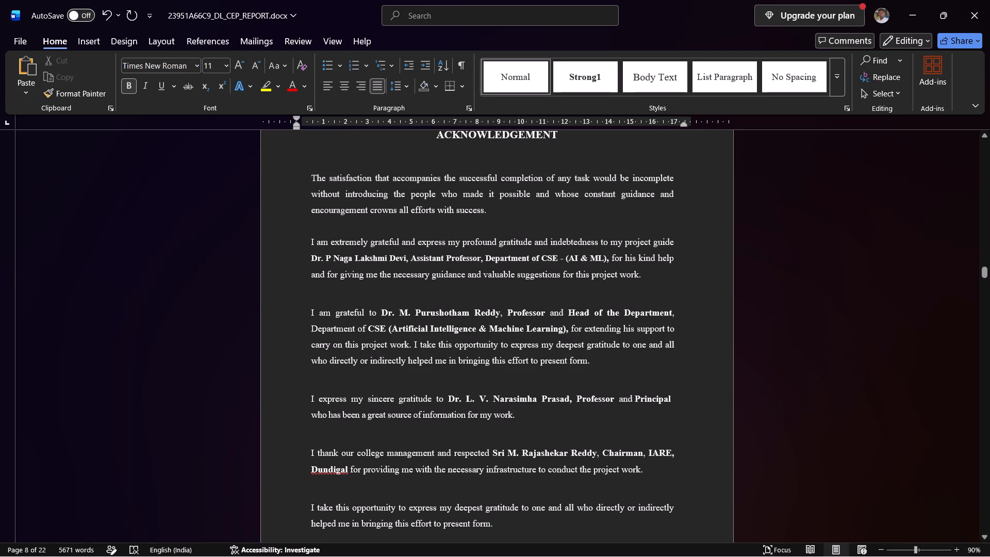
key("ctrl+s")
Replace the Head of the Department's name in the acknowledgement with the project guide's name copied from the paragraph above, keeping the designation.
scroll(525, 247, "down", 1)
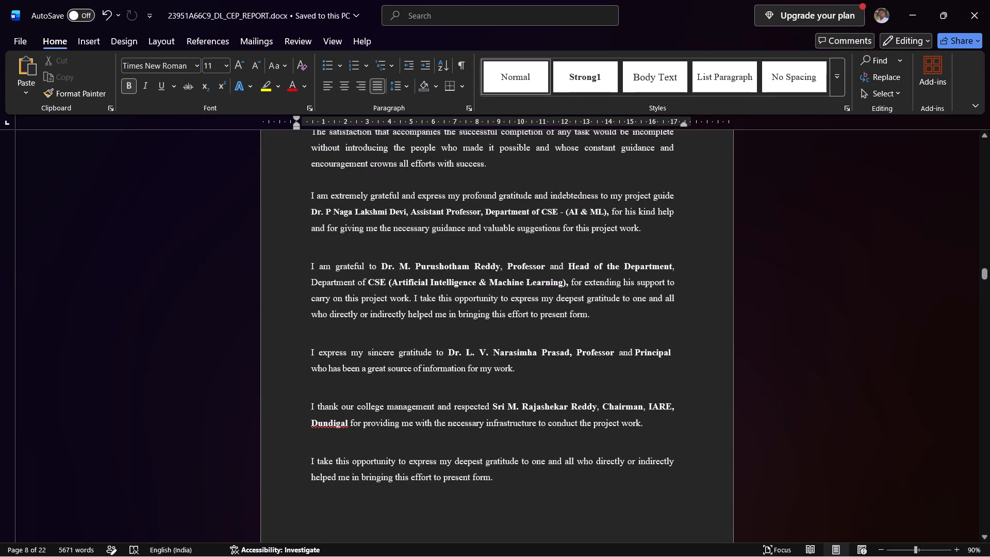
left_click_drag(405, 213, 310, 214)
key("ctrl+c")
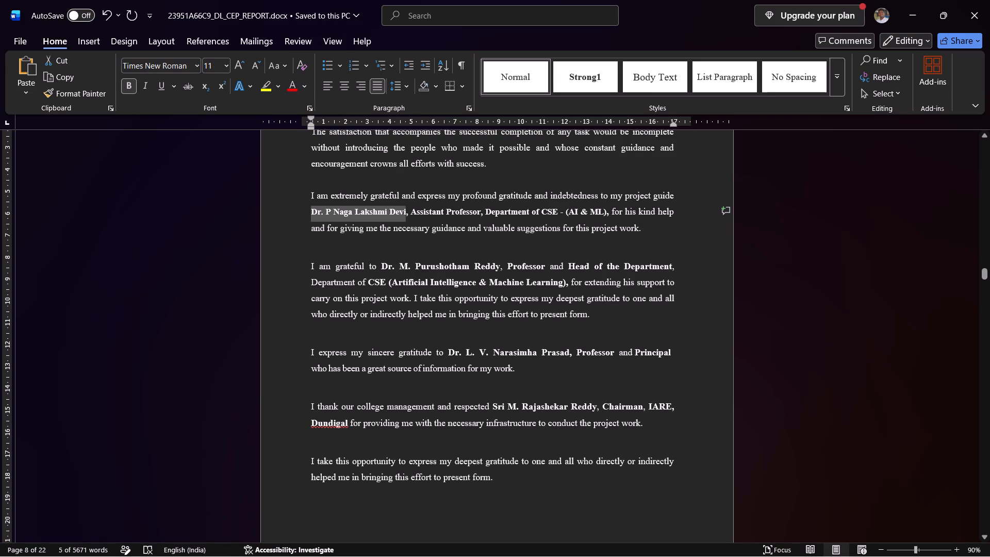
left_click_drag(499, 269, 379, 268)
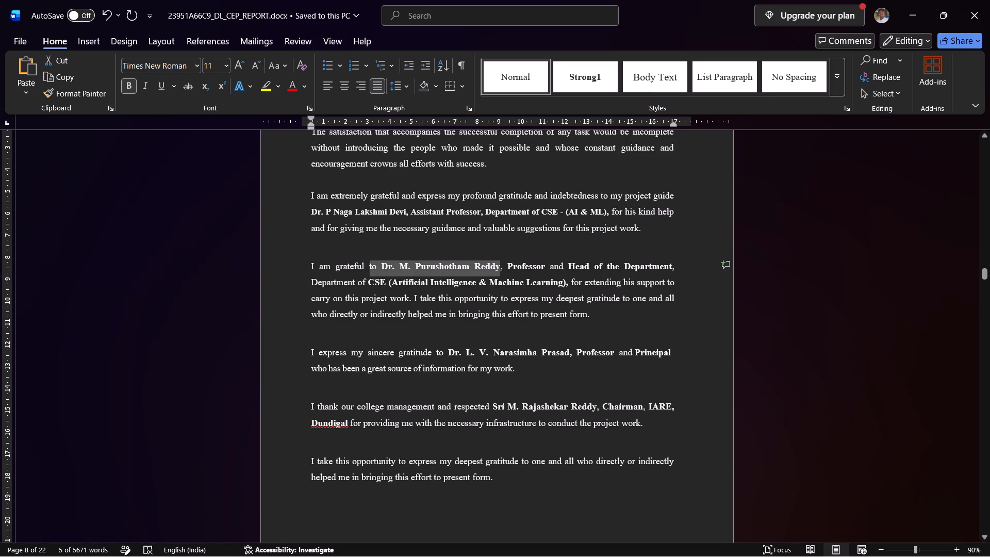
left_click_drag(379, 268, 383, 266)
key("ctrl+v")
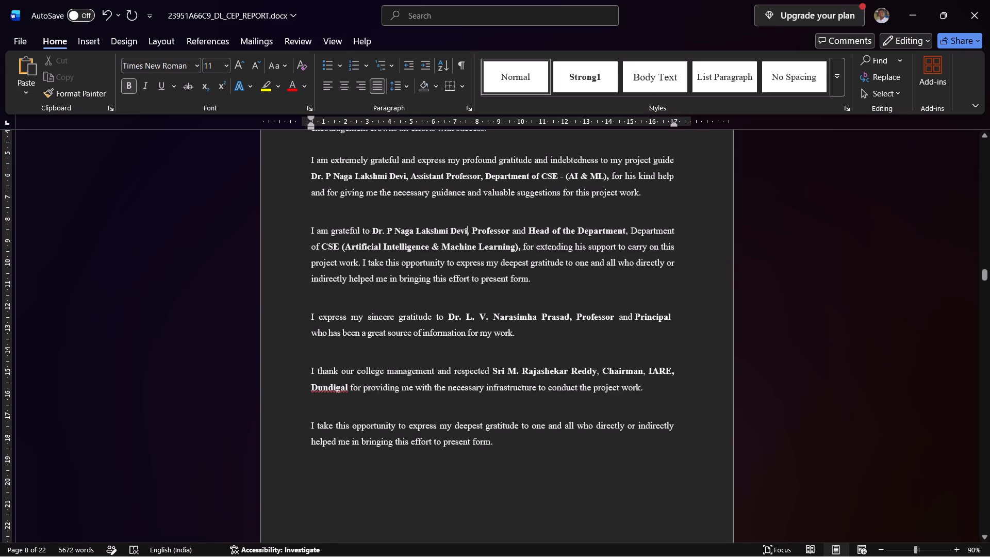
scroll(425, 343, "down", 1)
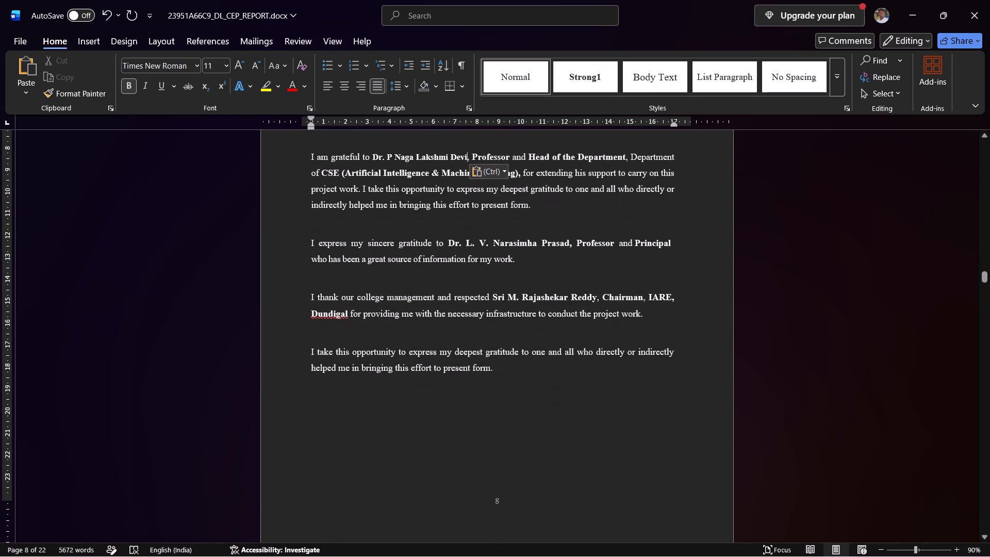
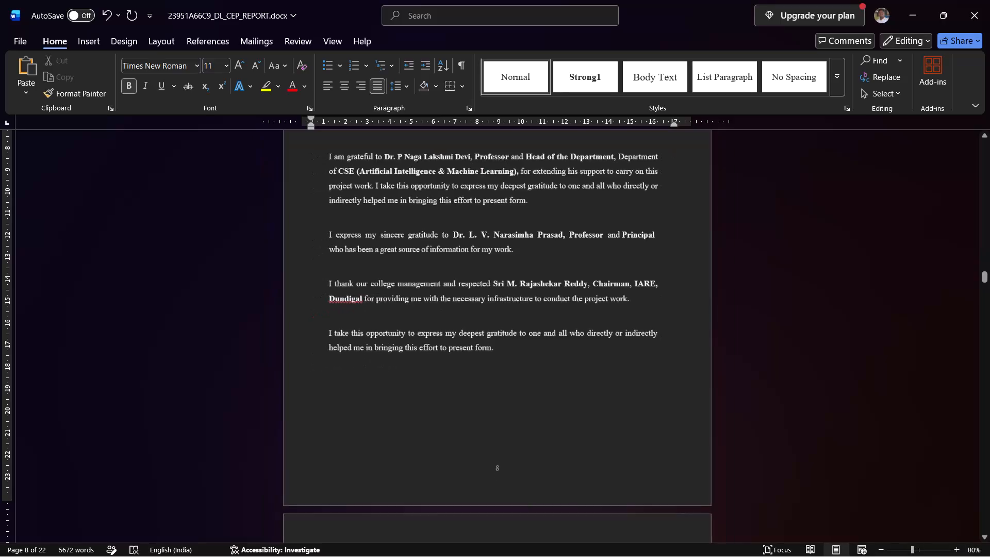
Look over the pages following the acknowledgement, save the report document and close it.
left_click(455, 300)
scroll(455, 300, "up", 2)
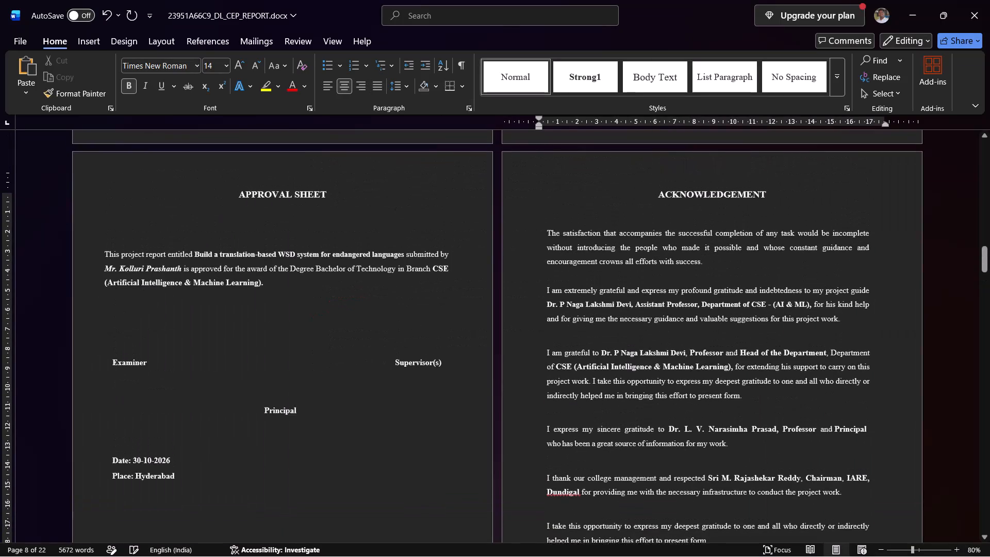
scroll(455, 300, "down", 4)
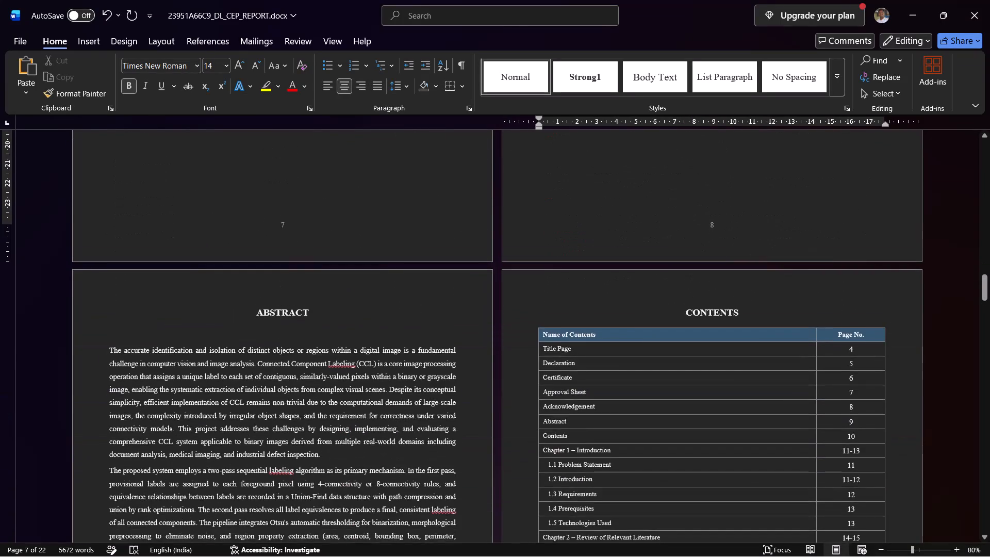
scroll(455, 300, "down", 1)
key("ctrl+s")
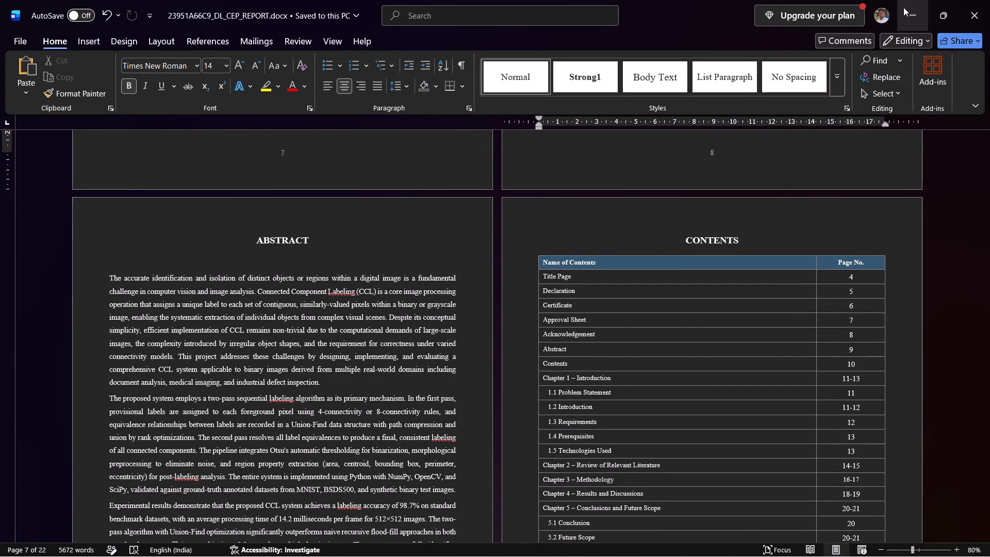
left_click(970, 1)
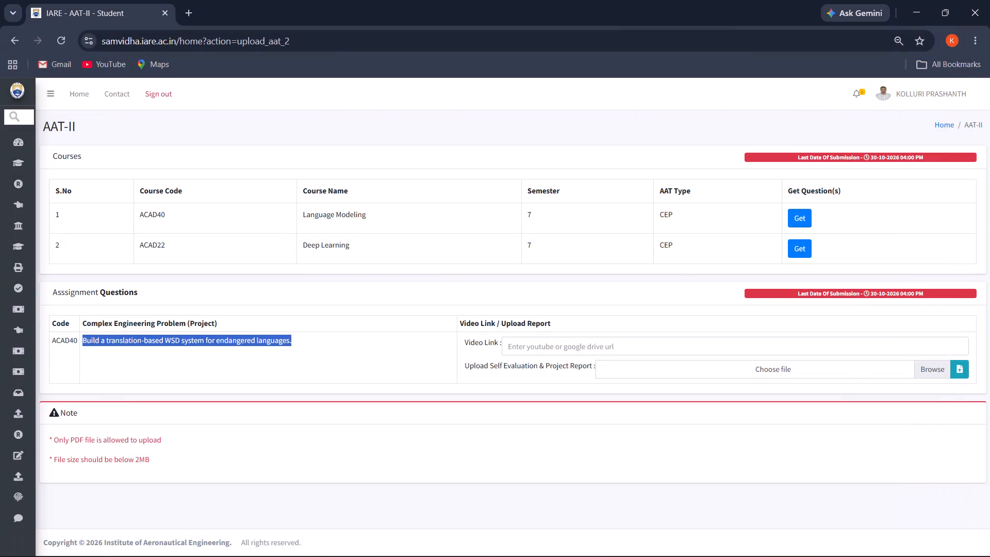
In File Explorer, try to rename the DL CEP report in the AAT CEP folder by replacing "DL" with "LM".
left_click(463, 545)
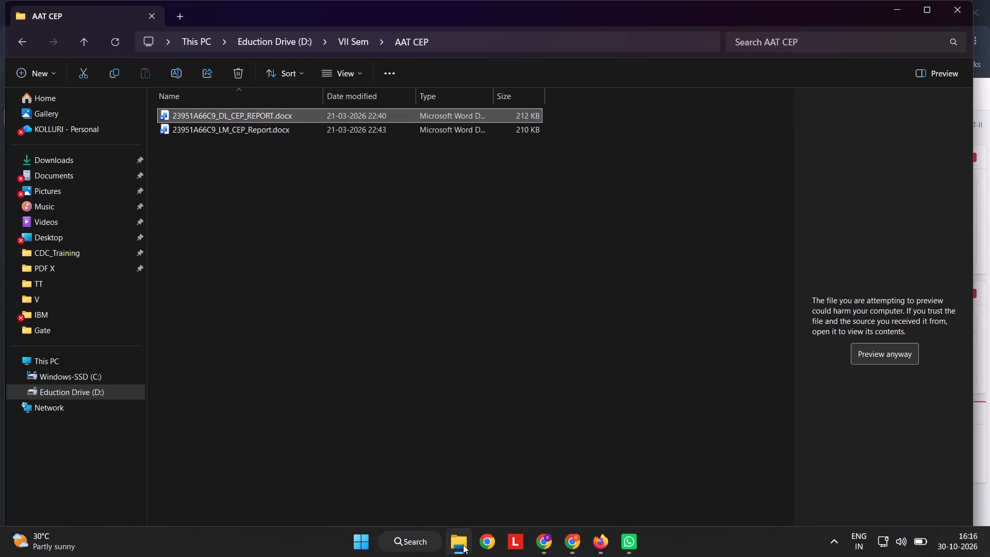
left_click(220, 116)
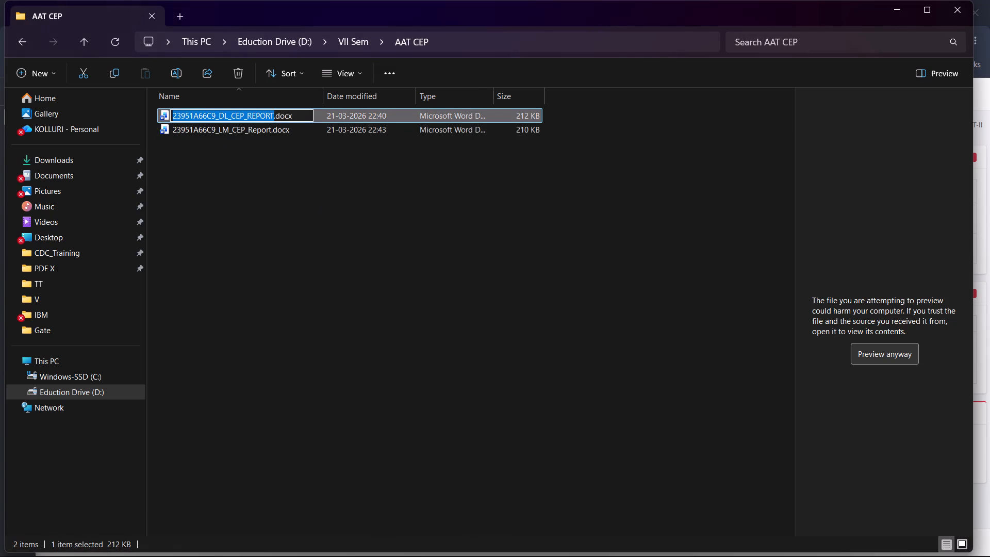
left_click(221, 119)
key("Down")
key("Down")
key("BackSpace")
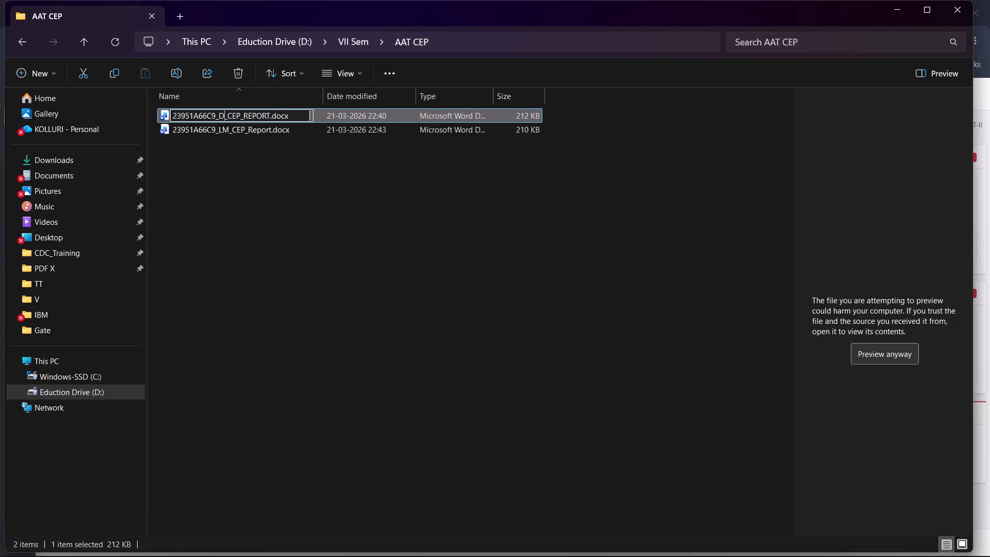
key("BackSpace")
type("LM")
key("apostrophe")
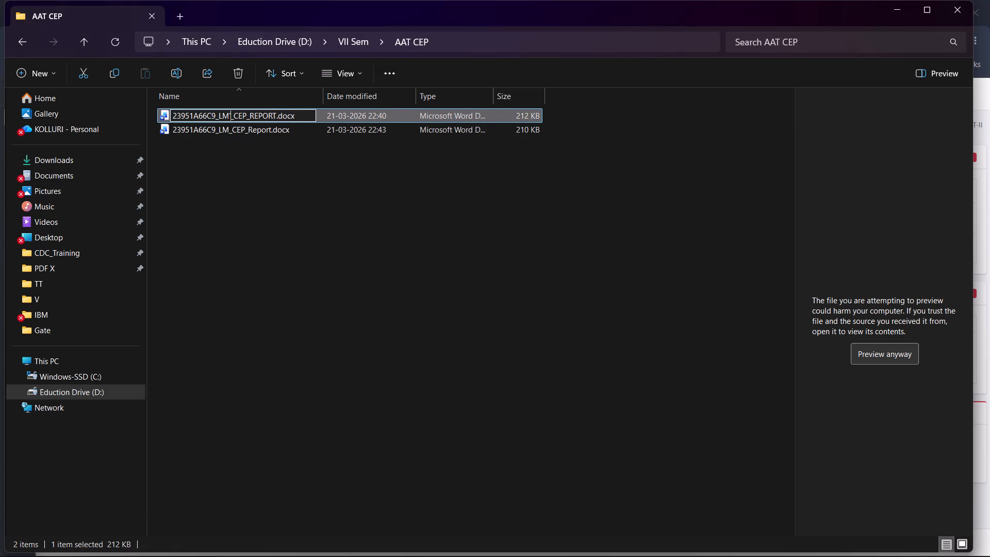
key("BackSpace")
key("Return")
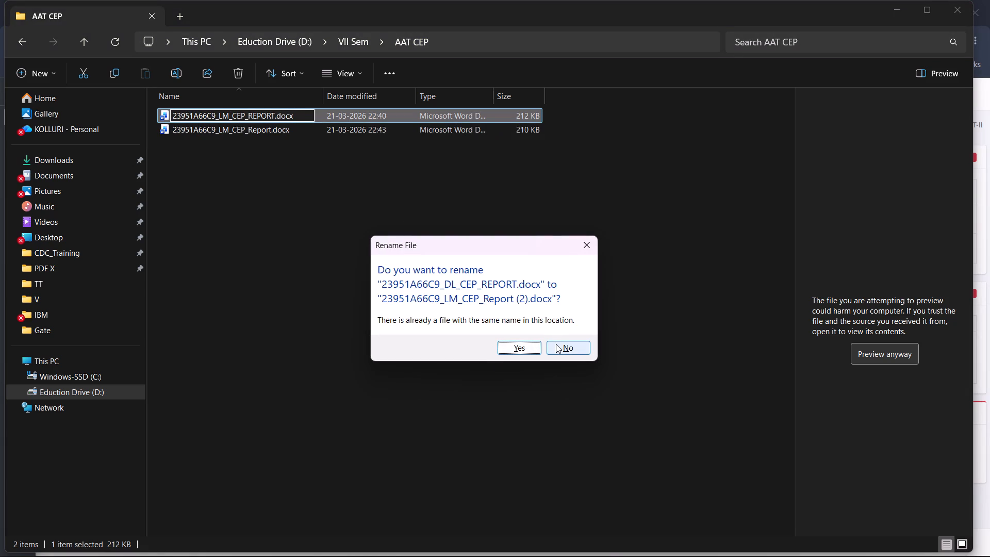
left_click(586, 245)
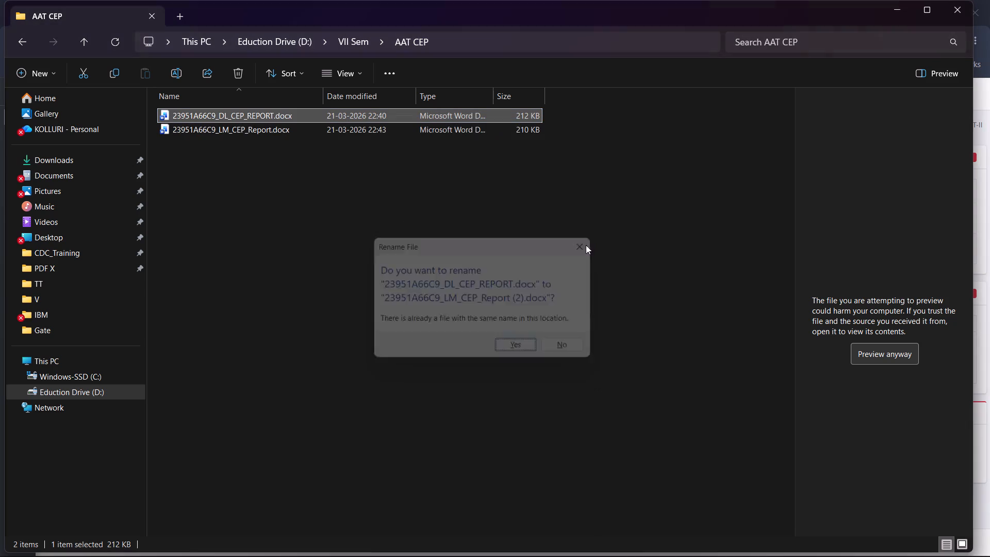
Rename the LM CEP report file by removing "LM" from its name, keeping both underscores.
left_click(221, 115)
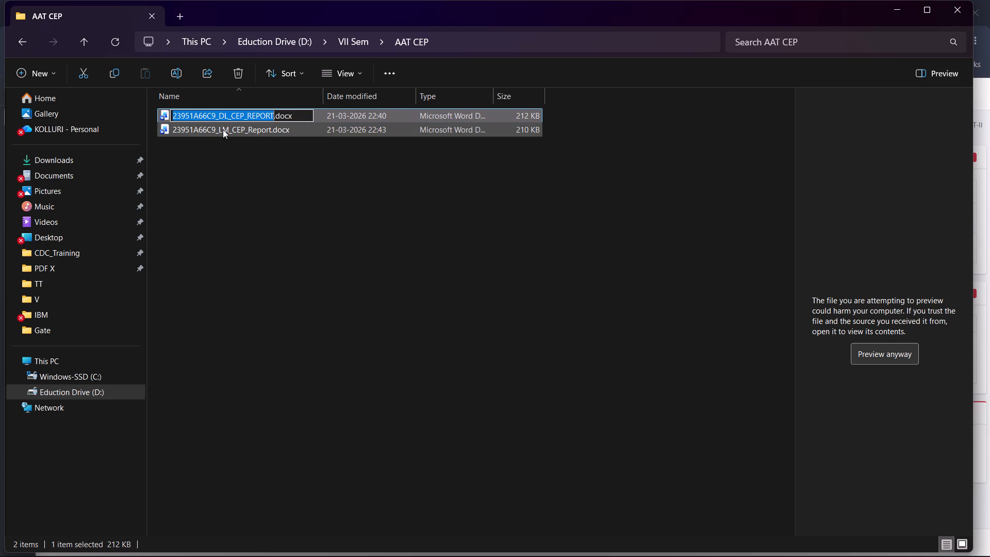
left_click(223, 129)
left_click(223, 129)
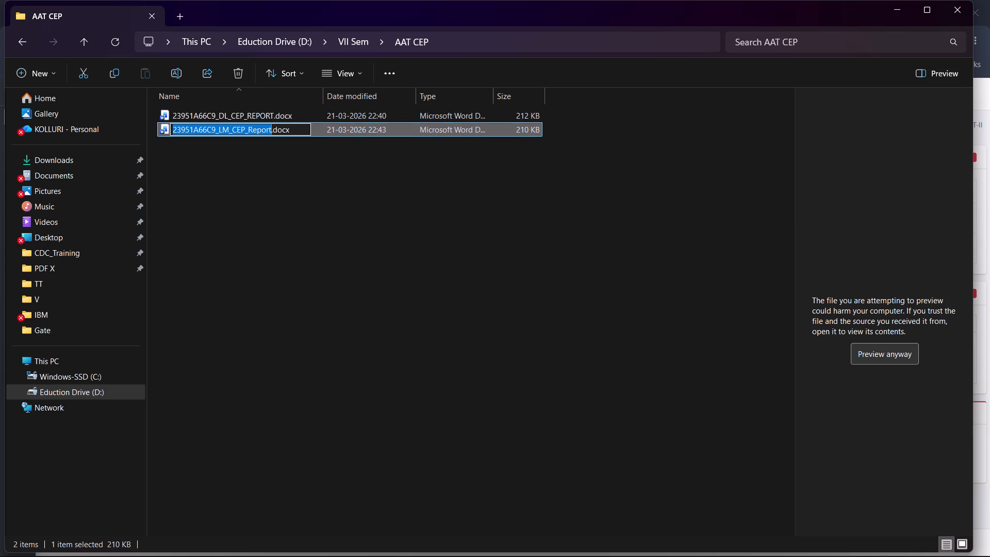
key("Right")
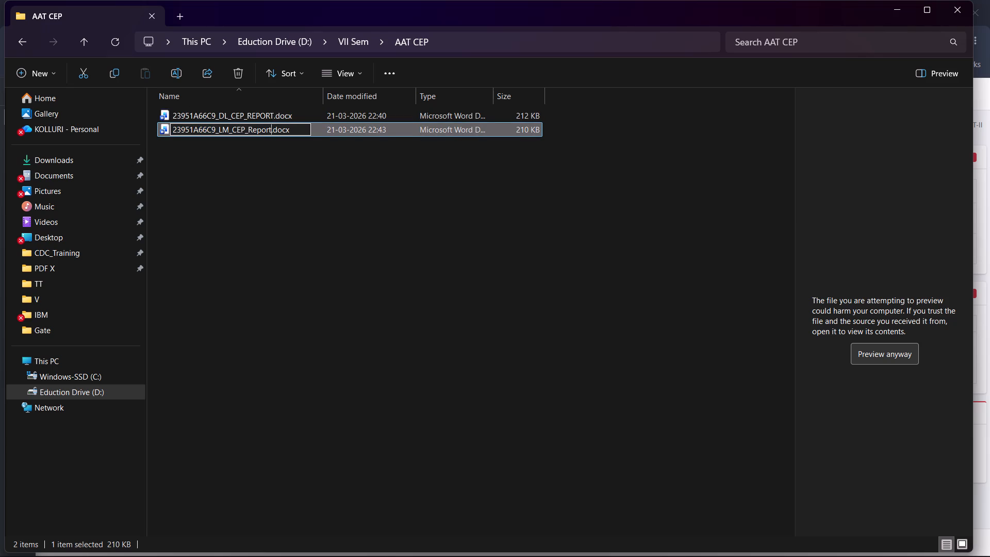
key("Left")
key("Left")
key("Left")
key("Left")
key("Left")
key("Left")
key("Left")
key("Left")
key("Left")
key("Left")
key("Left")
key("BackSpace")
key("BackSpace")
key("Return")
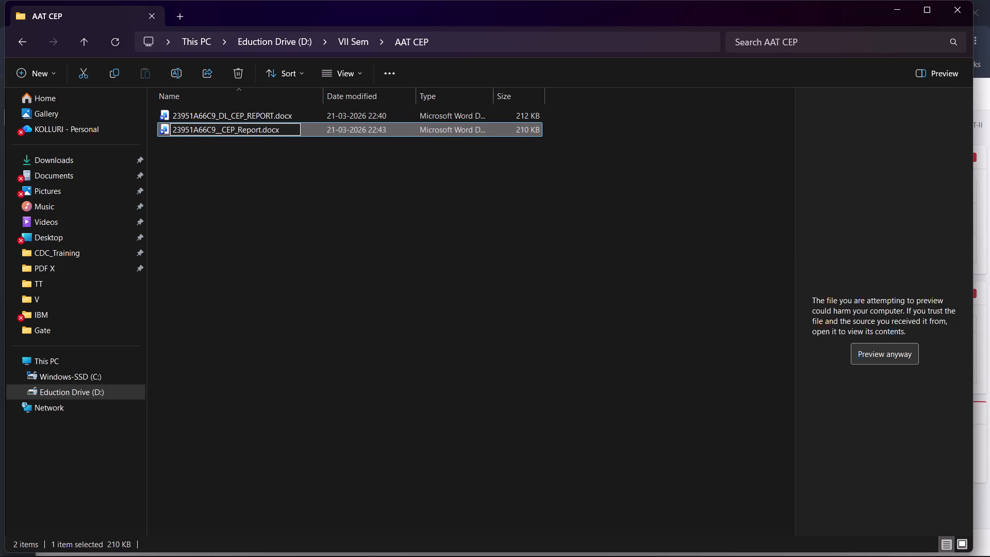
Rename the DL CEP report file by replacing "DL" with "LM" in its name.
left_click(215, 112)
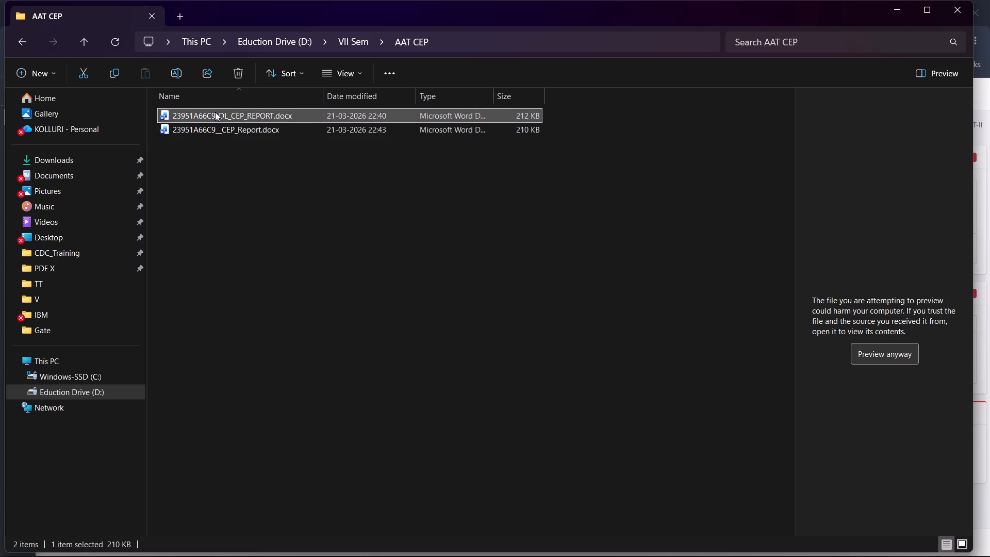
left_click(215, 112)
key("Right")
key("Right")
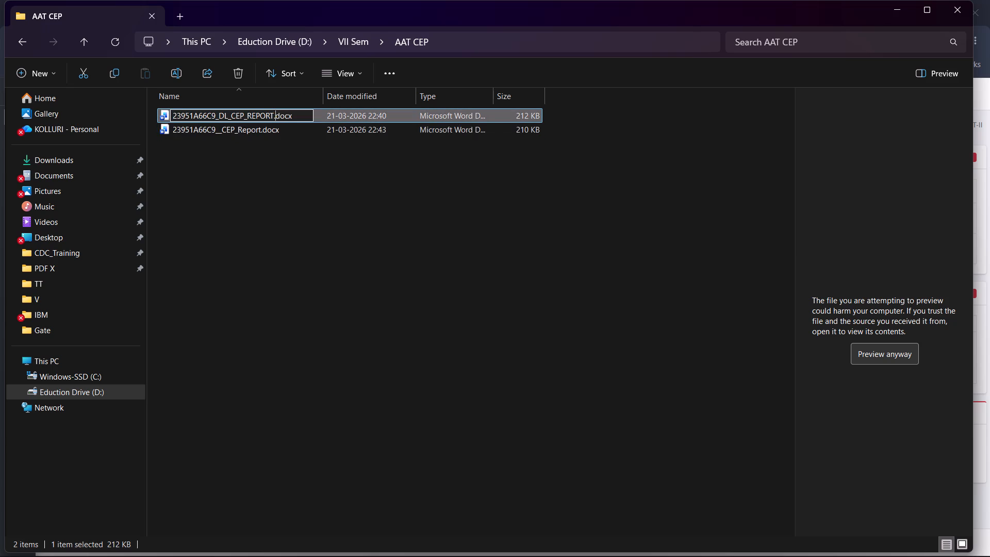
key("Left")
key("Left")
key("Left")
key("Left")
key("Left")
key("Left")
key("Left")
key("Left")
key("Left")
key("Left")
key("Left")
key("Left")
key("Left")
key("Right")
key("BackSpace")
key("BackSpace")
type("LM")
key("Return")
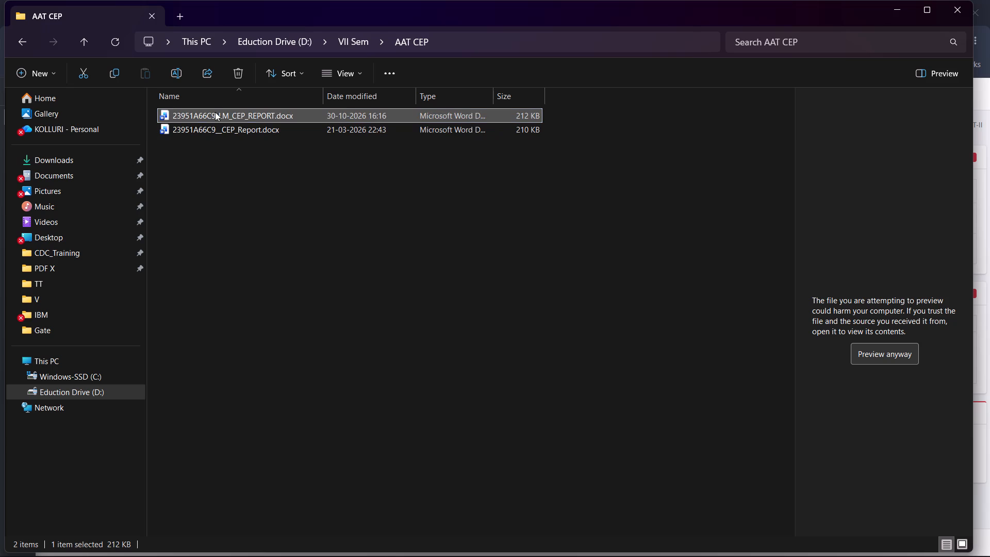
Rename the CEP report file that has no course abbreviation by inserting "DL" between its two underscores.
left_click(233, 128)
double_click(220, 128)
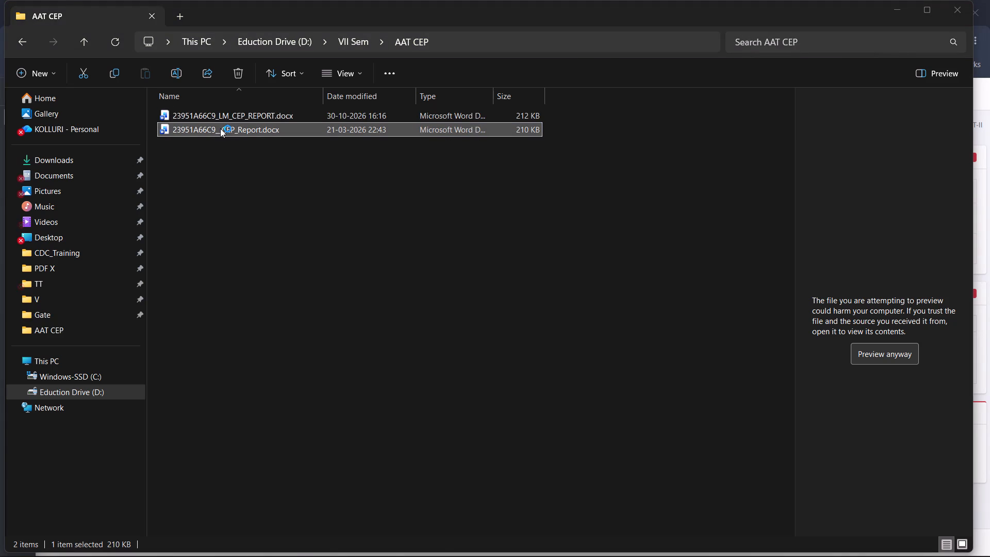
left_click(988, 0)
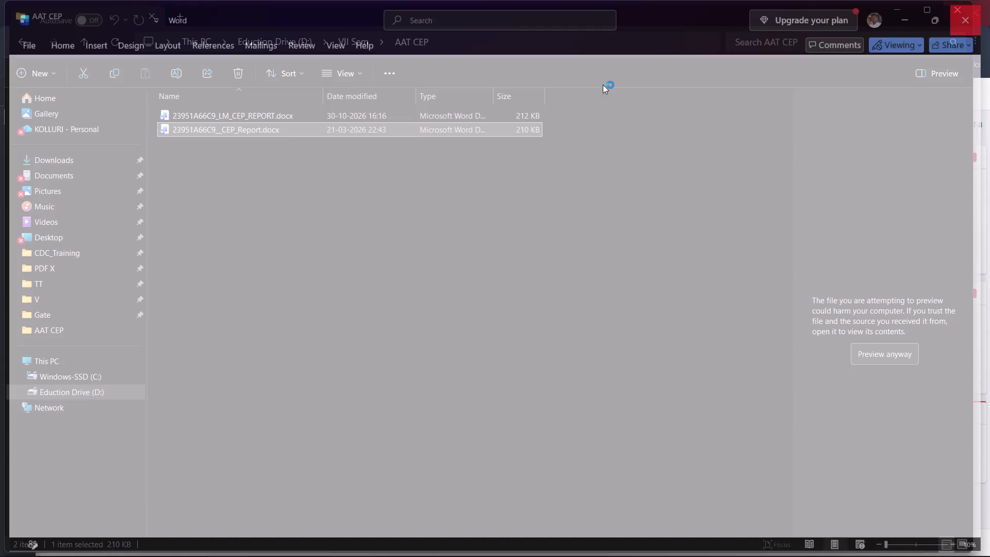
left_click(214, 134)
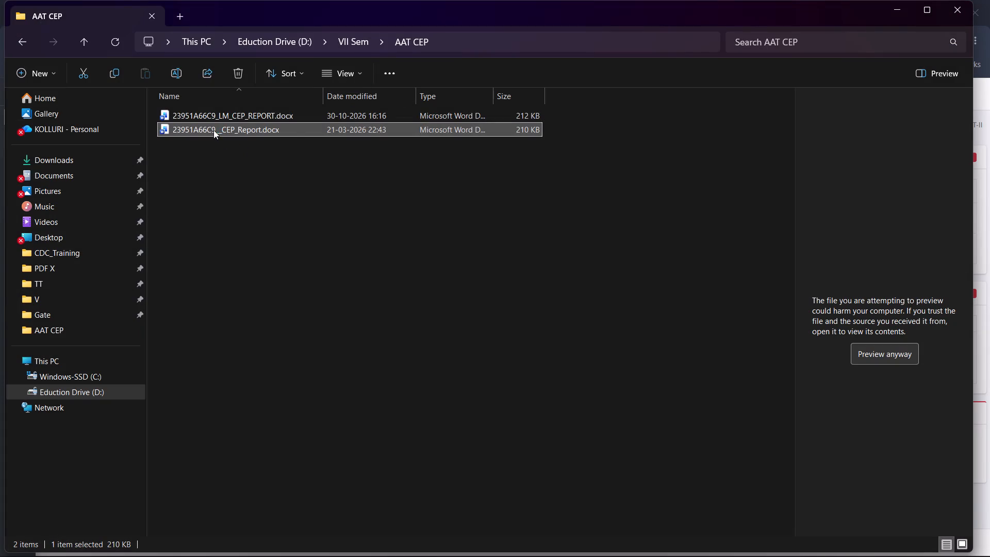
left_click(213, 130)
key("Right")
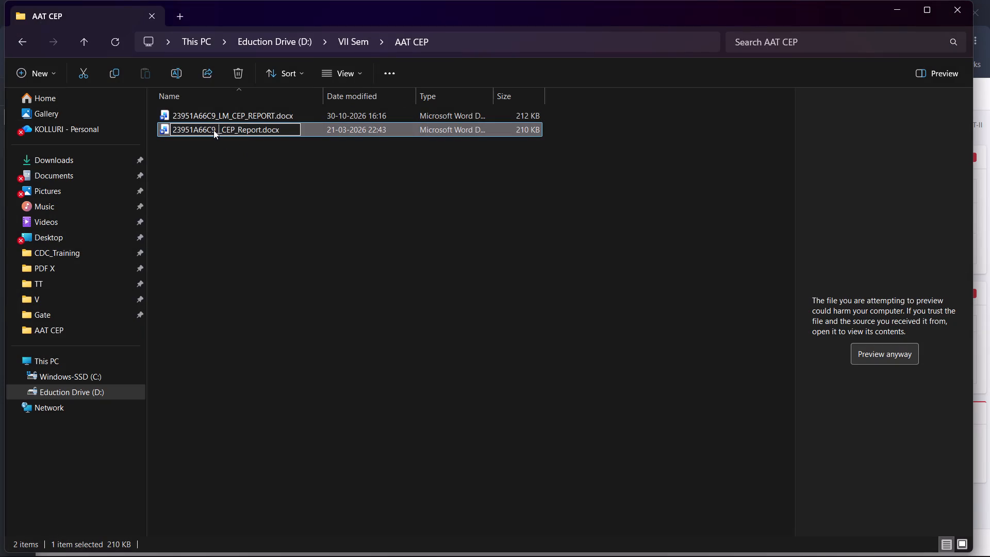
type("DL")
key("Return")
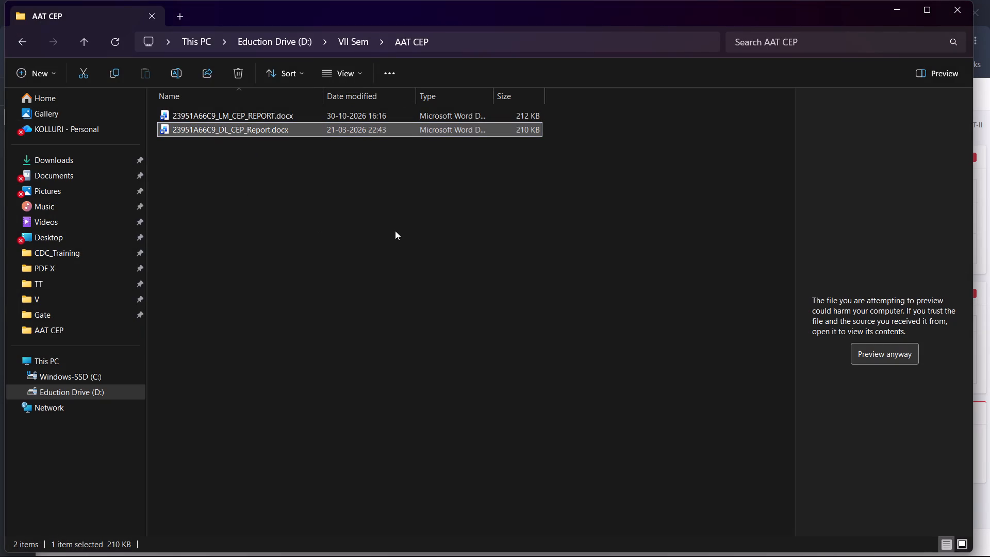
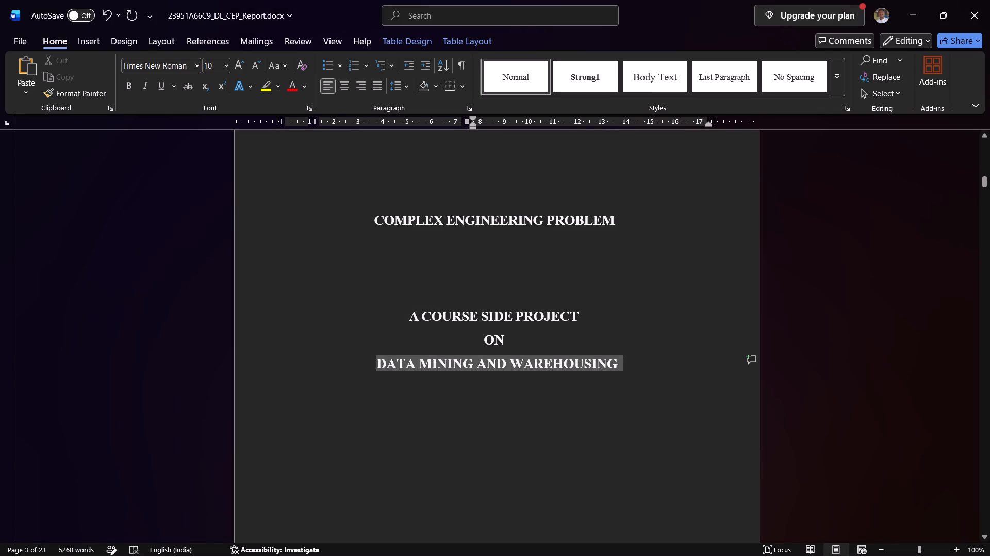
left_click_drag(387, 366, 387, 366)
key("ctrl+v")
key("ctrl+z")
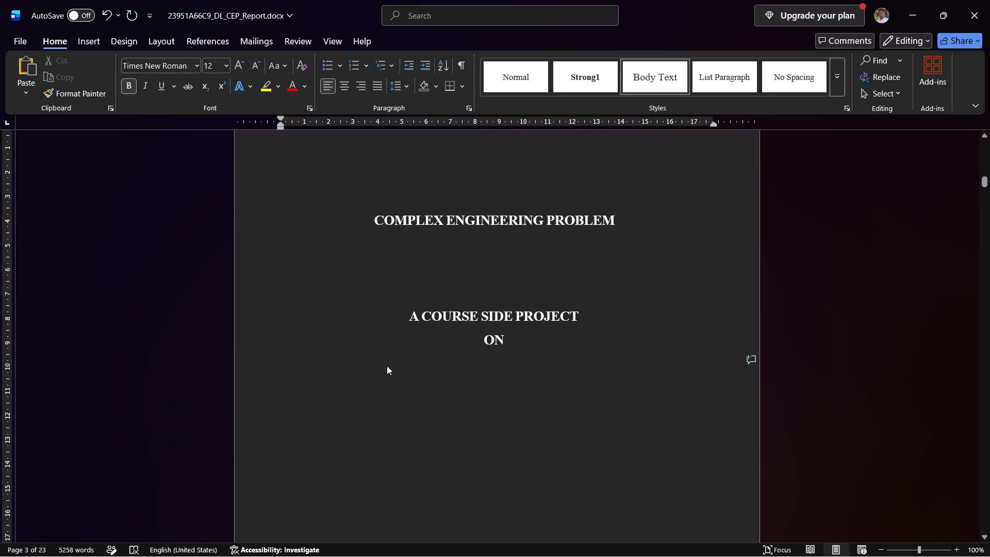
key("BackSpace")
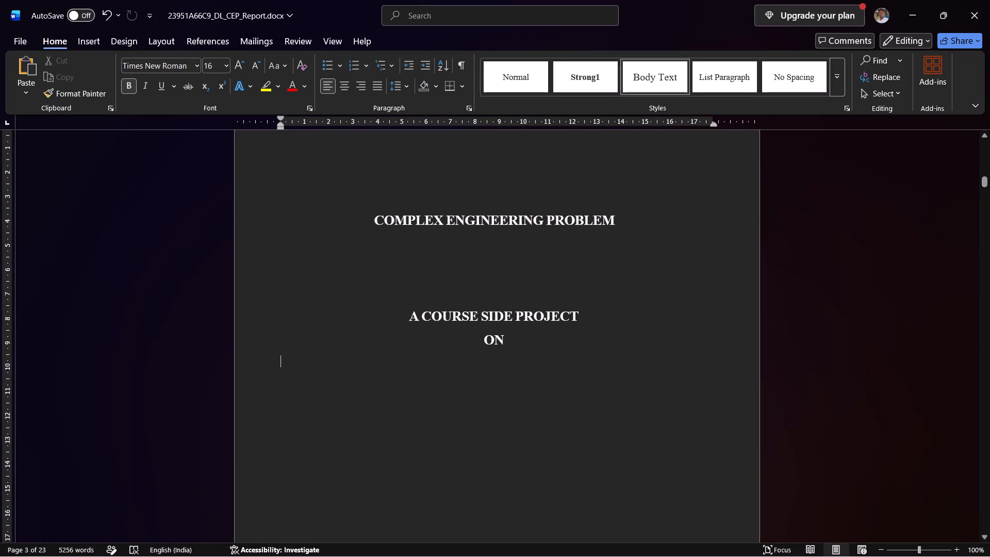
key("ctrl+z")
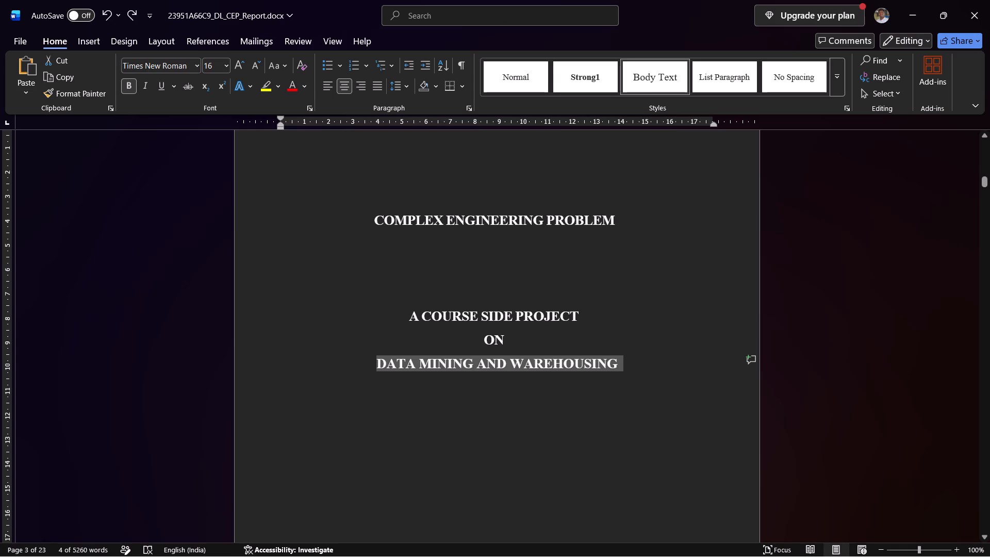
Delete "MINING AND WAREHOUSING" from the course line on the report's cover page.
left_click(624, 375)
left_click_drag(622, 369, 420, 365)
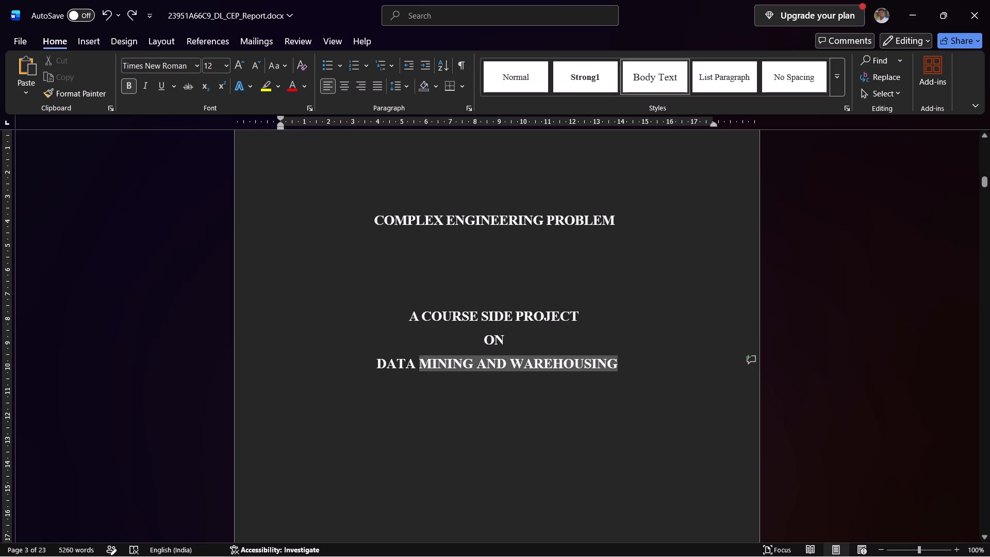
left_click_drag(420, 365, 417, 363)
key("BackSpace")
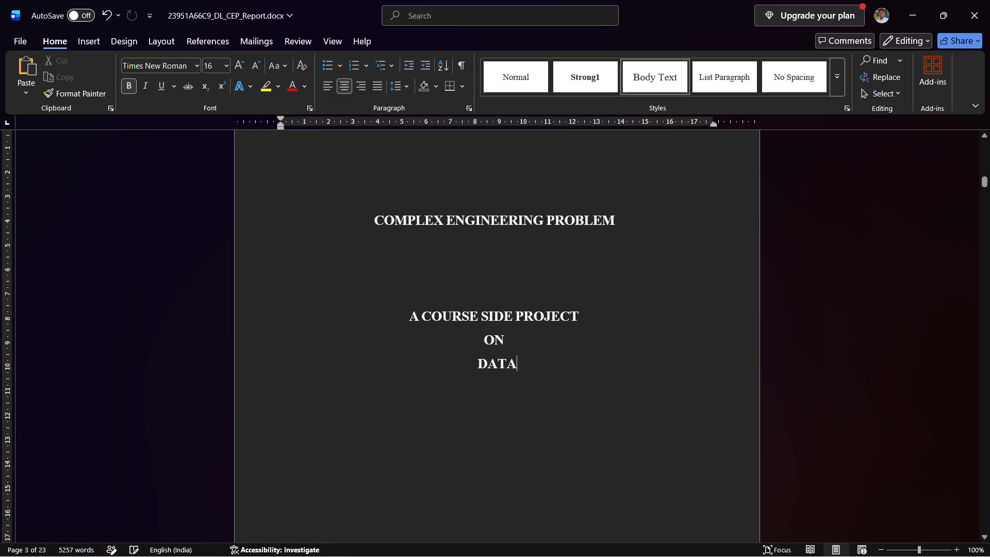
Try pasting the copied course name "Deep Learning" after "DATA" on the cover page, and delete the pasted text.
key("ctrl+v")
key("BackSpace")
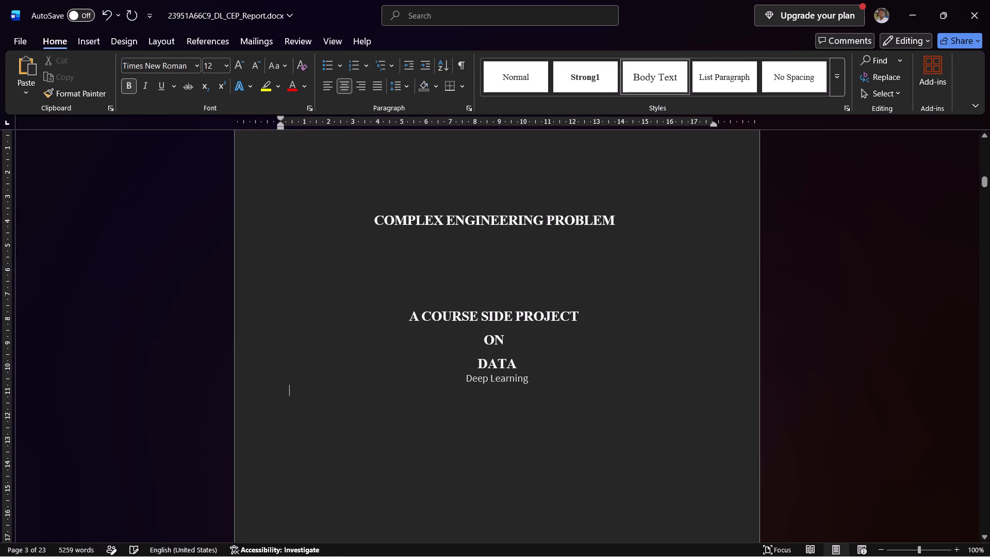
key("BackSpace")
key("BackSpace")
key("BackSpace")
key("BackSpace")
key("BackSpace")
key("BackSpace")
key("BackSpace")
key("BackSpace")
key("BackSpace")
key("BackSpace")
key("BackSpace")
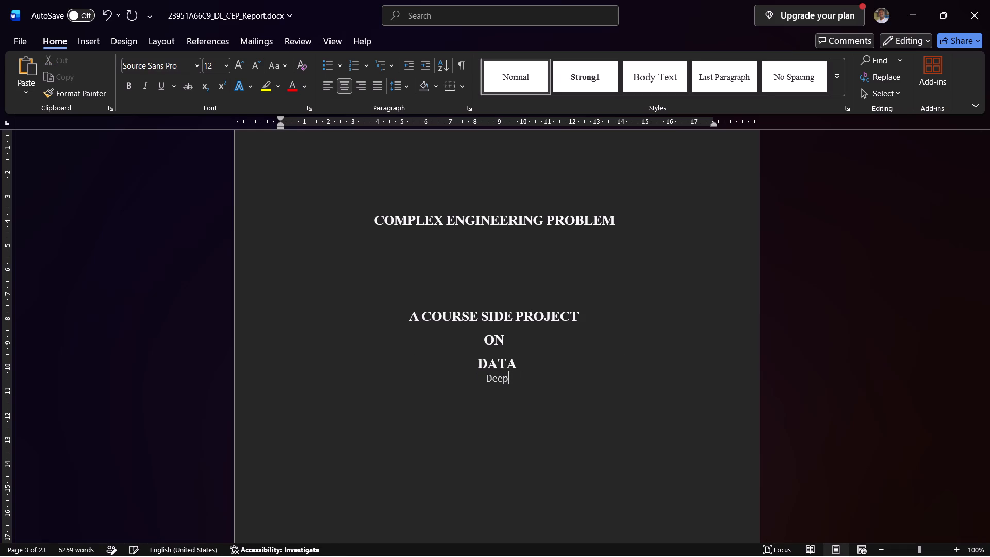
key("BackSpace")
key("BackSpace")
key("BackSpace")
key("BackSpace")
Enter "DEEP LEARNING" as the cover page's course line in the existing bold heading format, removing the remaining letters of "DATA".
key("d")
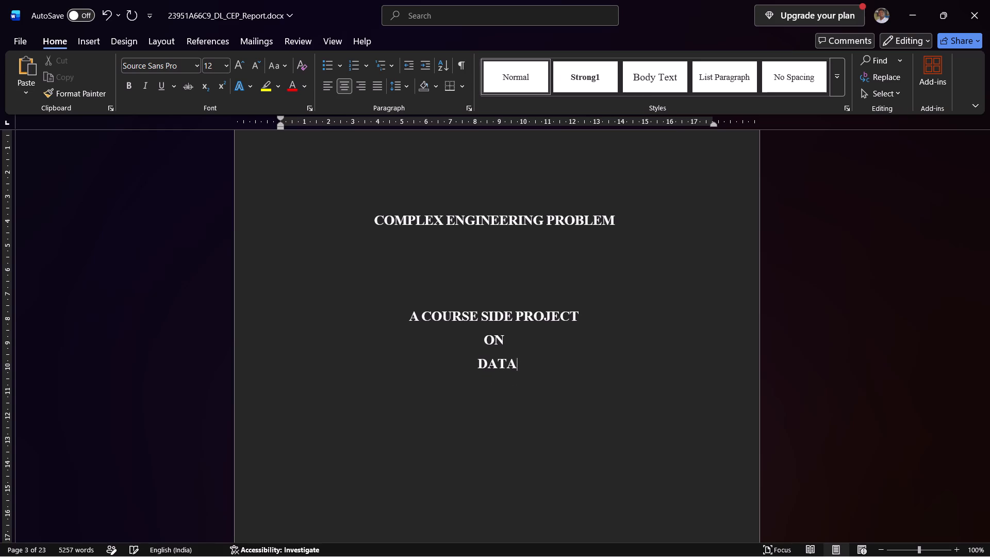
key("d")
key("BackSpace")
key("BackSpace")
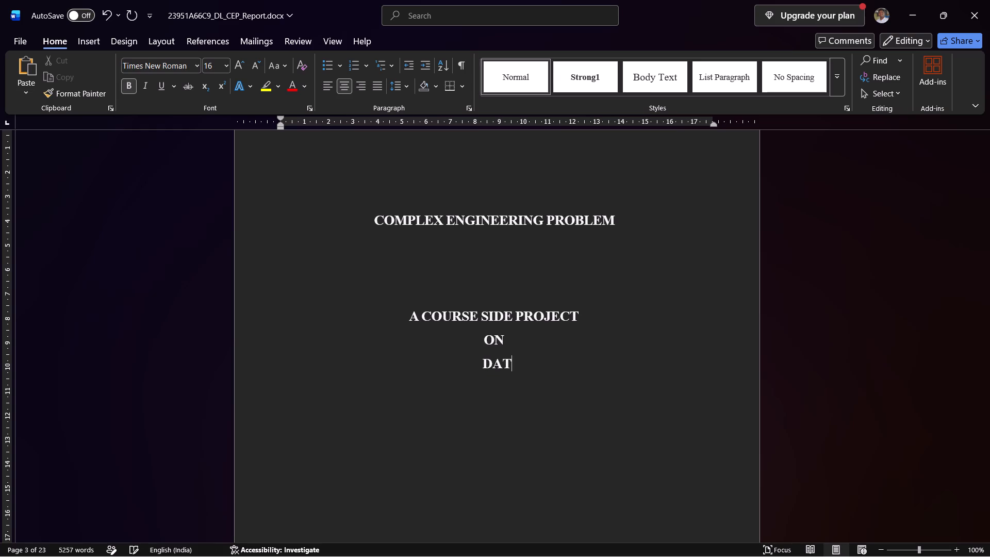
key("d")
type("EEP")
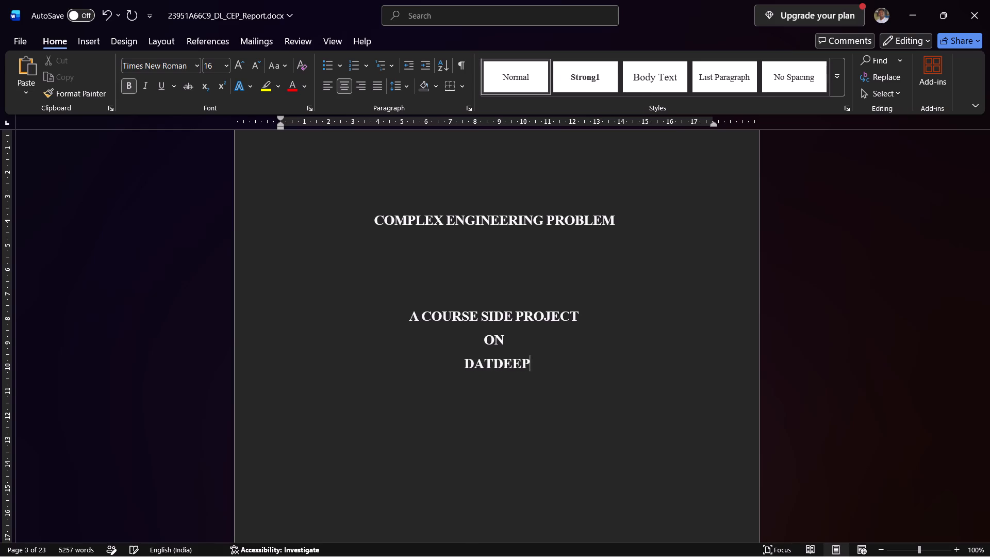
key("space")
type("LEA")
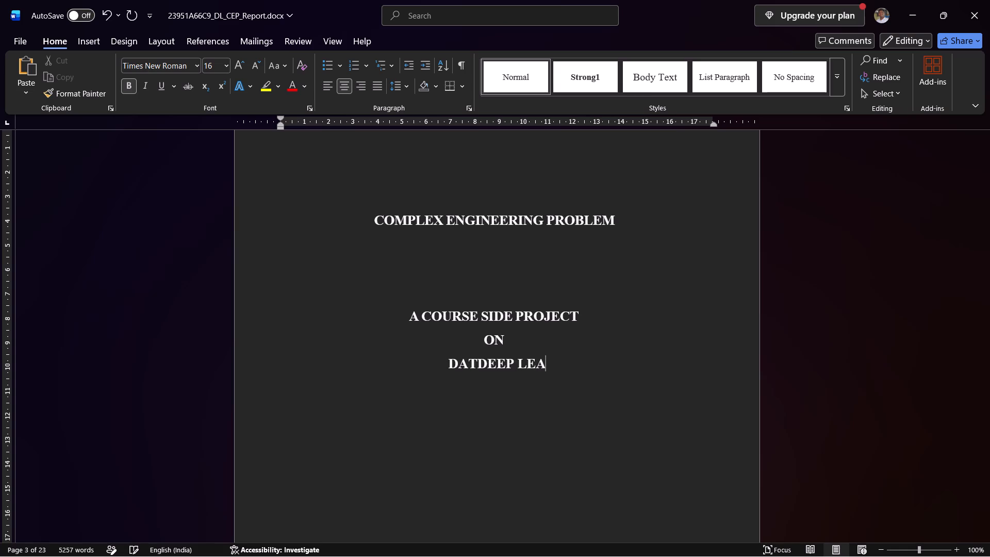
type("RNING")
key("Left")
key("Left")
key("Left")
key("Left")
key("Left")
key("Left")
key("Left")
key("Left")
key("Left")
key("Left")
key("Left")
key("Left")
key("Left")
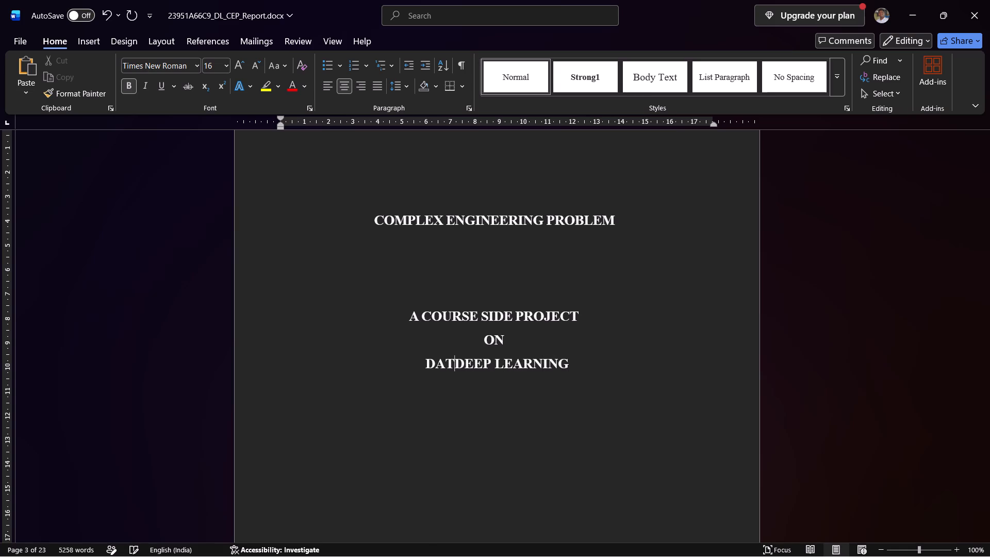
key("Left")
key("Right")
key("BackSpace")
key("BackSpace")
key("BackSpace")
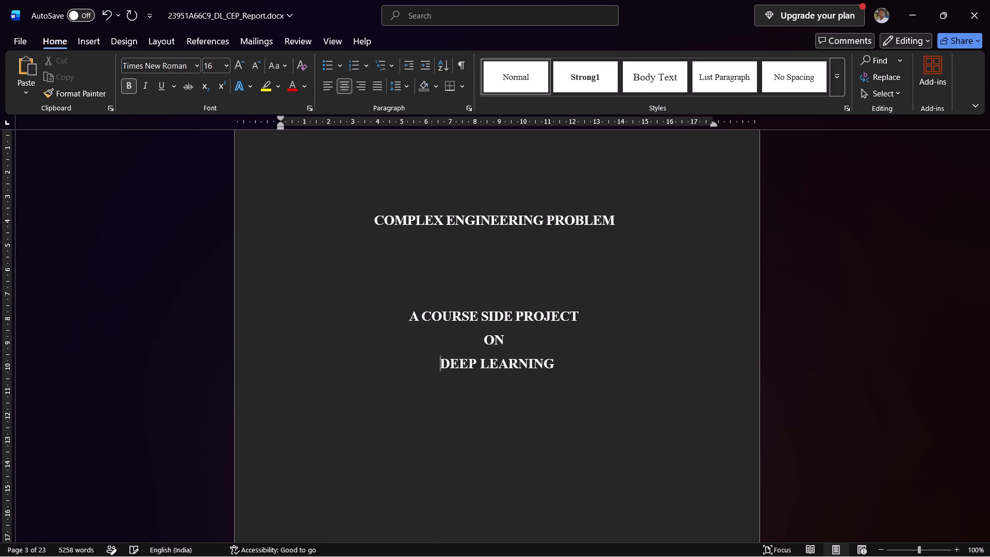
Replace the report title above "A Project Report submitted" with "Smart Battery Management using Deep Learning", copied from the AAT-II portal page.
scroll(417, 363, "down", 2)
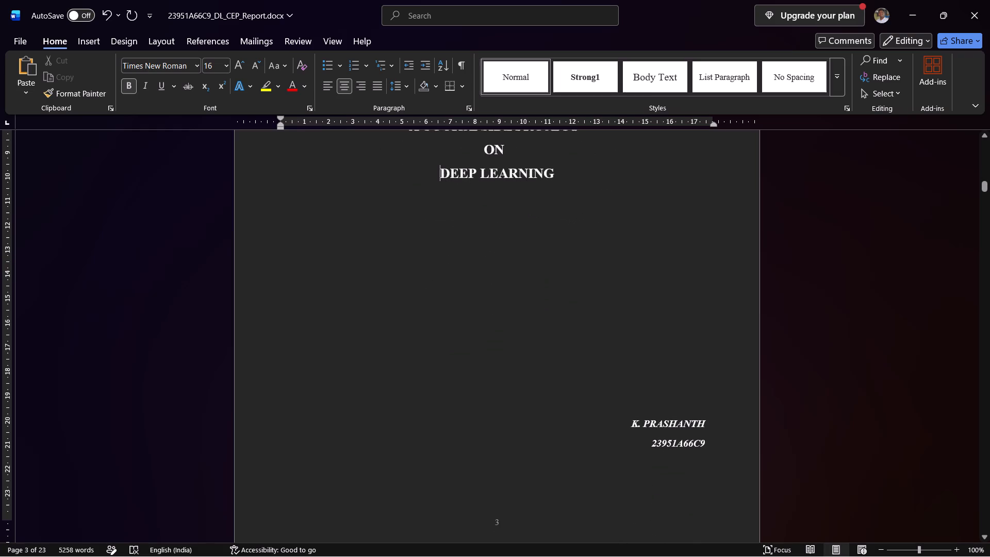
scroll(417, 363, "down", 2)
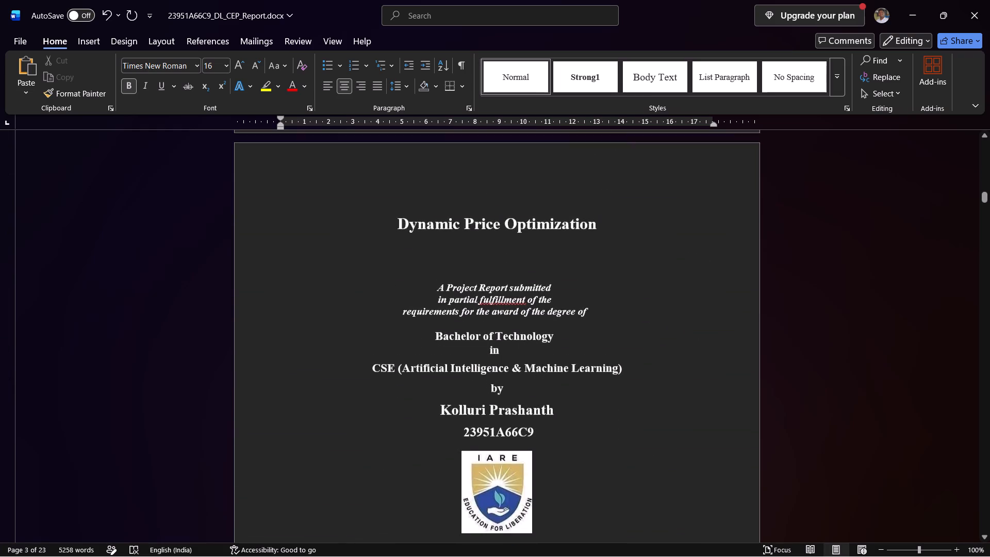
scroll(417, 363, "down", 1)
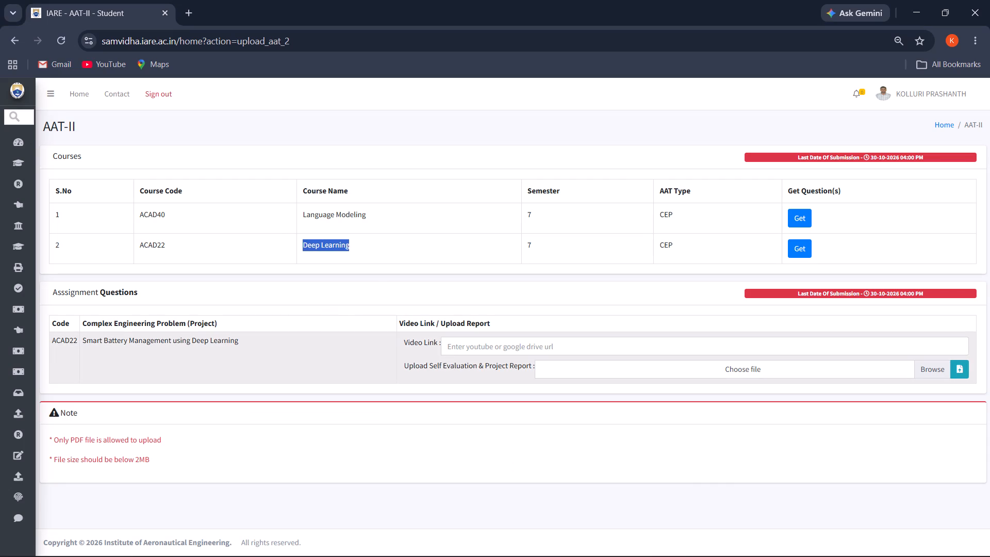
left_click_drag(243, 342, 84, 346)
key("ctrl+c")
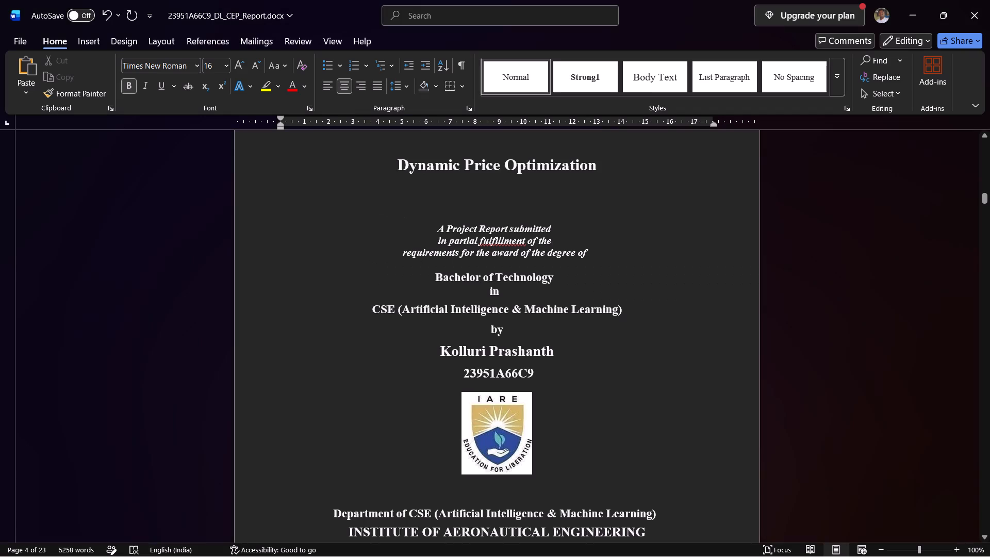
left_click_drag(595, 170, 452, 161)
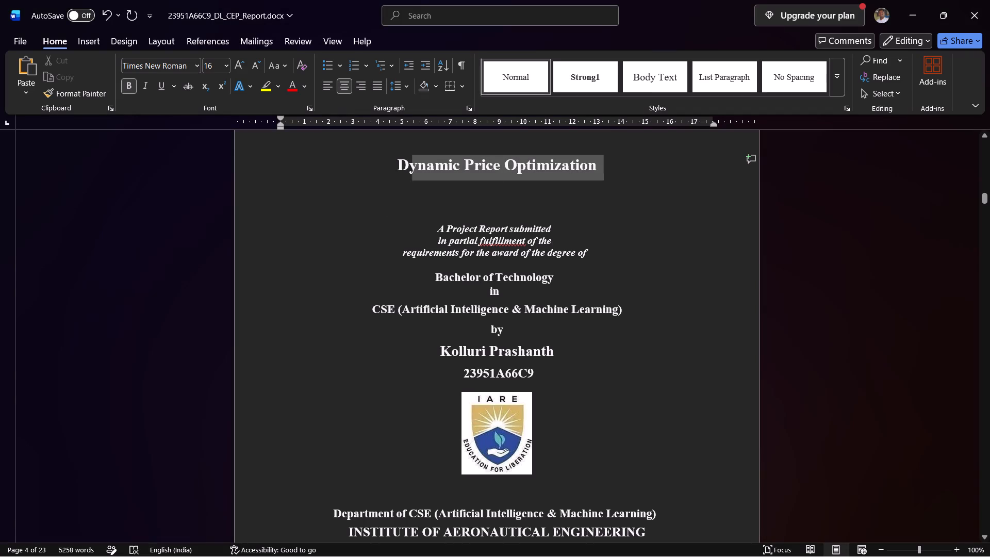
left_click_drag(452, 161, 444, 161)
key("ctrl+v")
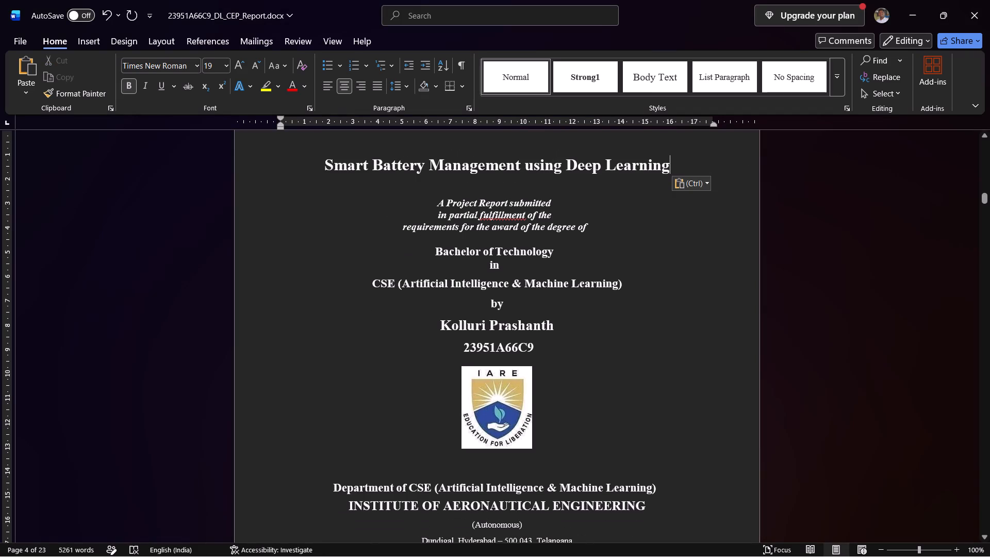
Change the month on the title page's date line to October, giving "October 2026", and save the document.
scroll(461, 240, "down", 1)
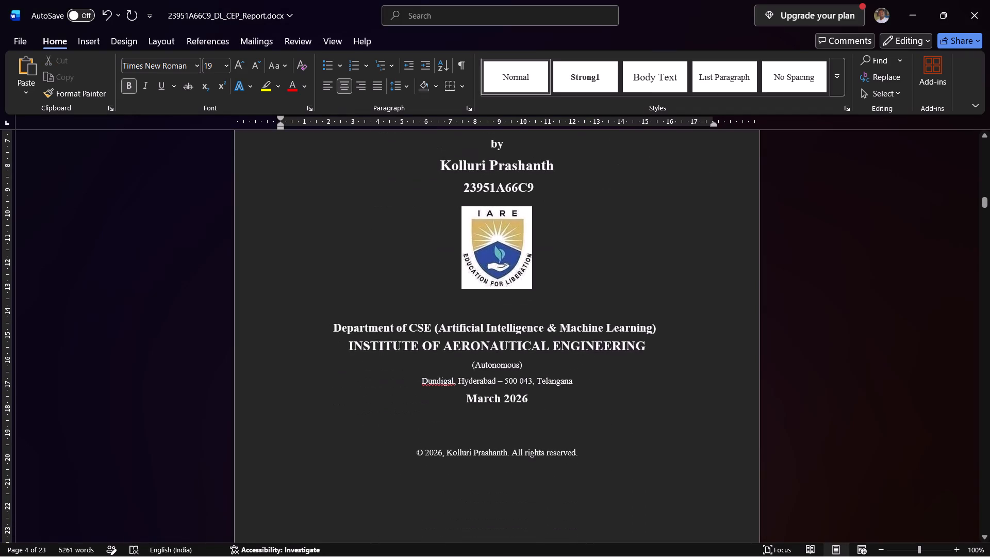
left_click(502, 399)
key("Left")
key("BackSpace")
key("BackSpace")
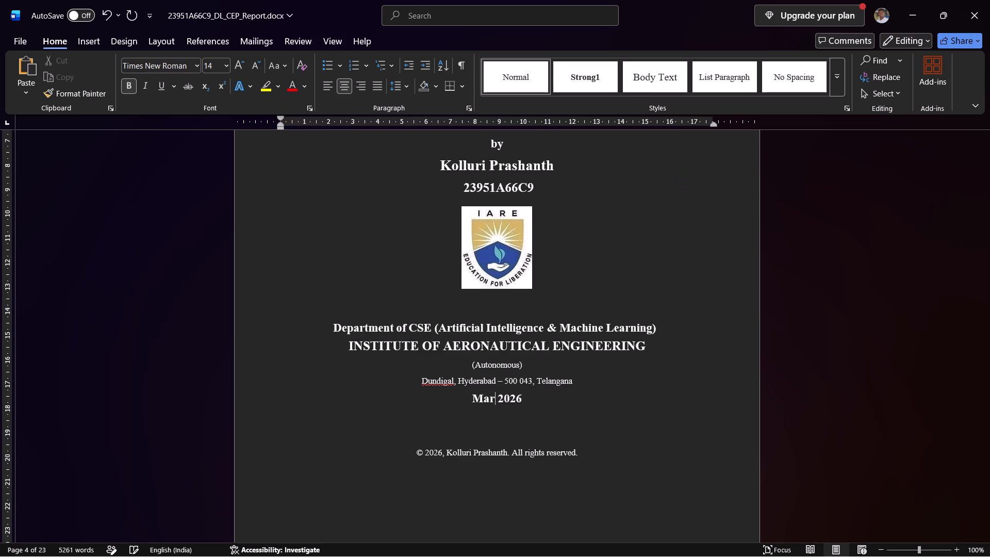
key("BackSpace")
key("BackSpace")
key("BackSpace")
key("o")
type("cto")
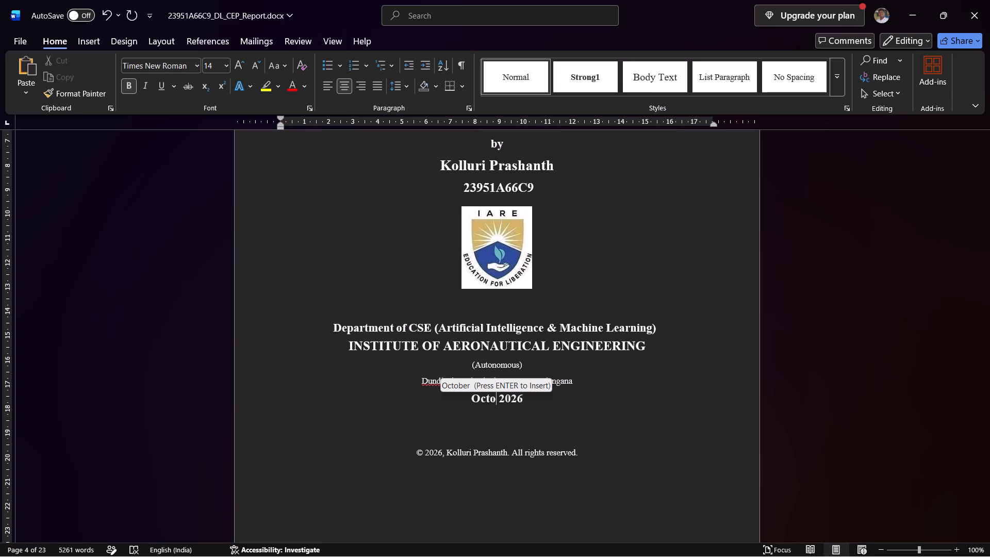
type("ber")
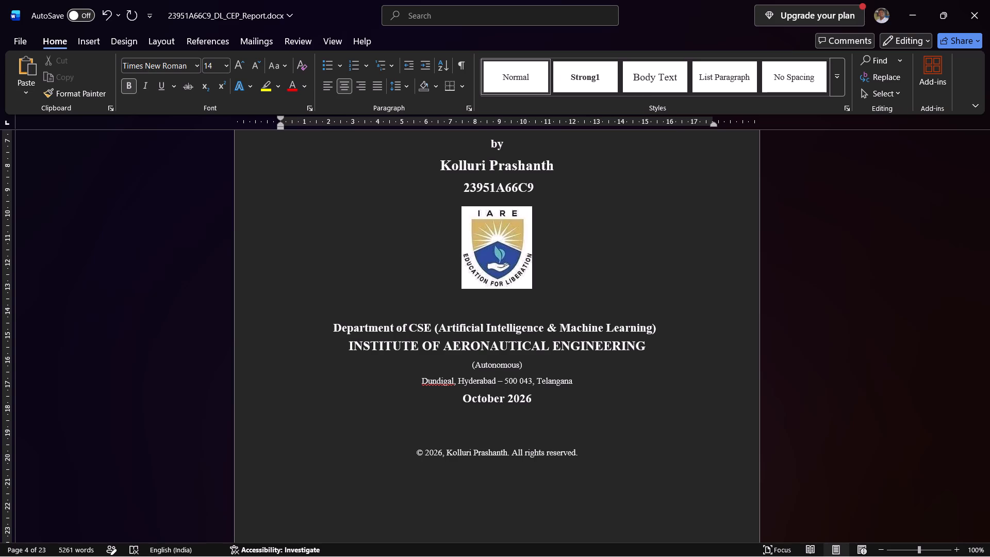
key("ctrl+s")
Set the date on the Declaration page to 30-10-2026.
scroll(493, 445, "down", 3)
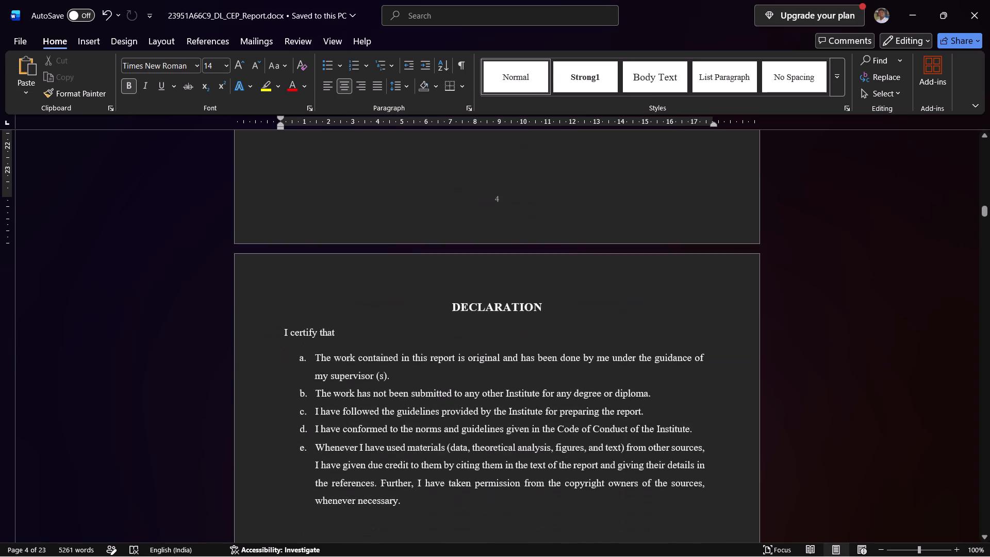
scroll(493, 445, "down", 1)
scroll(493, 445, "up", 1)
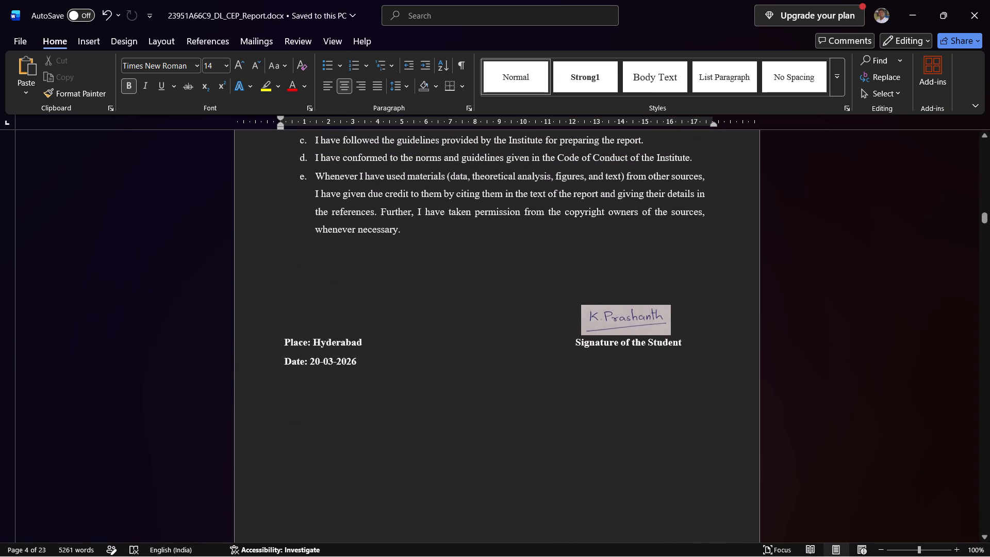
left_click(317, 364)
key("Right")
key("BackSpace")
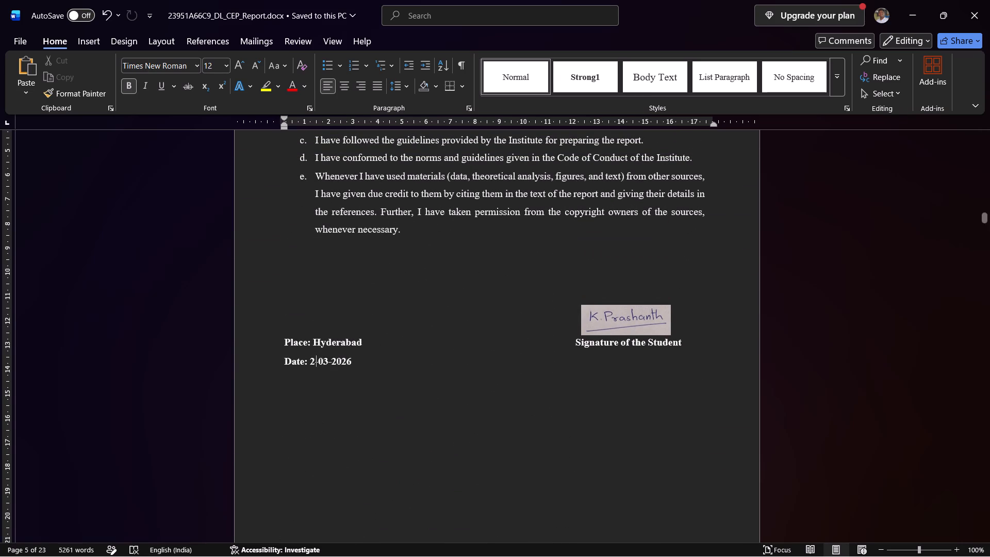
key("BackSpace")
type("30")
key("Right")
key("Right")
key("Right")
key("BackSpace")
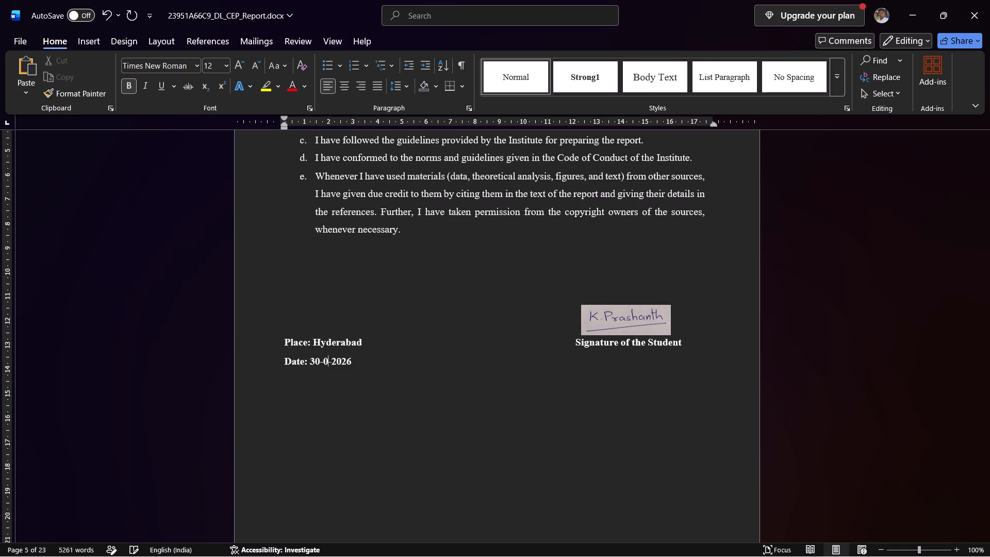
type("10")
right_click(317, 364)
key("Left")
key("Left")
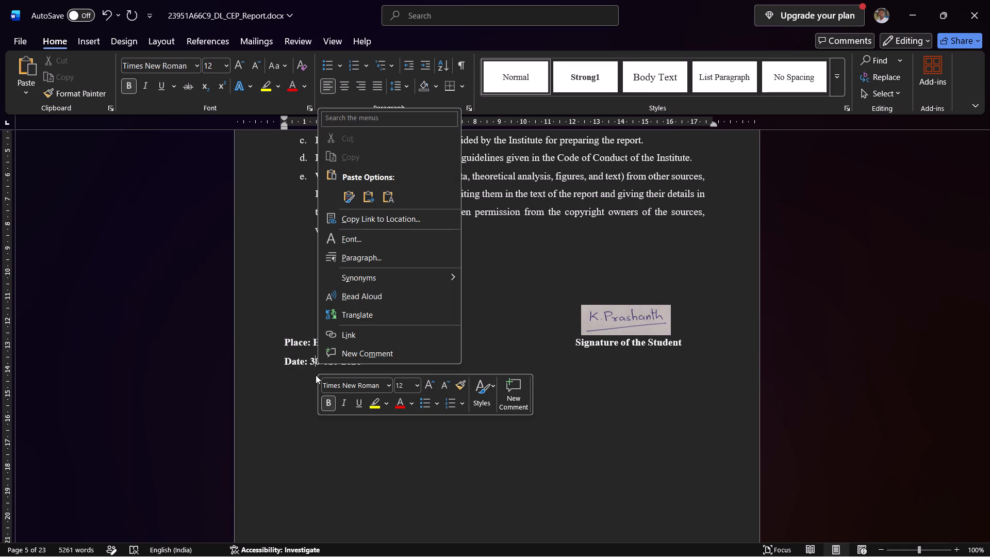
left_click(316, 376)
key("Right")
key("Right")
key("Right")
key("BackSpace")
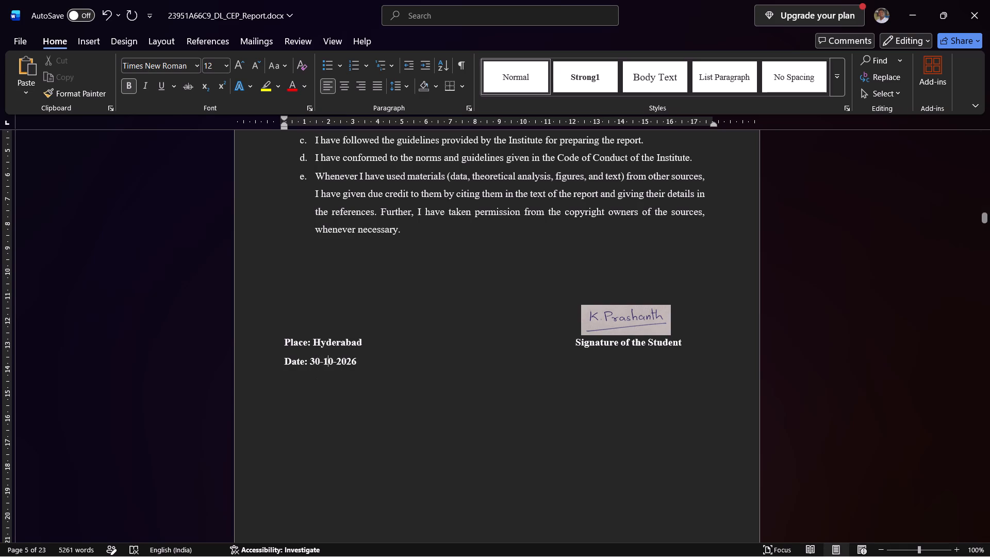
Set the date under Supervisor on the Certificate page to 30-10-2026.
scroll(316, 376, "down", 2)
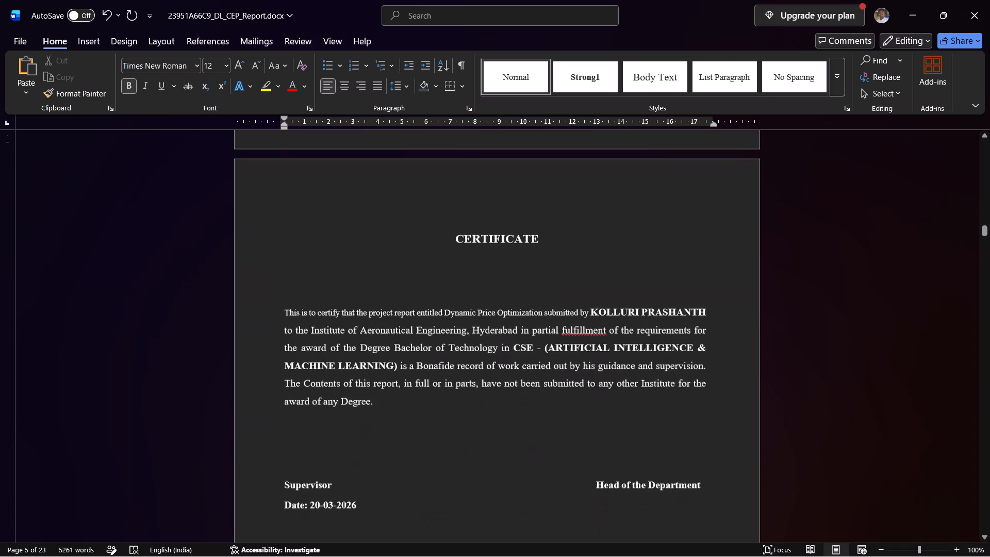
scroll(316, 376, "down", 1)
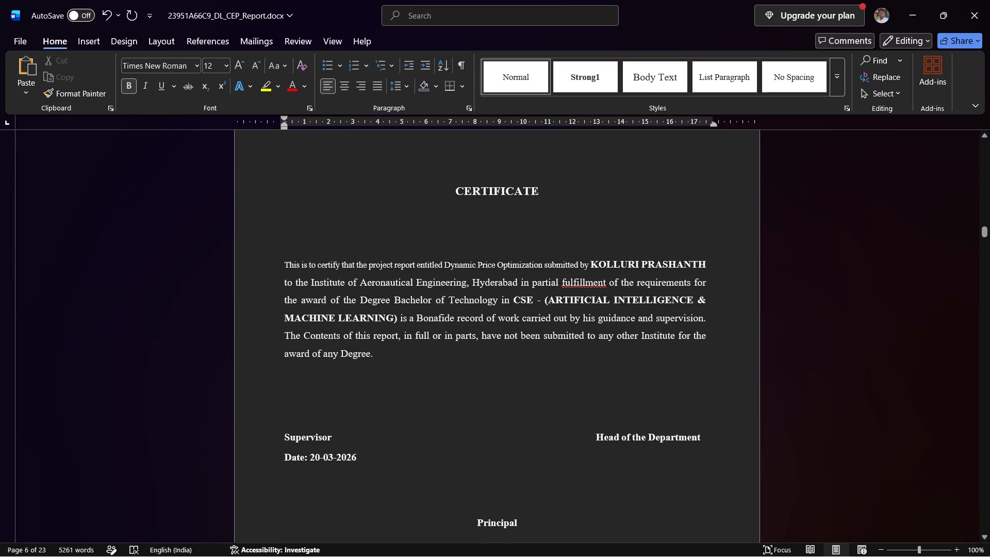
scroll(316, 376, "down", 1)
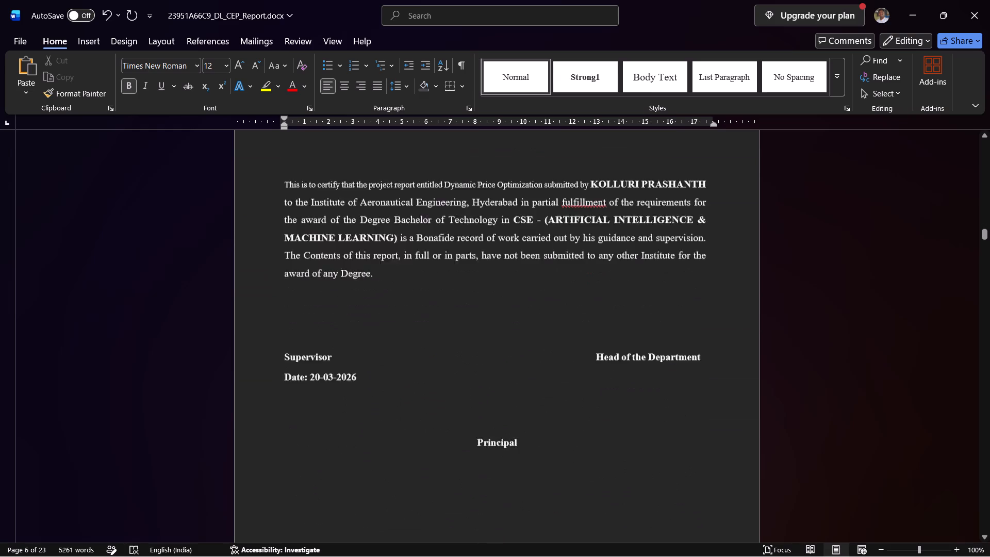
scroll(316, 376, "down", 1)
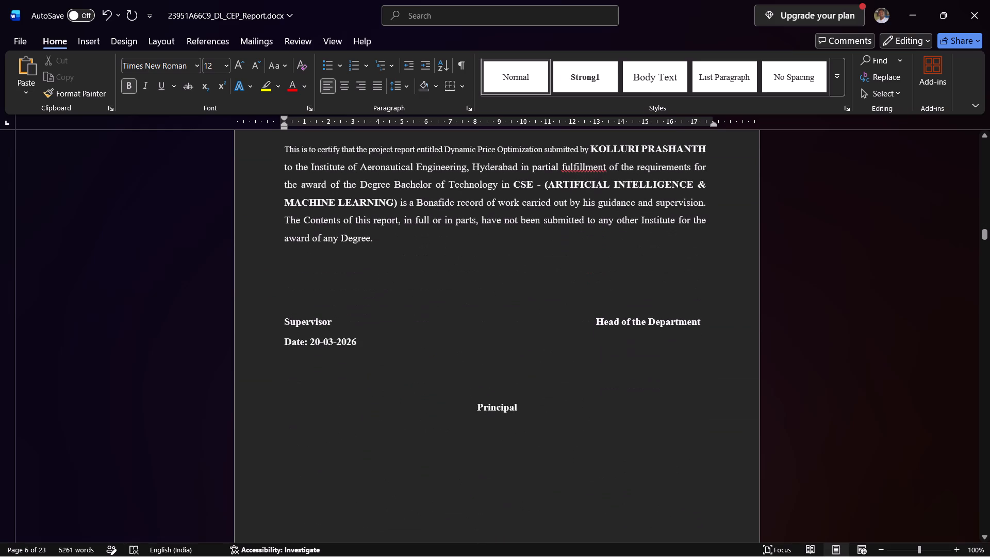
left_click(310, 341)
key("Right")
key("BackSpace")
key("3")
key("Right")
key("Right")
key("Right")
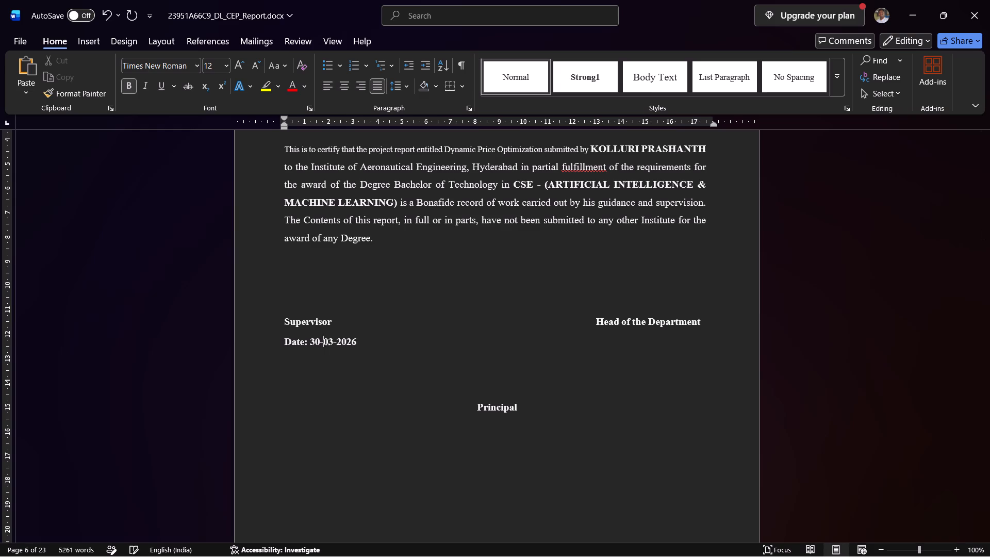
key("Right")
key("BackSpace")
key("BackSpace")
type("10")
Replace the project title in the Approval Sheet's opening sentence with the copied "Smart Battery Management using Deep Learning".
scroll(310, 341, "down", 2)
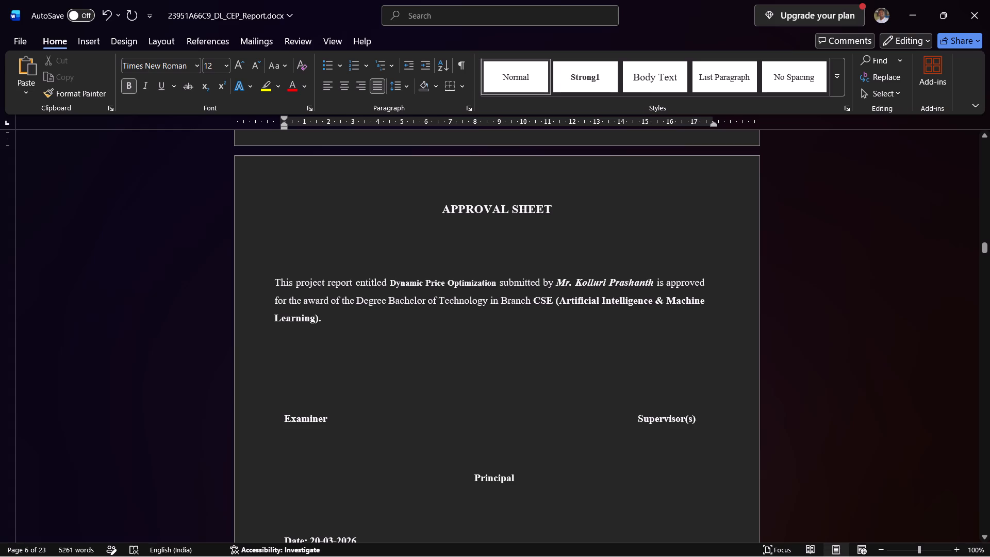
left_click_drag(392, 282, 486, 282)
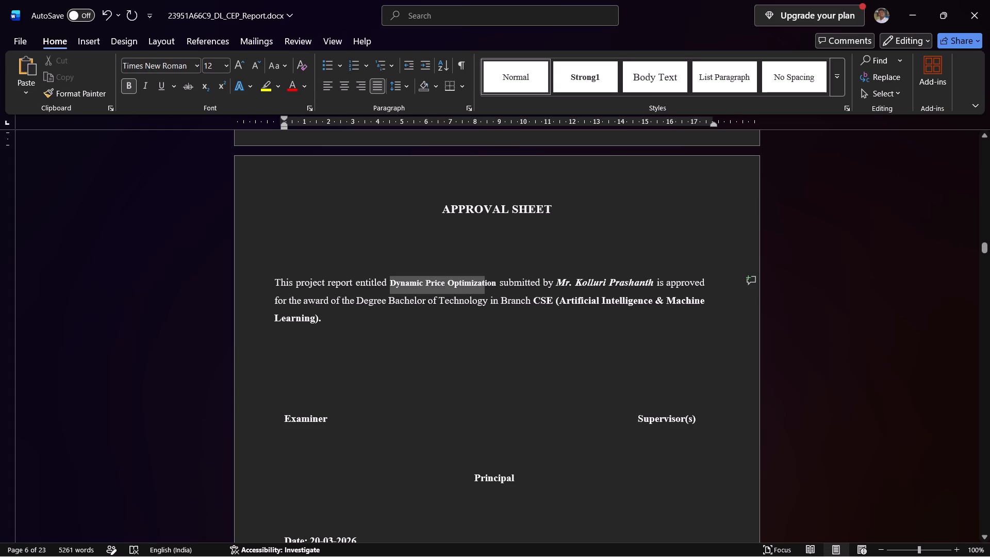
left_click_drag(486, 282, 494, 283)
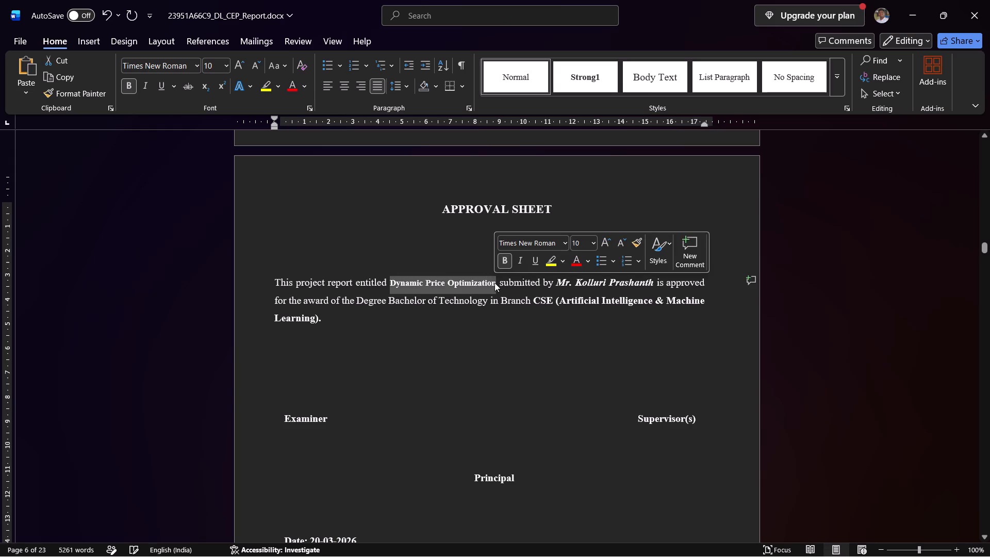
key("super+v")
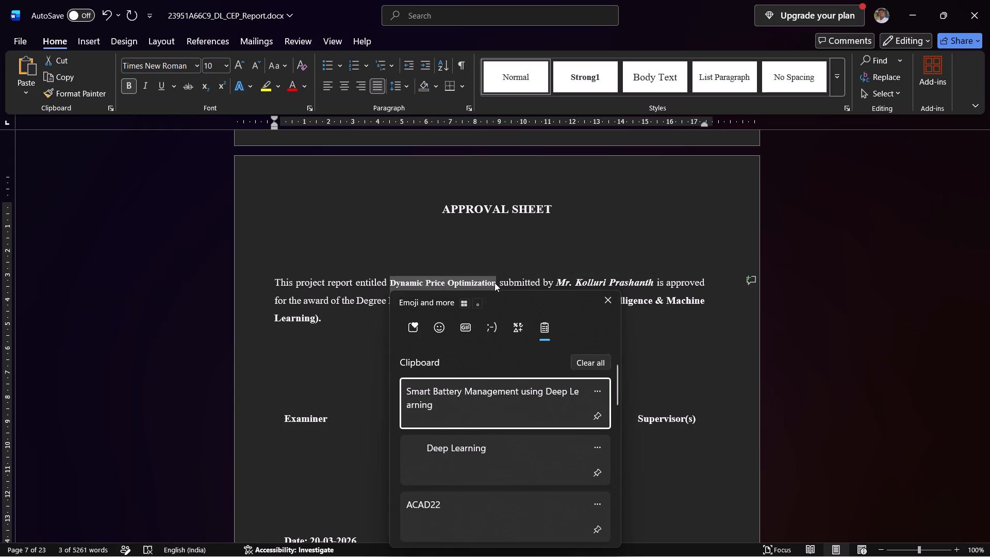
left_click(484, 403)
key("ctrl+v")
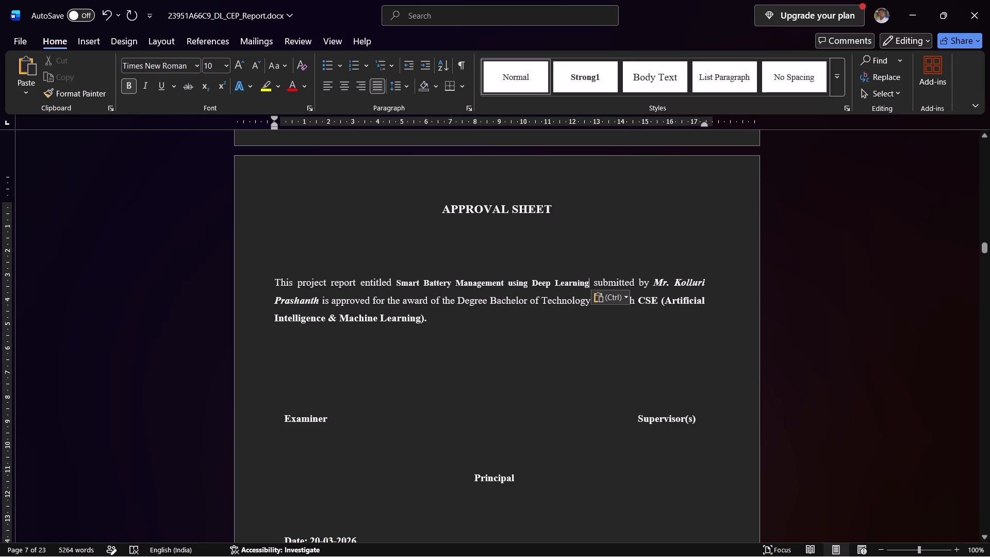
Set the date on the Approval Sheet to 30-10-2026.
scroll(556, 379, "down", 2)
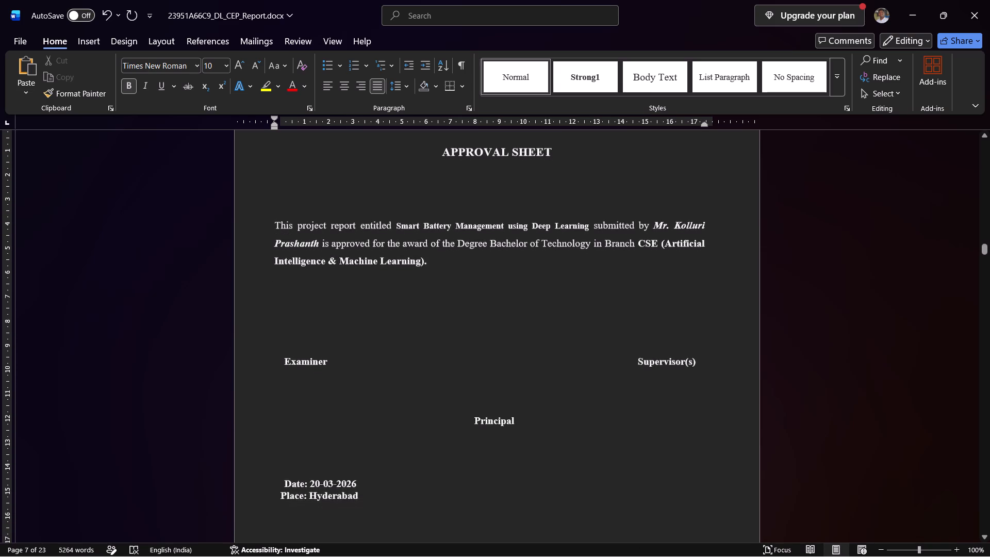
scroll(556, 379, "down", 1)
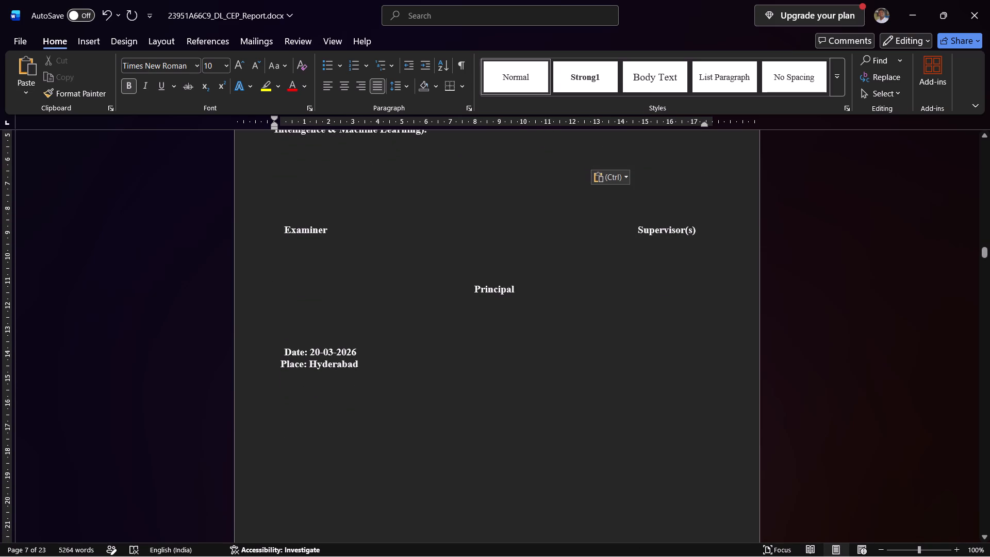
left_click(317, 350)
key("BackSpace")
key("3")
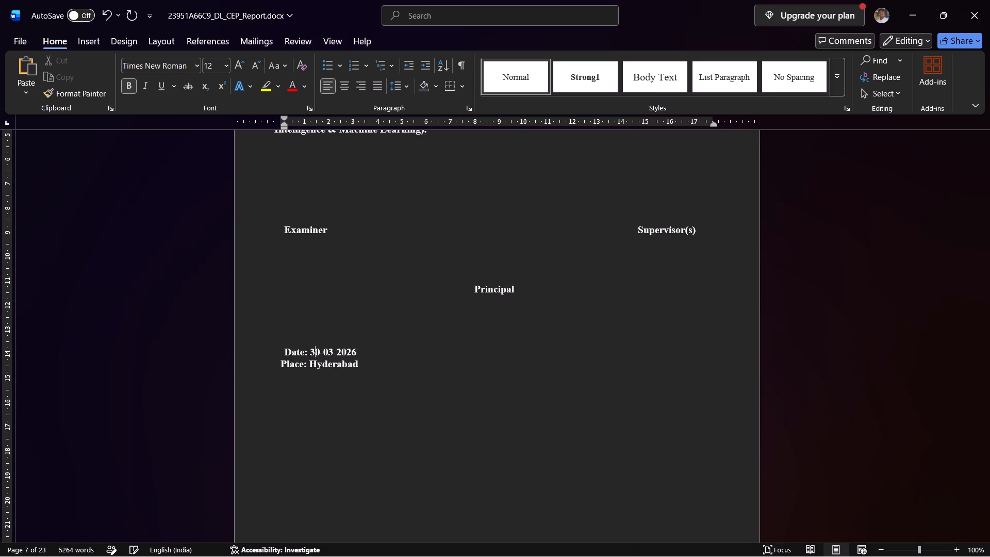
key("Down")
key("Down")
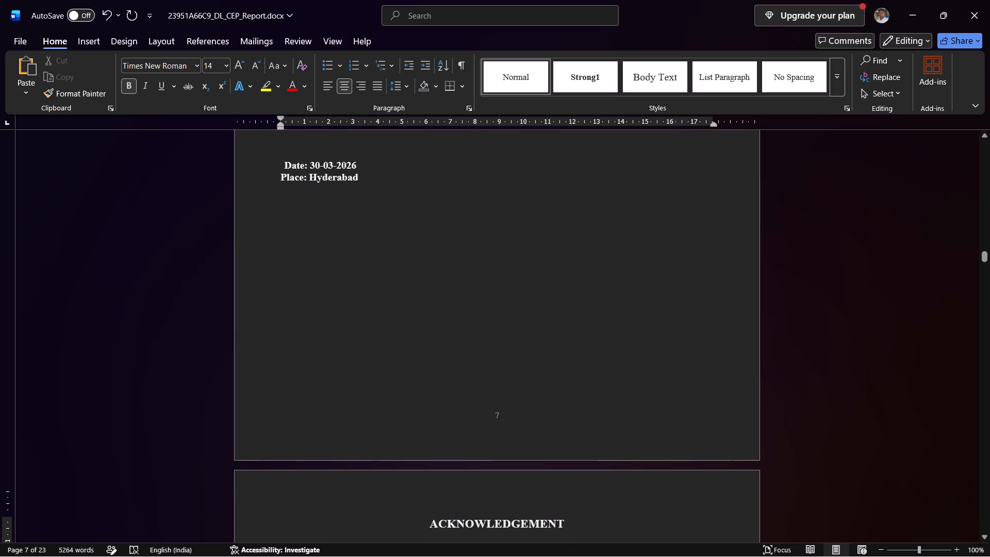
left_click(333, 165)
key("BackSpace")
key("BackSpace")
type("10")
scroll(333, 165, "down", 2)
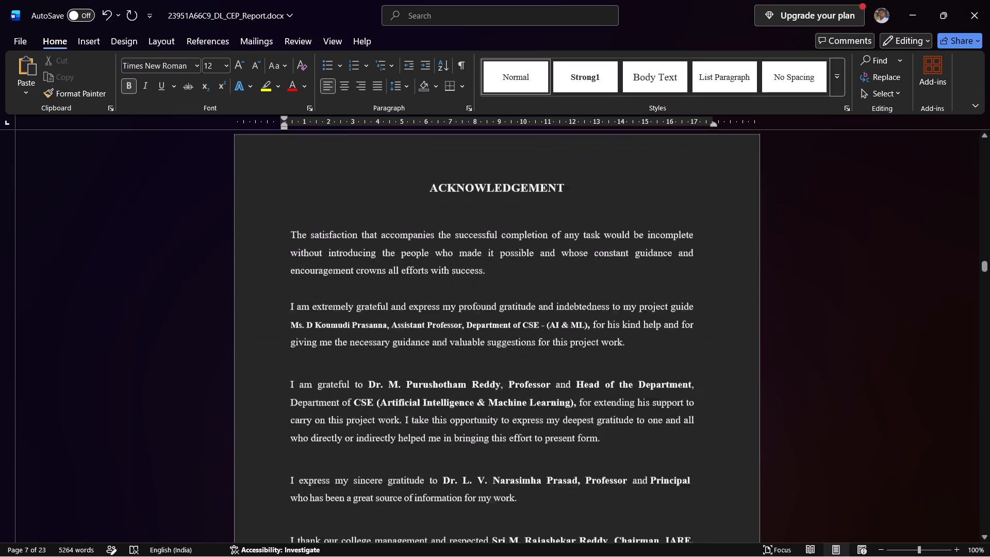
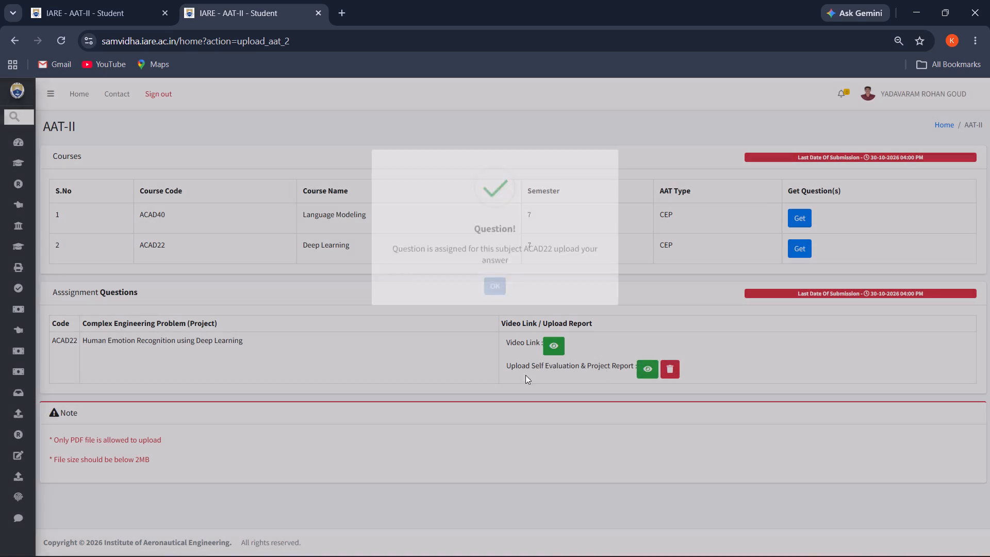
Open the uploaded Deep Learning (ACAD22) project report from the AAT-II page and go to its Acknowledgement page.
left_click(649, 373)
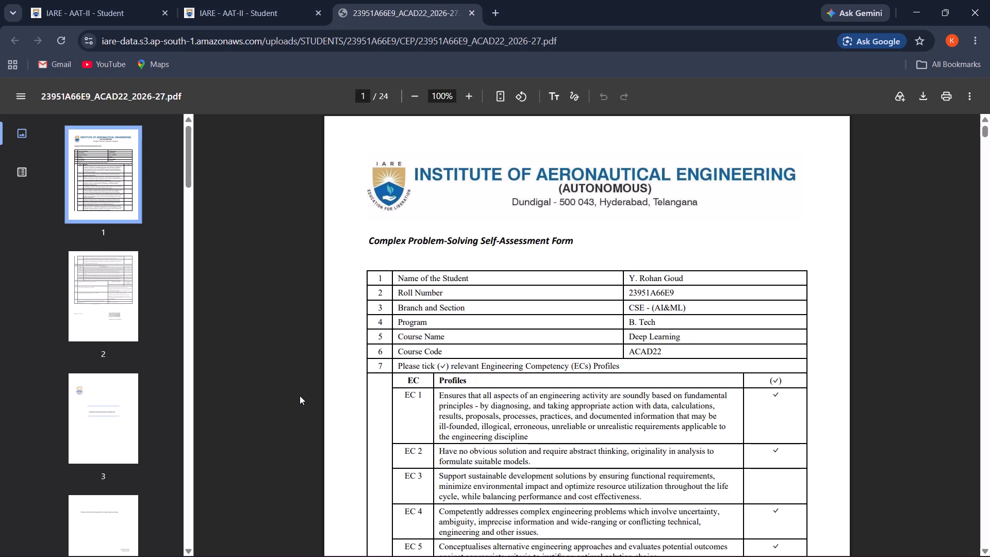
scroll(300, 396, "down", 5)
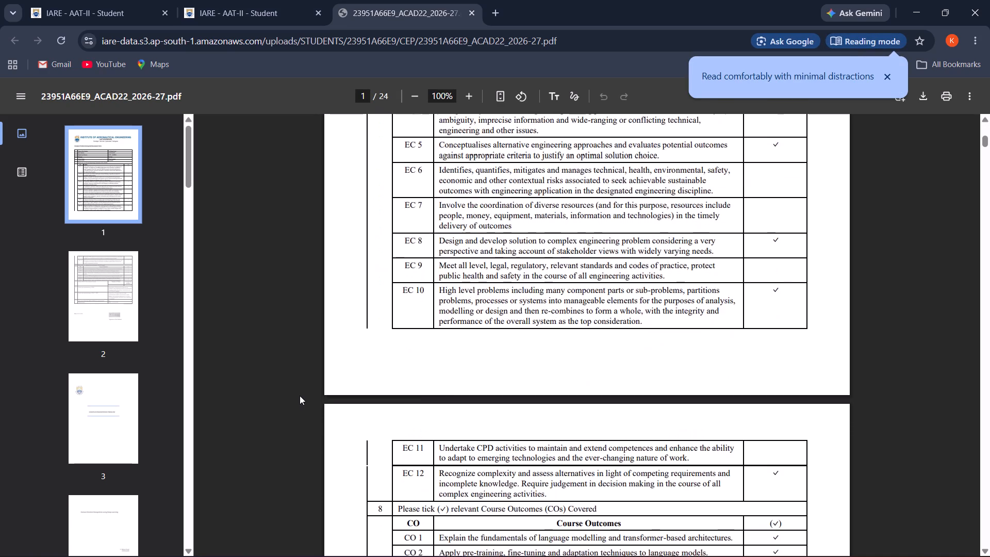
scroll(300, 396, "down", 7)
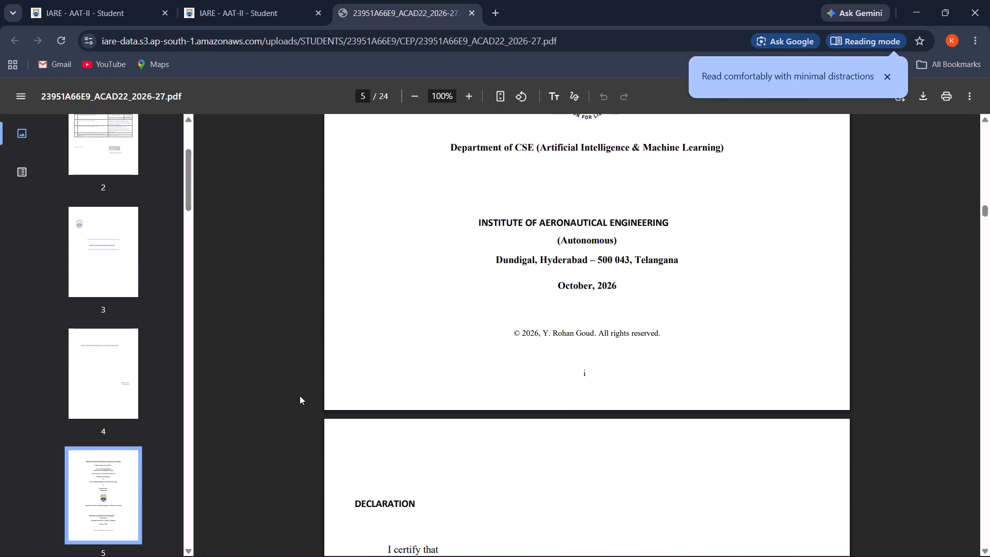
scroll(300, 396, "down", 5)
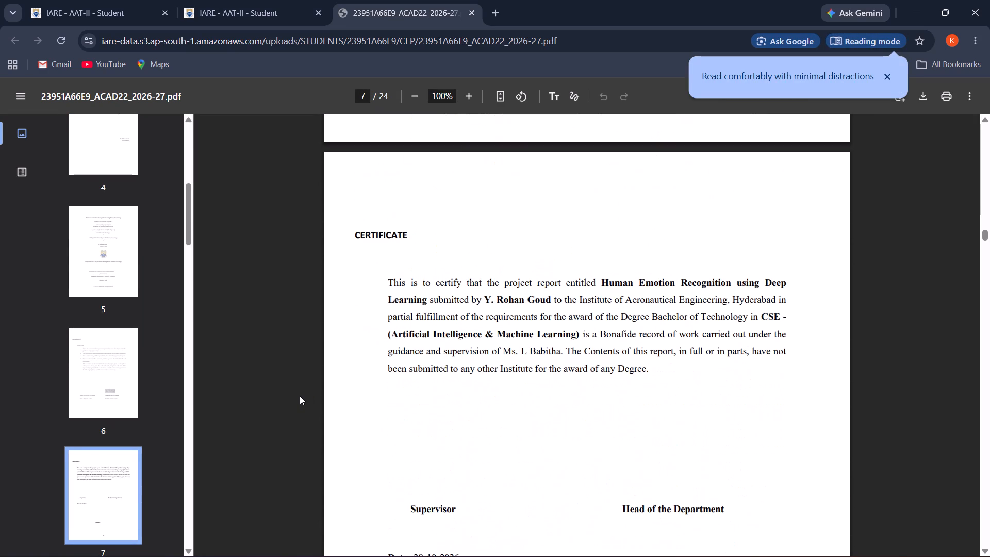
scroll(300, 396, "down", 3)
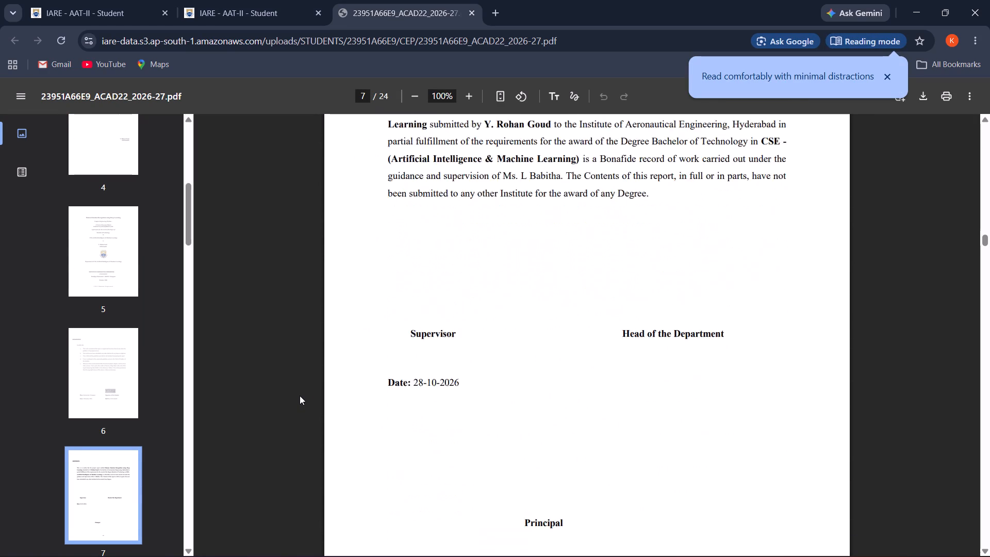
scroll(300, 396, "down", 3)
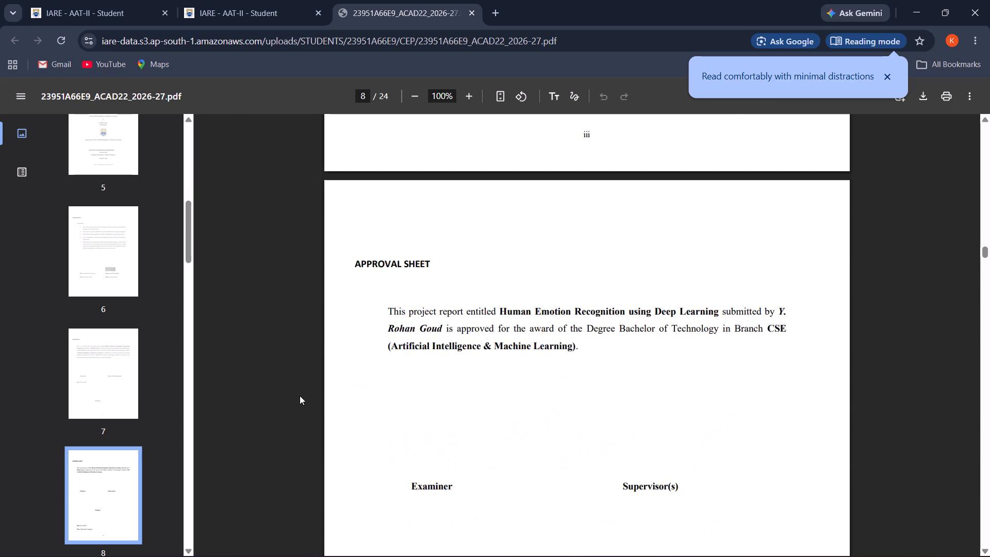
scroll(300, 396, "down", 1)
scroll(338, 377, "down", 2)
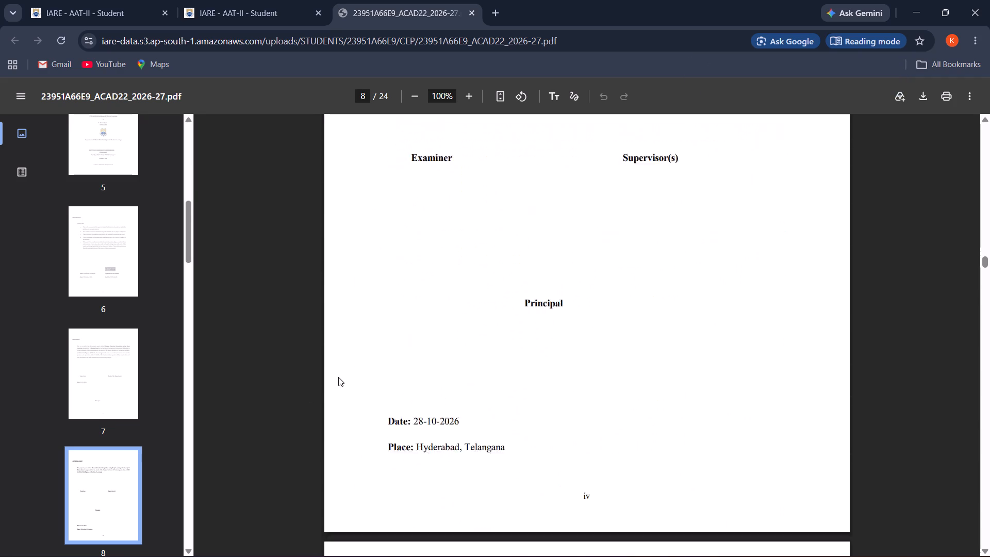
scroll(338, 377, "down", 3)
scroll(338, 377, "up", 1)
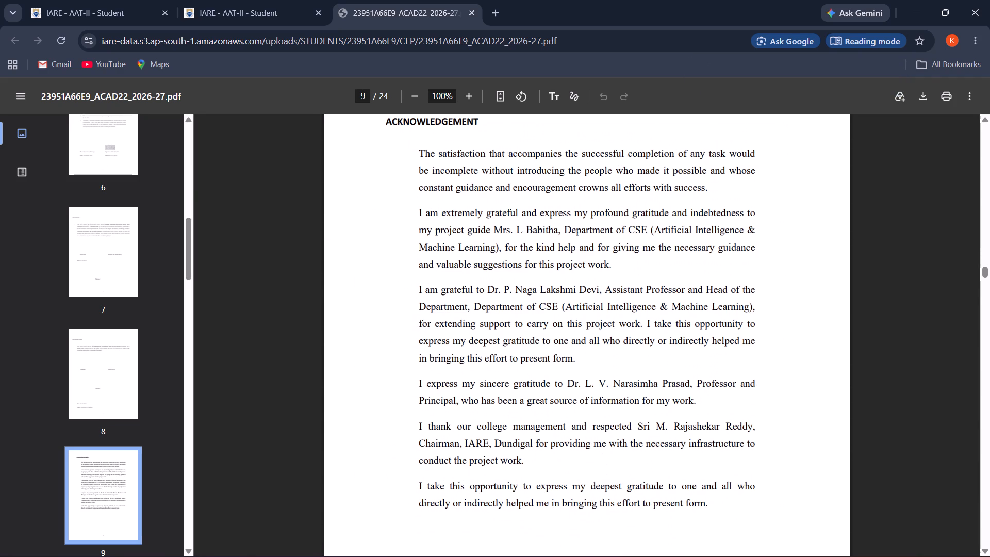
Copy the project guide's title and name from the PDF and replace the guide's name in the Word report's Acknowledgement with it.
left_click_drag(493, 231, 513, 231)
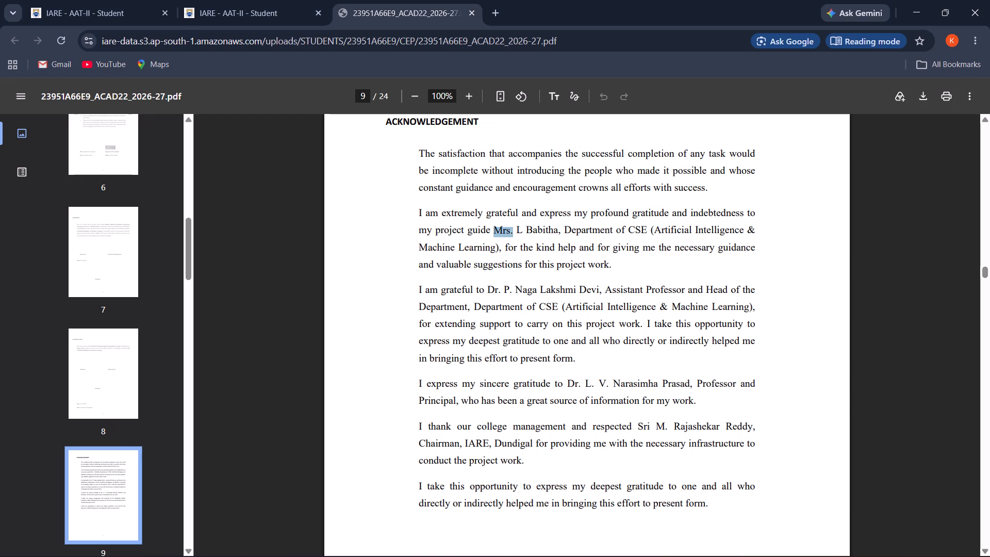
left_click_drag(513, 231, 558, 233)
key("ctrl+c")
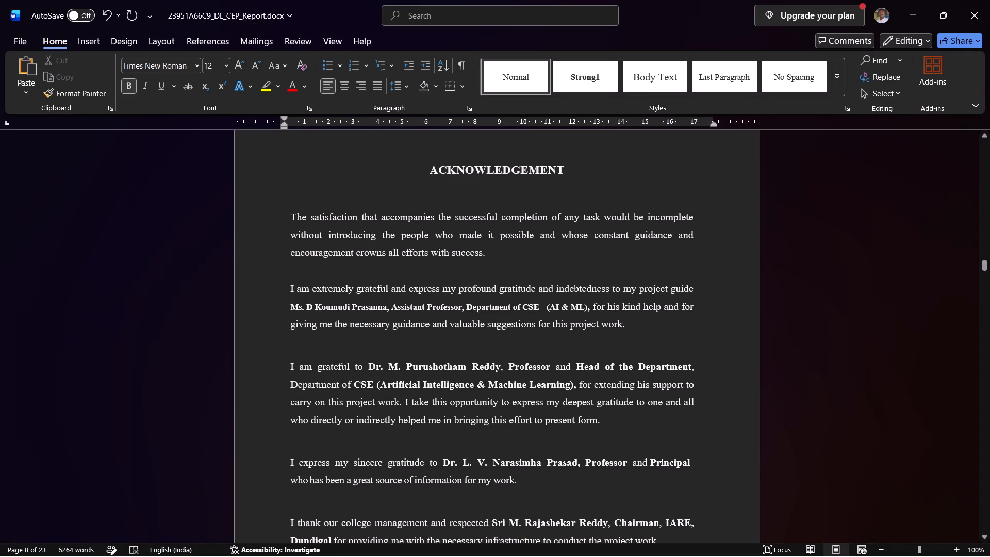
left_click_drag(290, 305, 377, 309)
key("ctrl+v")
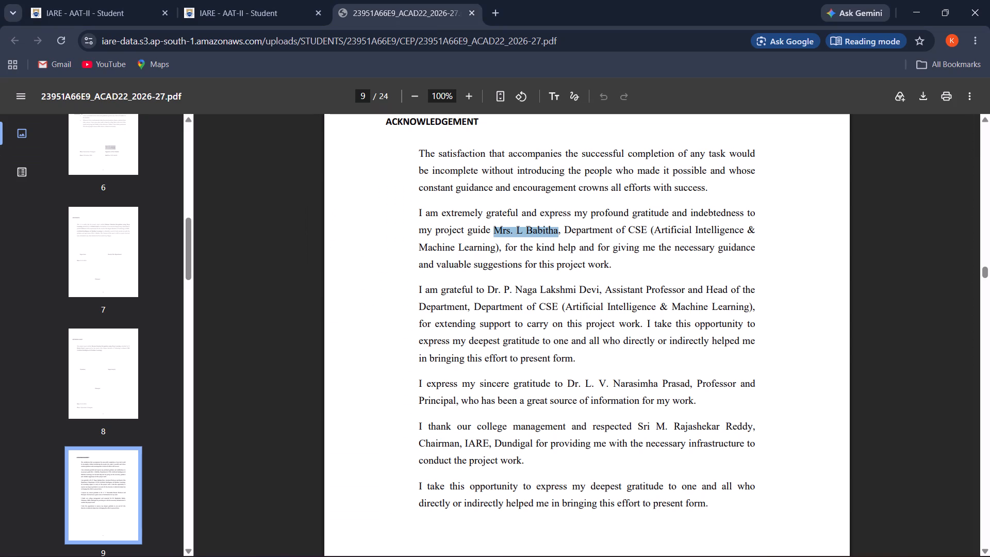
Replace the Head of the Department's name in the Word Acknowledgement with the one copied from the PDF's Acknowledgement.
scroll(512, 339, "down", 1)
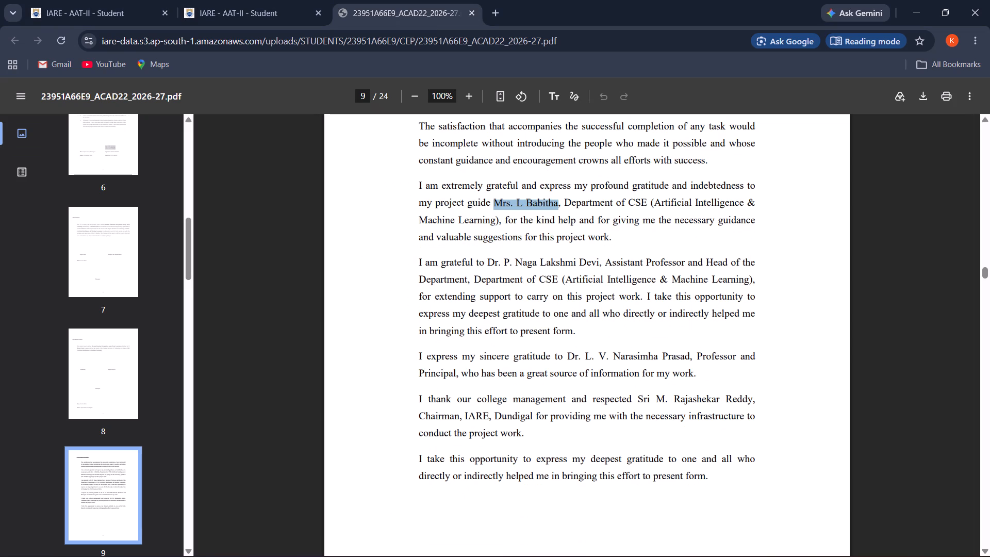
left_click_drag(489, 263, 599, 263)
key("ctrl+c")
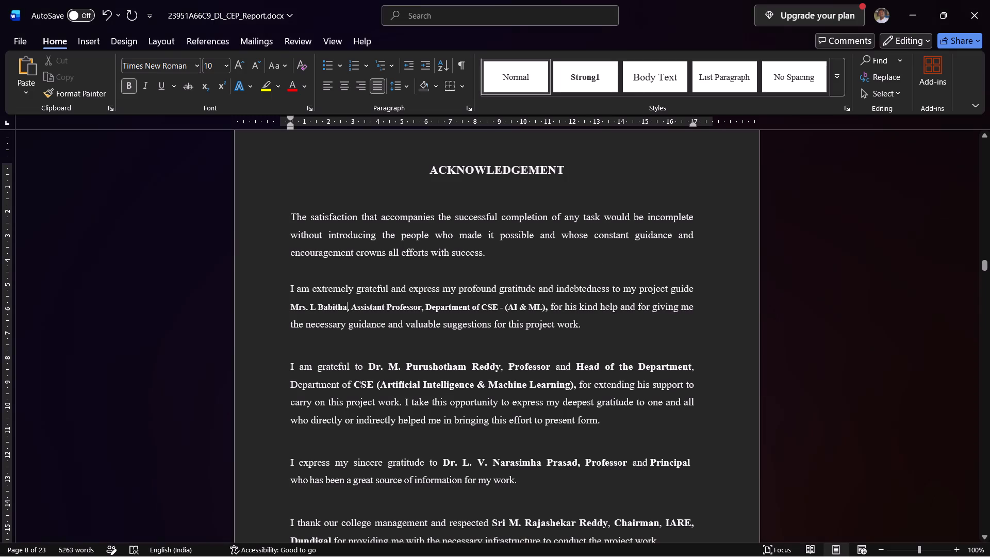
scroll(475, 404, "down", 1)
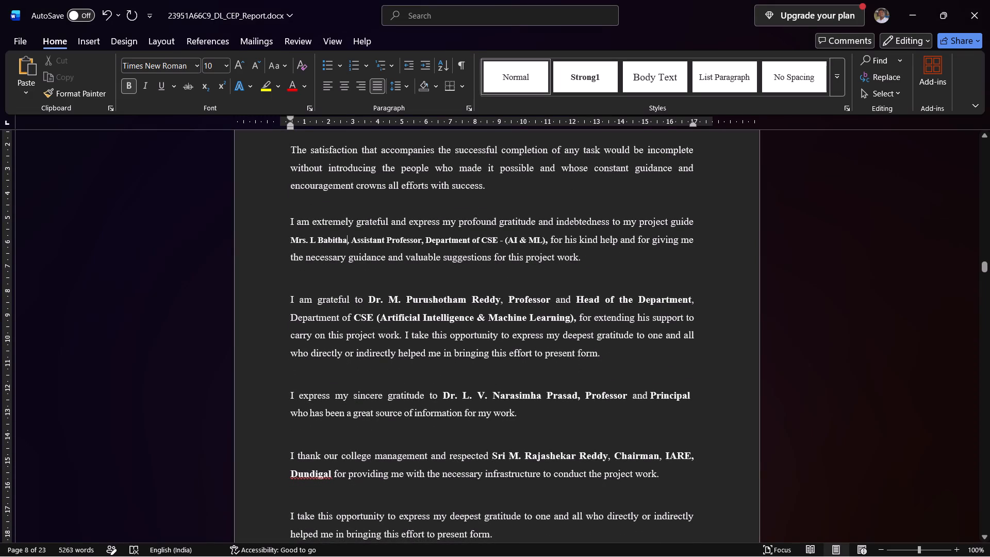
left_click_drag(370, 301, 490, 300)
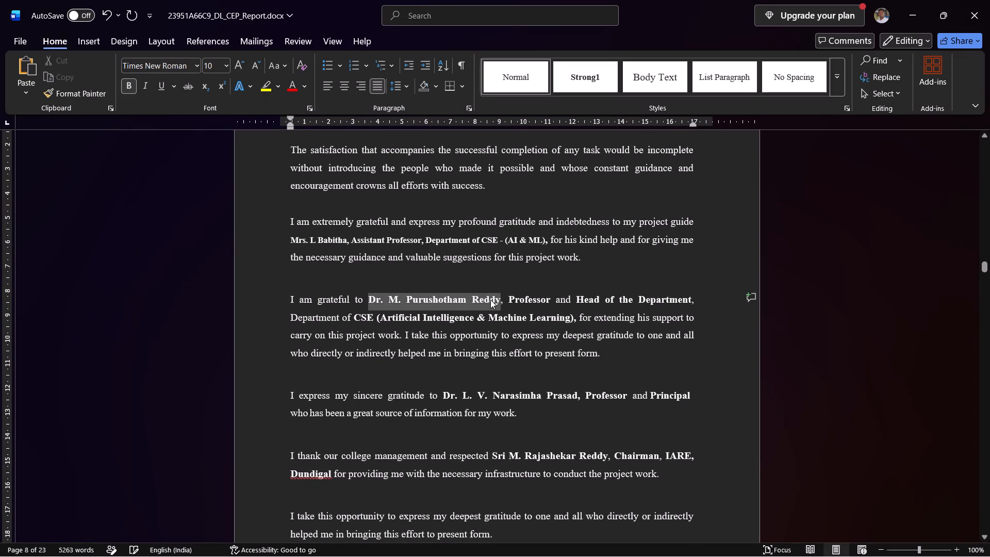
key("ctrl+v")
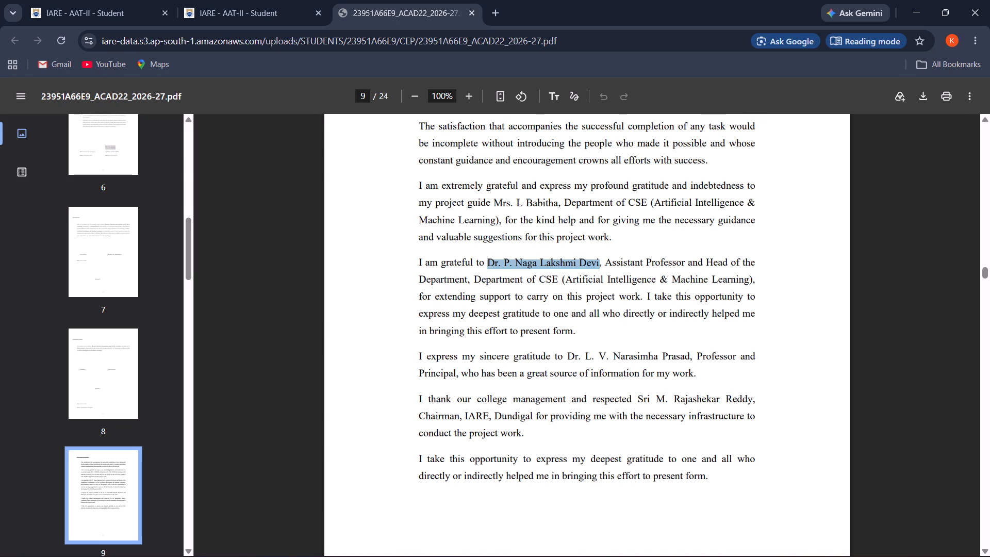
Copy the word "Assistant" from the Head of the Department's designation in the PDF's Acknowledgement.
left_click_drag(605, 264, 643, 264)
key("ctrl+c")
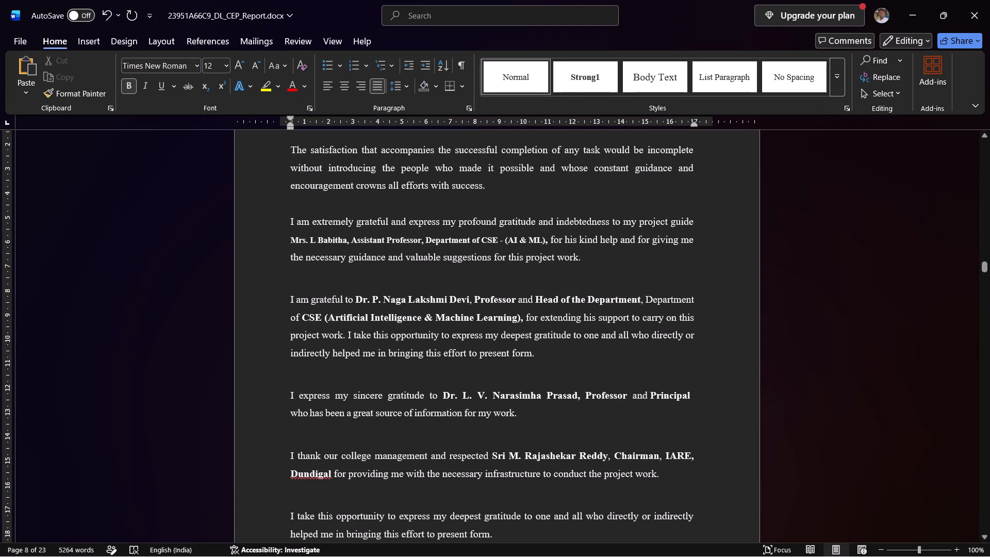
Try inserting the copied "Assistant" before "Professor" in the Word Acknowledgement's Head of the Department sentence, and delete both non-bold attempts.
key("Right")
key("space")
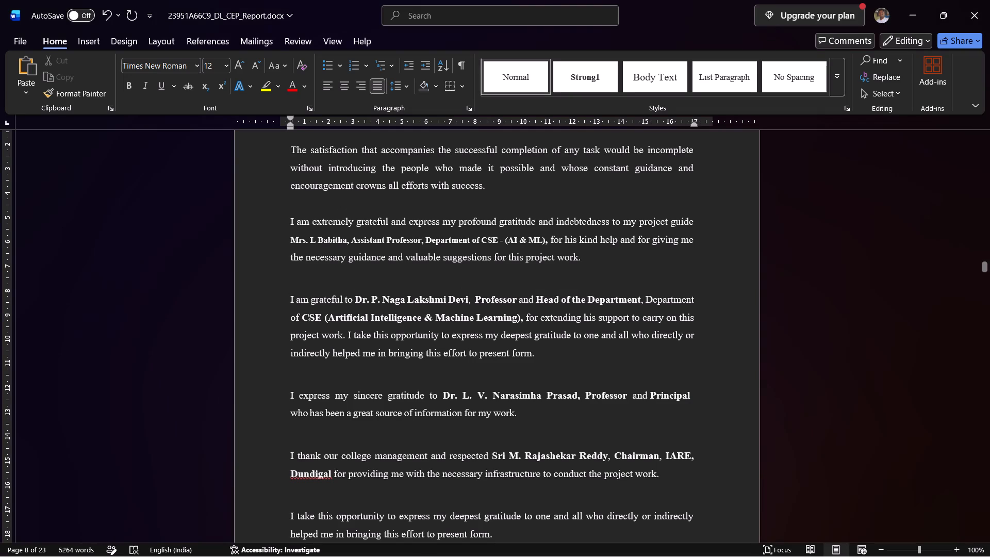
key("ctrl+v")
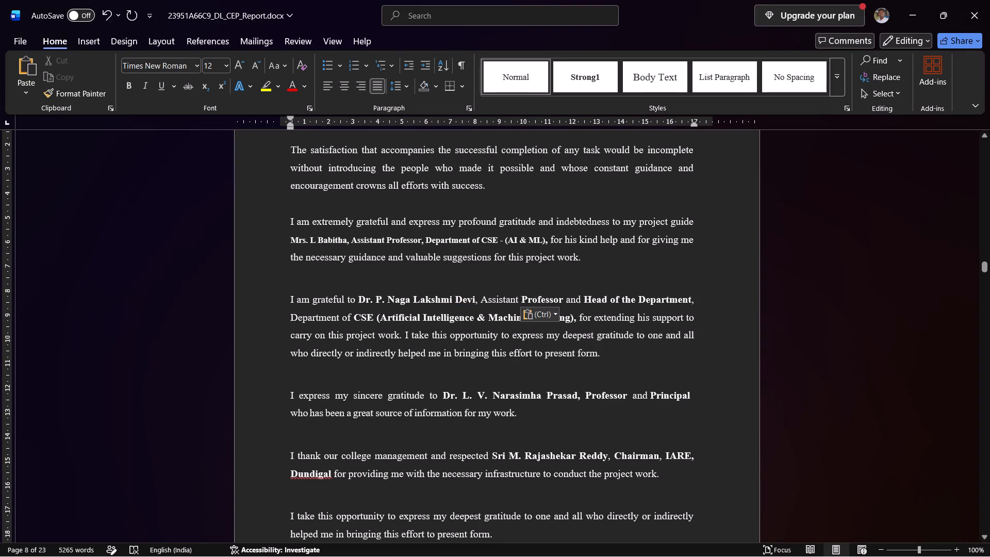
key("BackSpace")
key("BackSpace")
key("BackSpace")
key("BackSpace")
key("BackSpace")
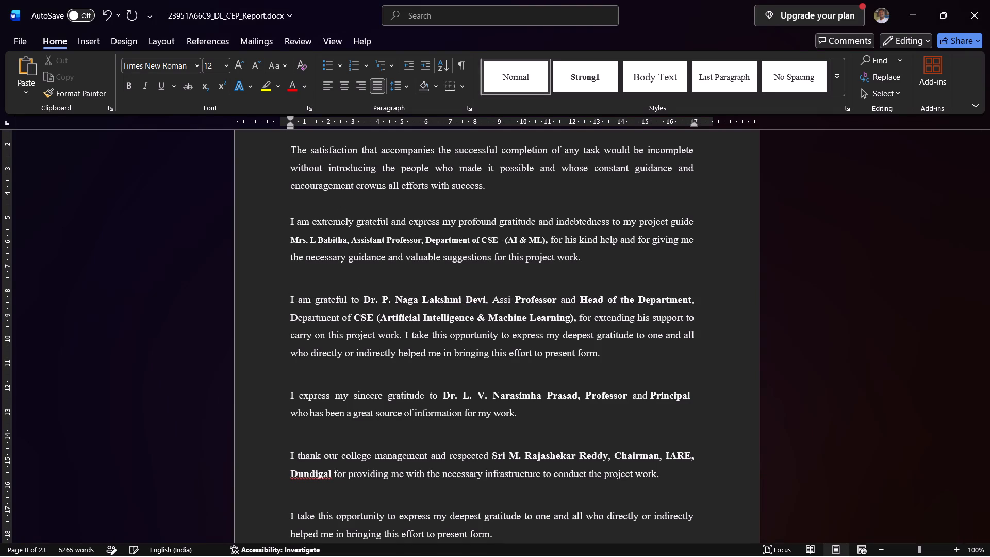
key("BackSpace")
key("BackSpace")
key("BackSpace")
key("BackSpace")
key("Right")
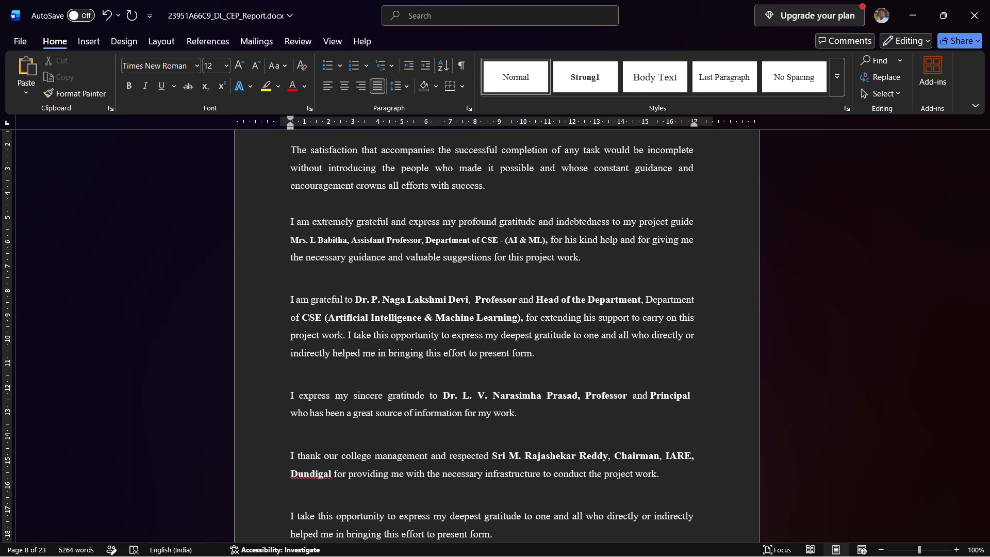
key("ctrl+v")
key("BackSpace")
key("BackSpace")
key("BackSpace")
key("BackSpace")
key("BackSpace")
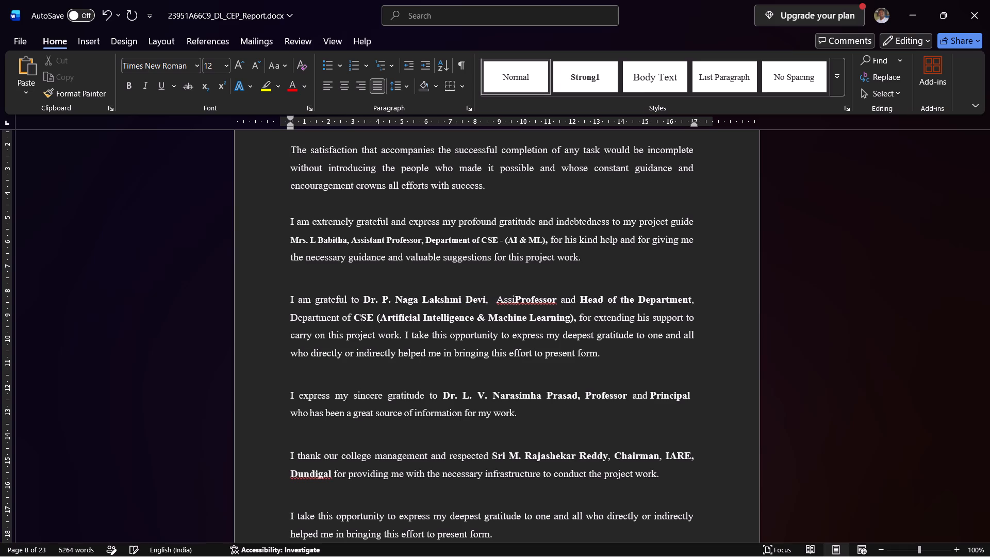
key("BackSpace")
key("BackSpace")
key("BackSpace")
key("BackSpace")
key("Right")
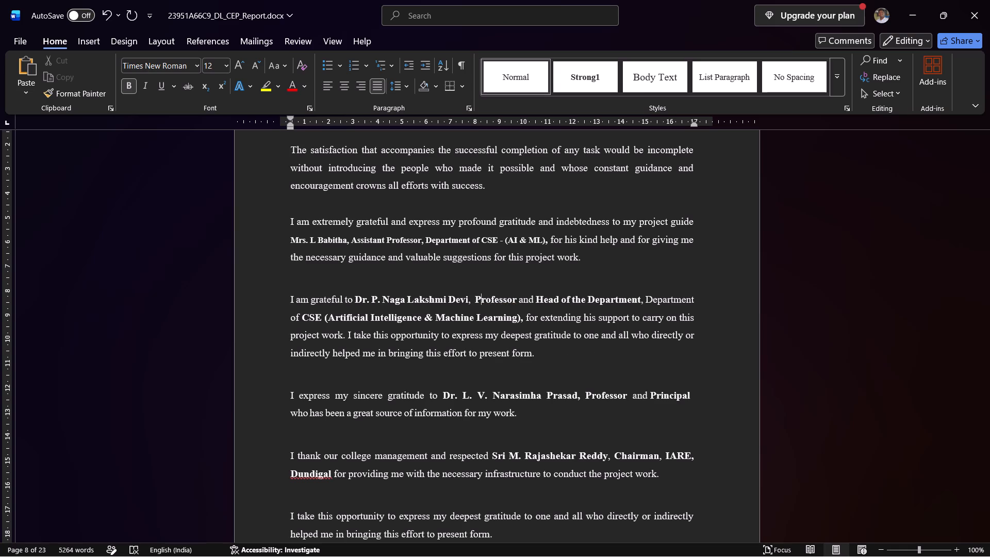
Insert "Assistant" in bold so the Head of the Department's designation reads "Assistant Professor", clearing the stray letter and extra space.
key("ctrl+v")
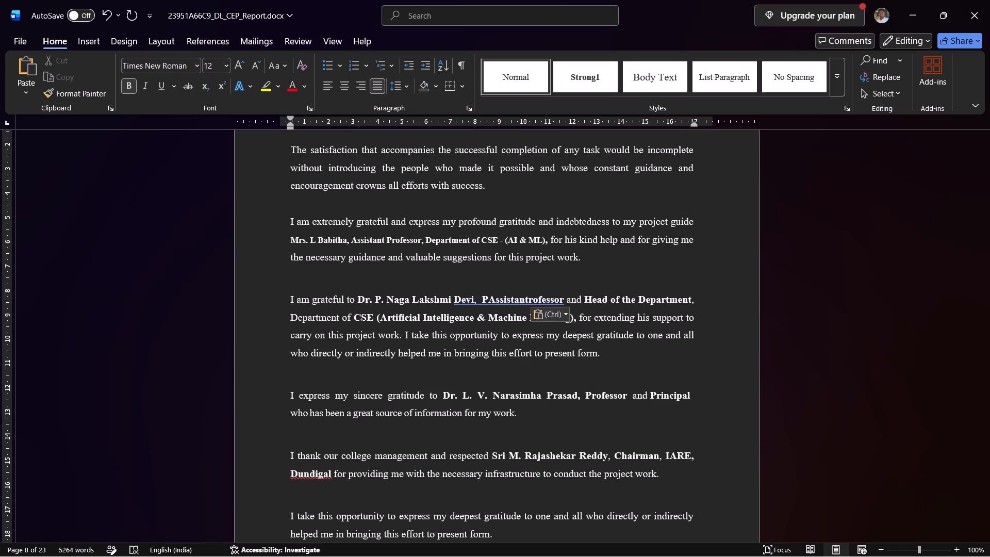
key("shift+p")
key("Left")
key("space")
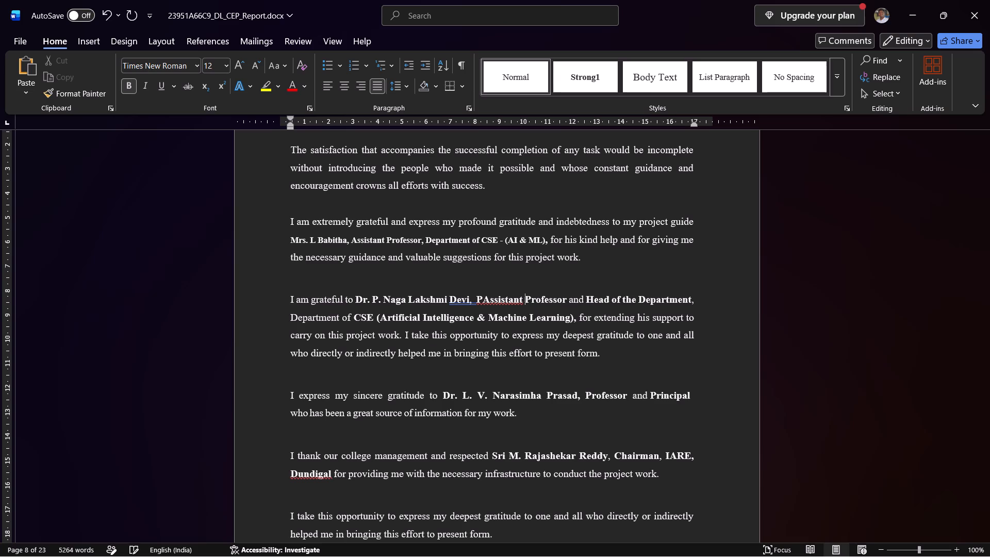
key("Left")
key("Left")
key("Left")
key("Left")
key("Left")
key("Left")
key("Left")
key("Left")
key("Left")
key("Left")
key("Left")
key("Right")
key("BackSpace")
key("BackSpace")
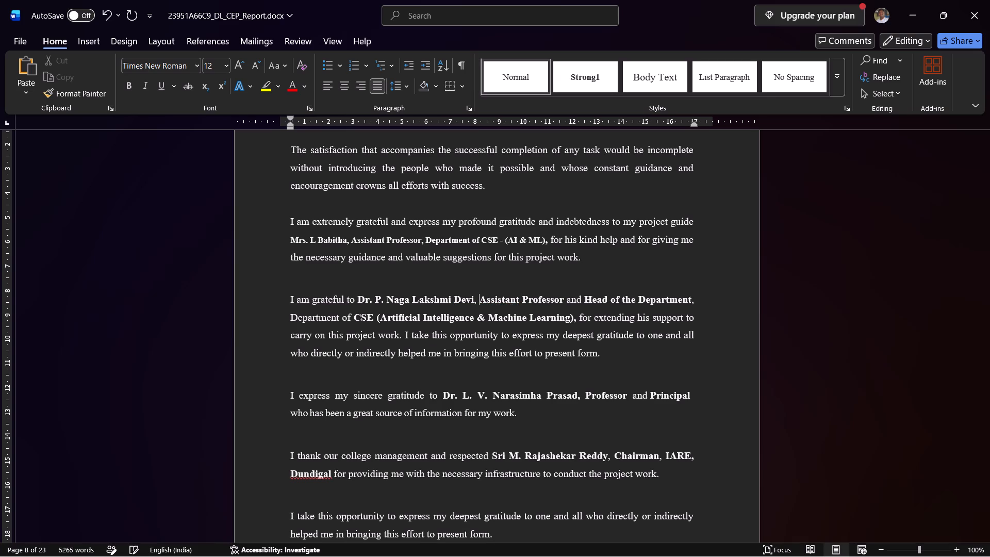
Save the Word report.
scroll(531, 306, "down", 1)
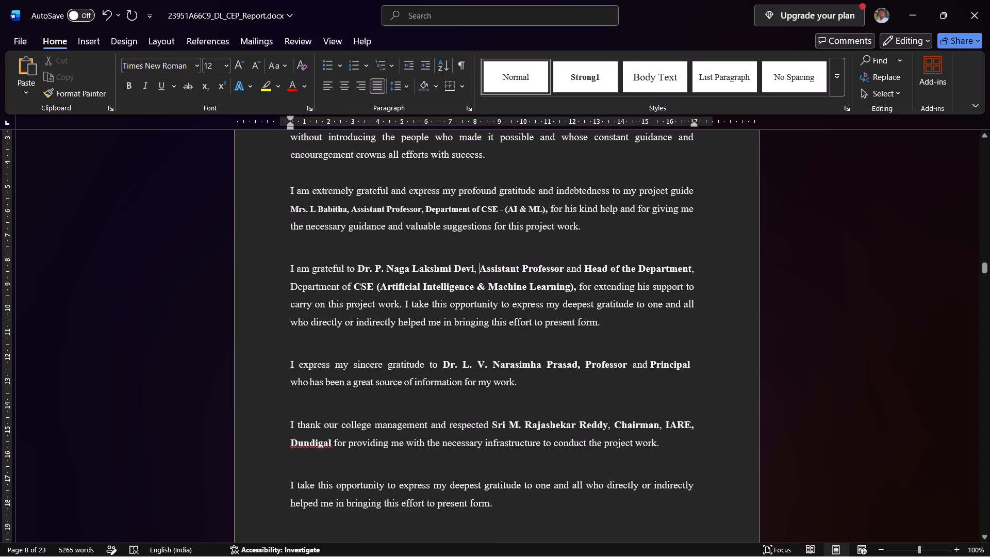
key("ctrl+s")
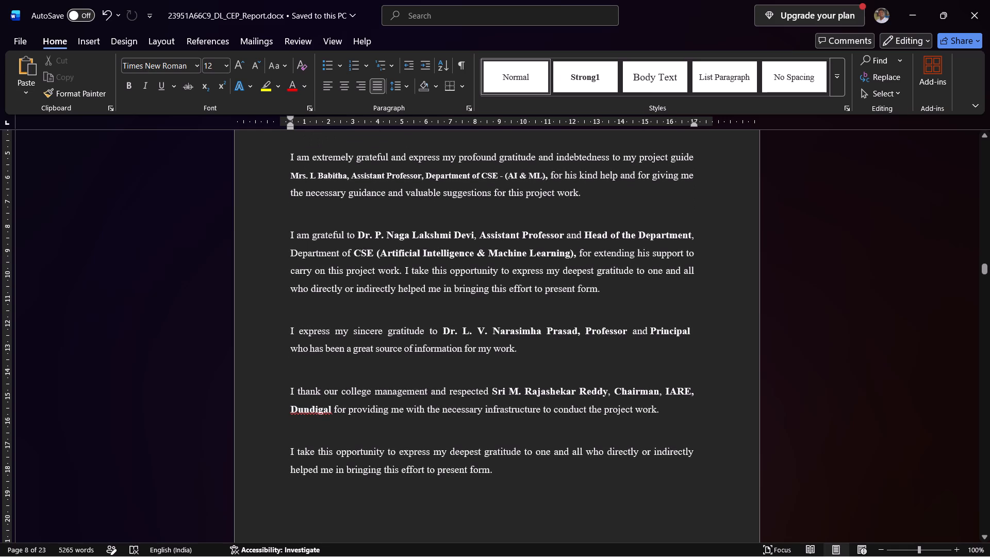
Review the Deep Learning report's front matter backward from the Acknowledgement through the Approval Sheet, Certificate, Declaration and title pages.
scroll(539, 361, "up", 1)
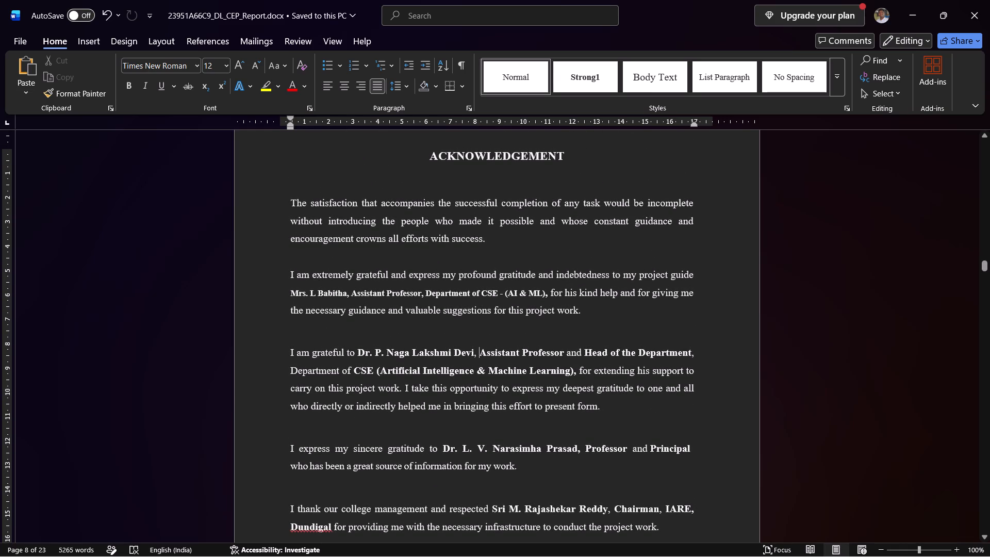
scroll(539, 361, "up", 2)
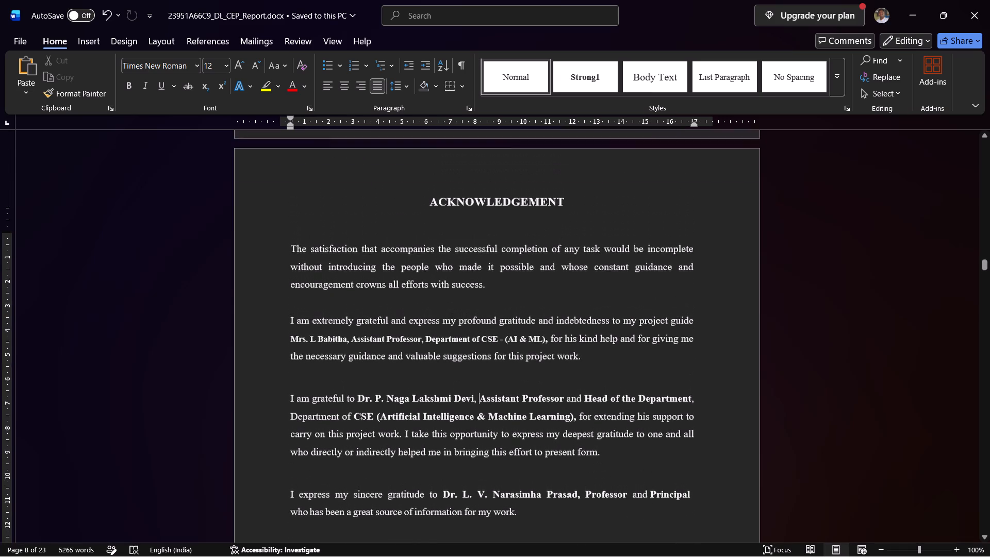
scroll(539, 361, "up", 5)
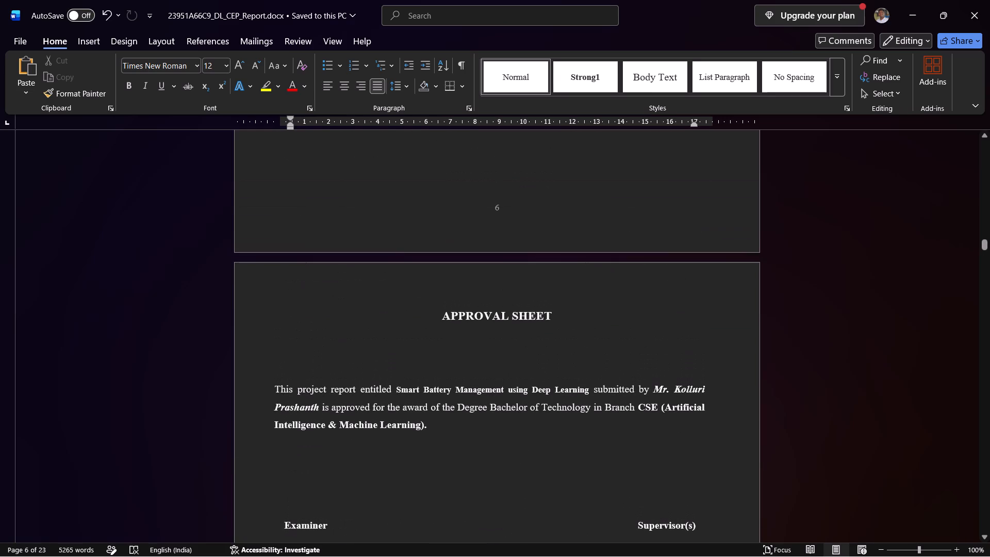
scroll(539, 361, "up", 2)
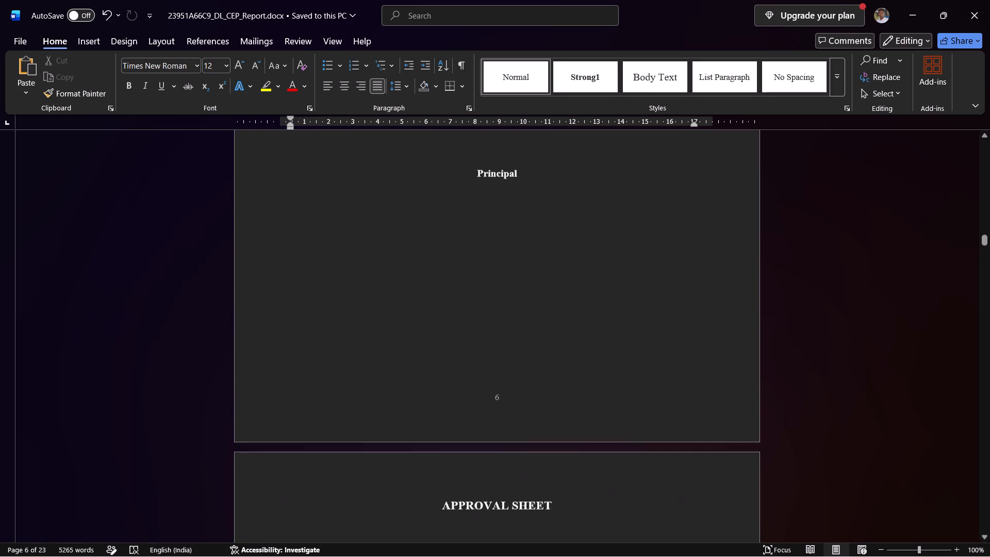
scroll(539, 361, "up", 2)
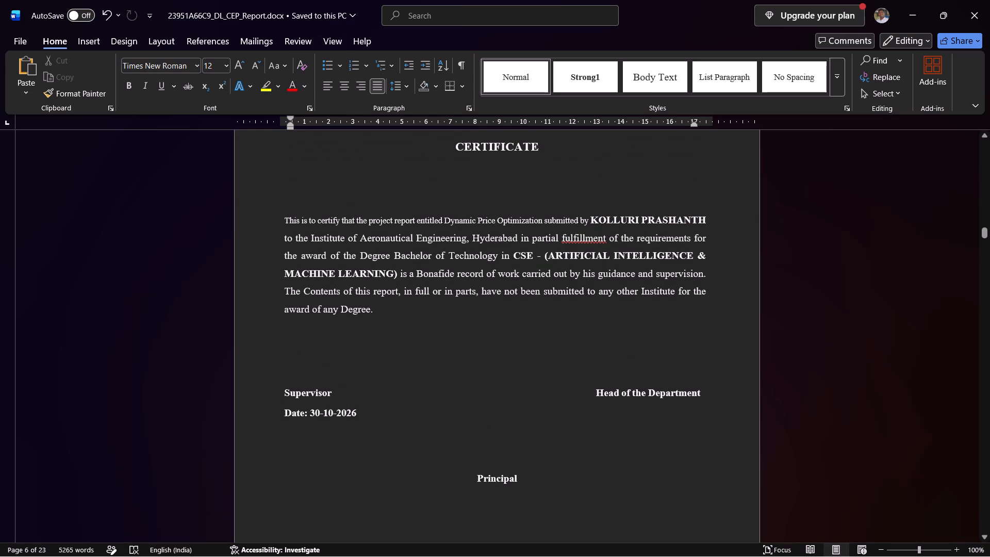
scroll(539, 361, "up", 4)
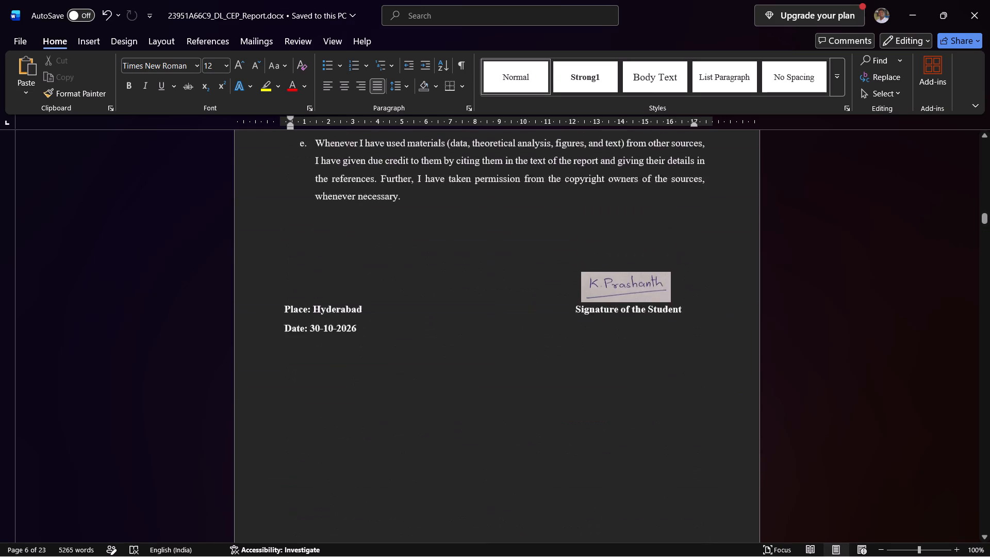
scroll(539, 361, "up", 2)
scroll(539, 361, "down", 1)
scroll(539, 361, "up", 1)
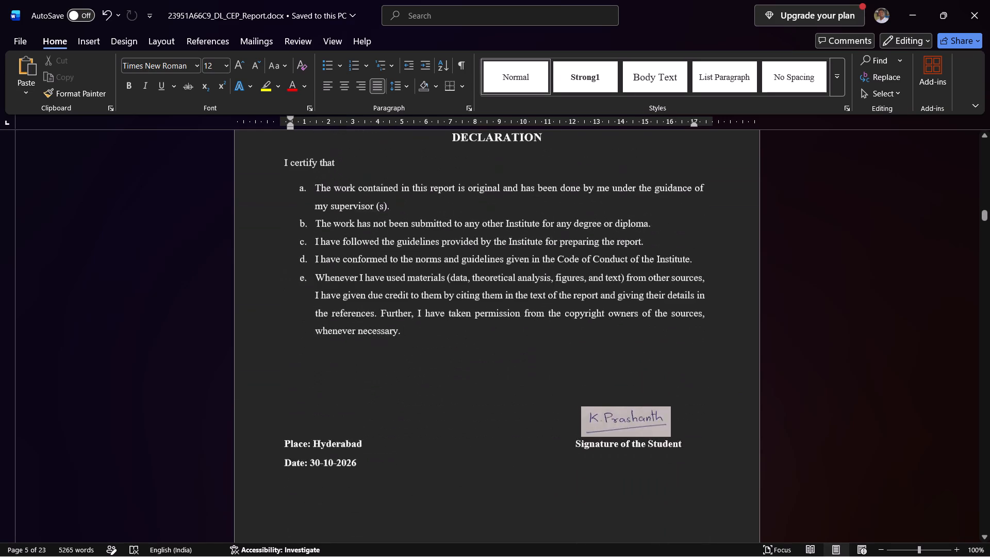
scroll(539, 361, "up", 2)
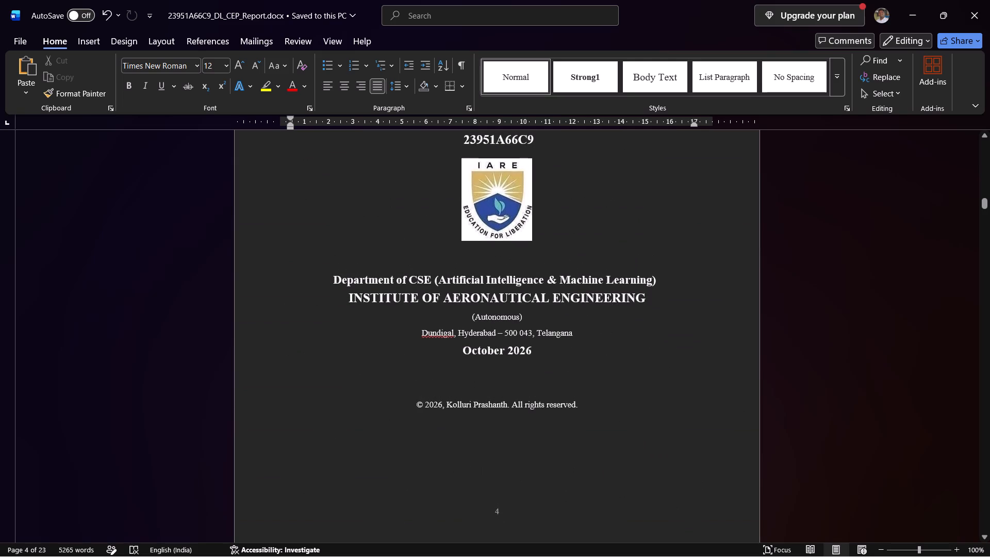
scroll(539, 361, "up", 3)
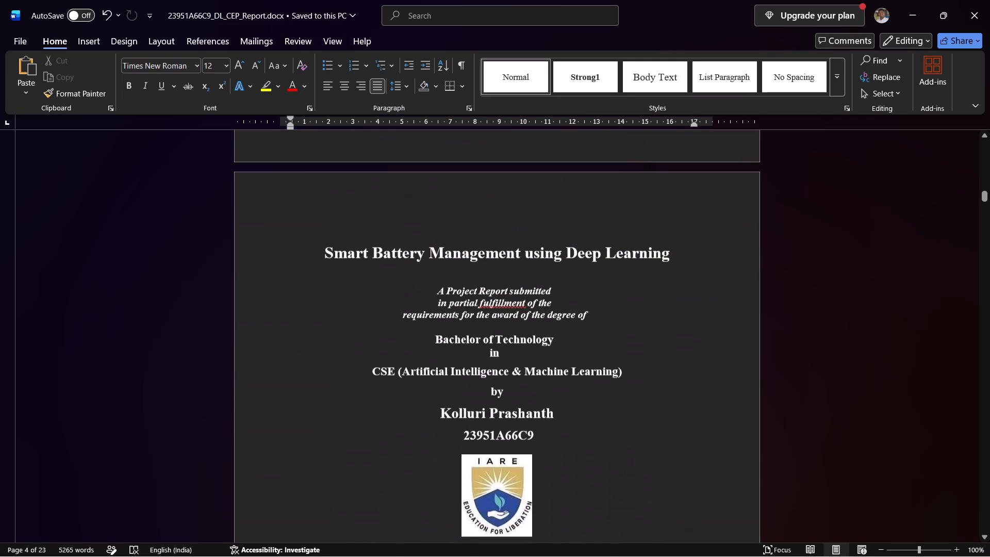
scroll(539, 361, "down", 1)
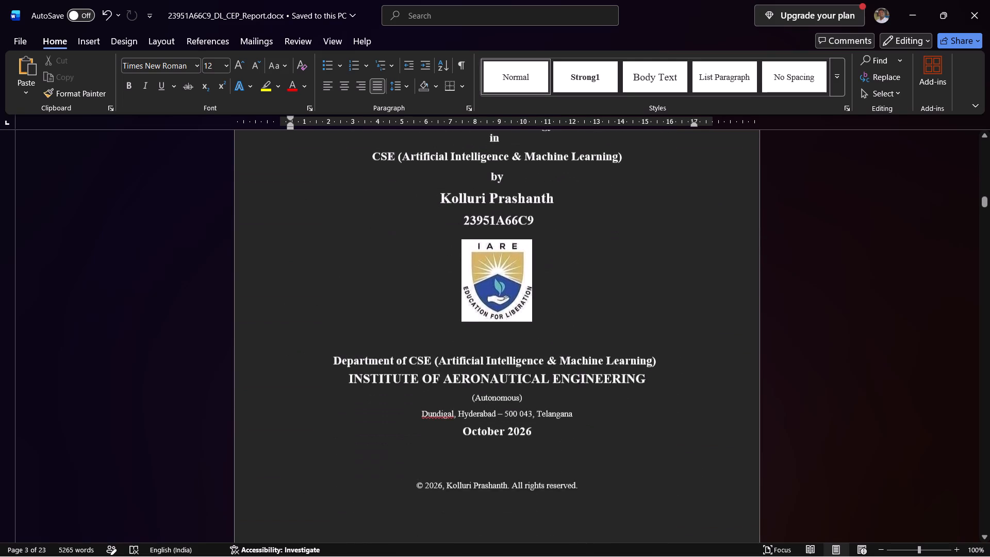
scroll(539, 361, "up", 2)
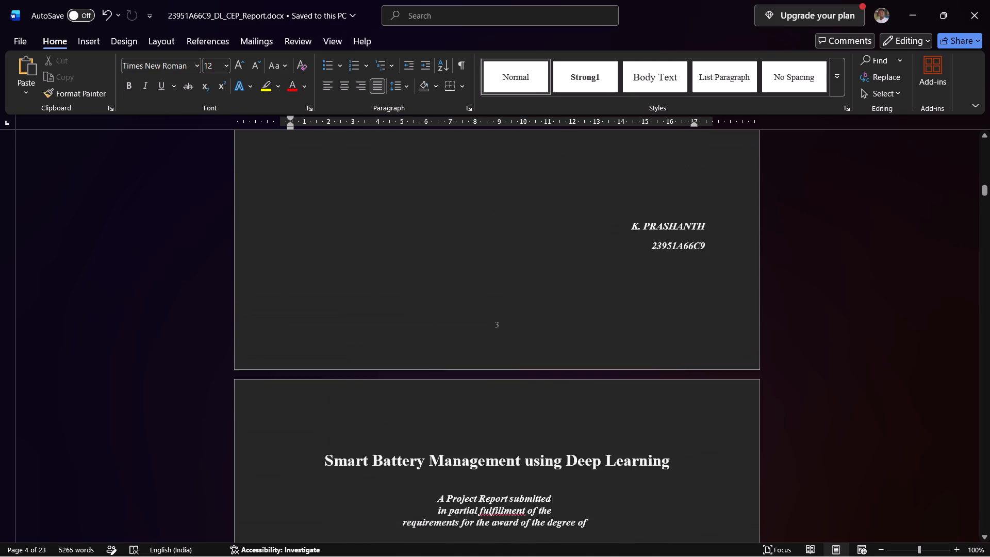
scroll(539, 361, "up", 3)
scroll(539, 361, "down", 2)
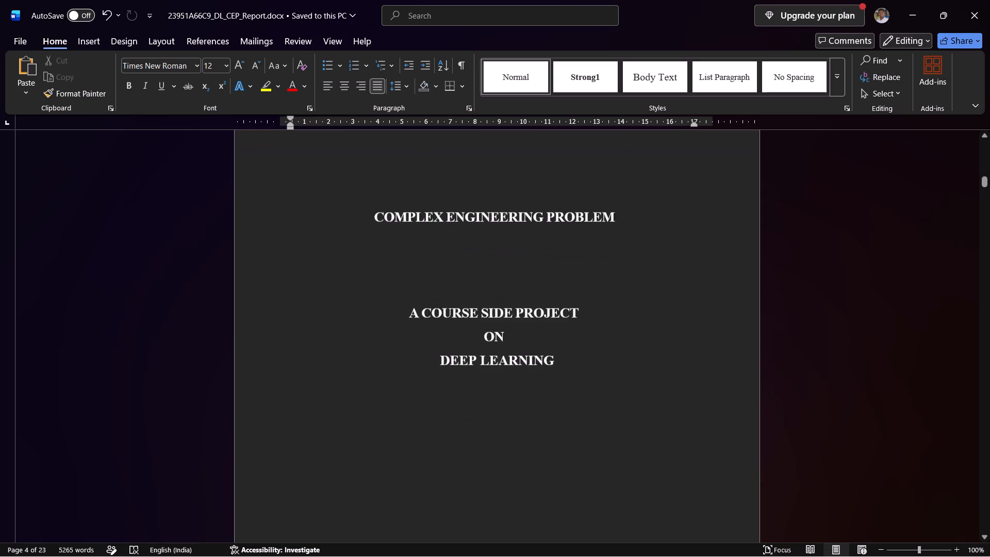
scroll(539, 361, "down", 1)
scroll(539, 361, "up", 1)
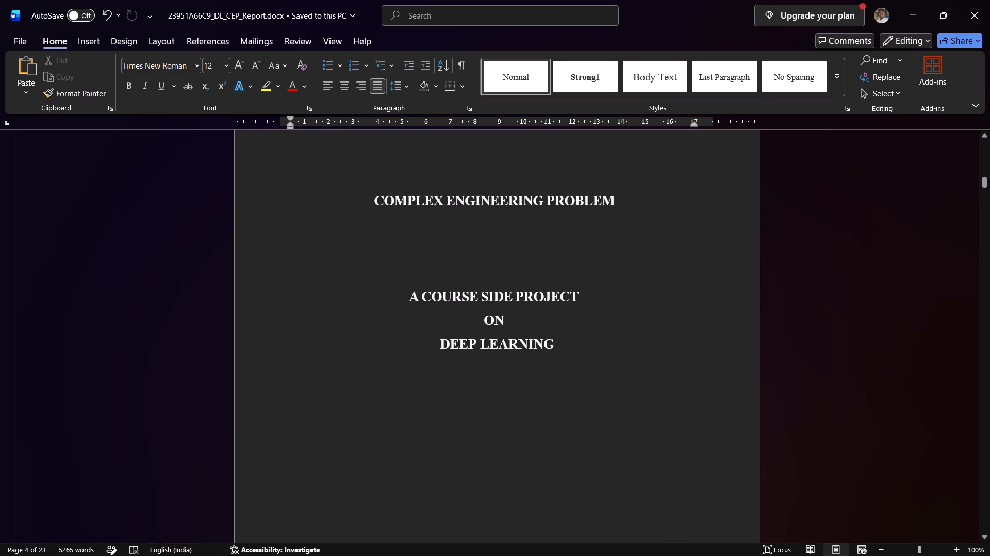
scroll(539, 361, "up", 3)
scroll(539, 361, "down", 1)
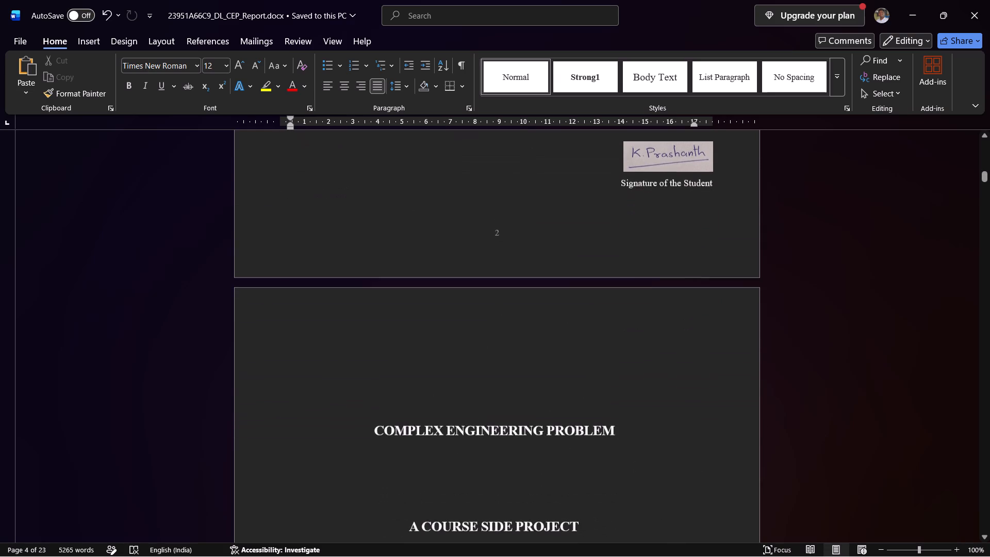
Change the date below the Deep Learning report's self-assessment tables to 30-10-2026.
scroll(539, 361, "up", 2)
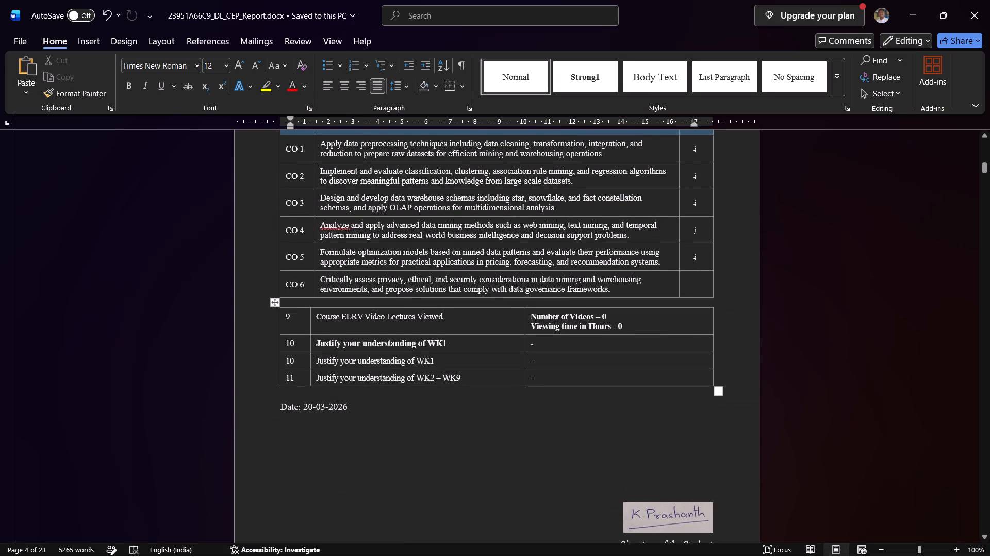
scroll(539, 361, "down", 1)
scroll(539, 361, "up", 1)
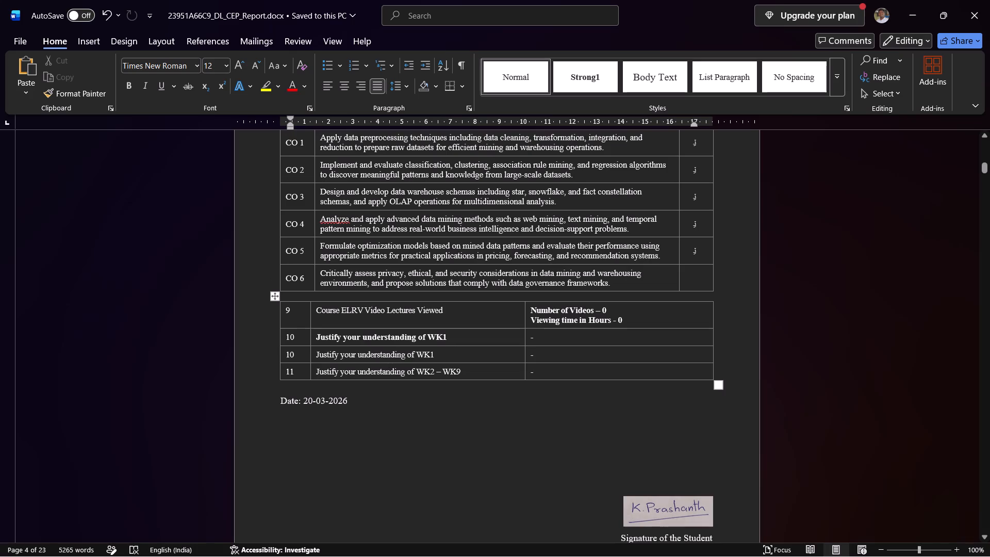
left_click(312, 399)
key("BackSpace")
key("BackSpace")
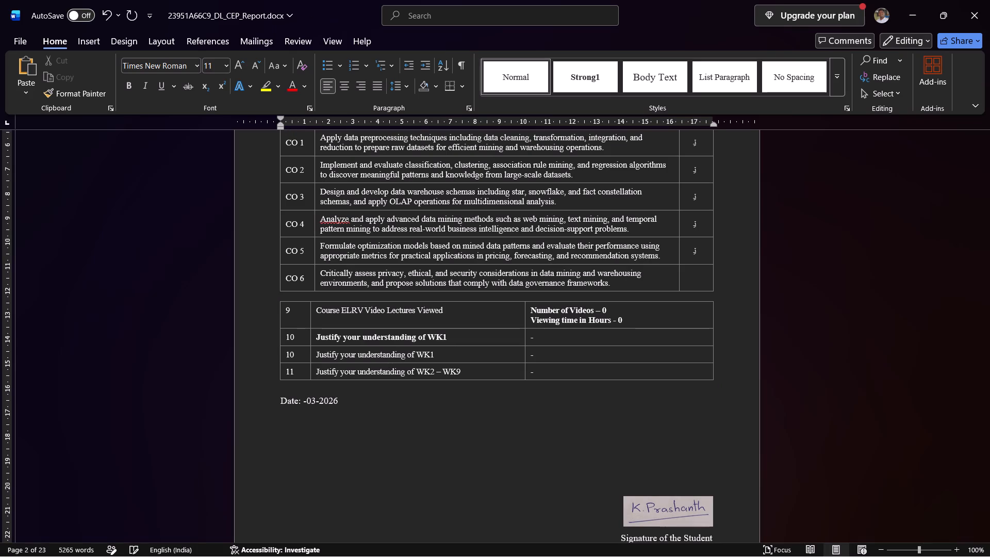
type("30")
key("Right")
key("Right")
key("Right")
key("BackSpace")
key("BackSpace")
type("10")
Return to the start of the Deep Learning report, save it and close the document.
scroll(312, 399, "up", 1)
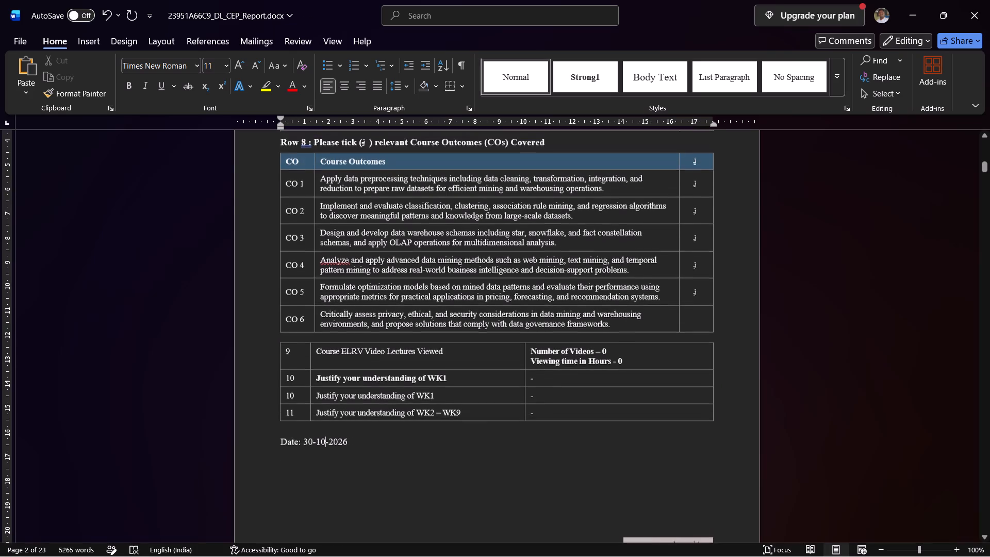
scroll(312, 399, "up", 4)
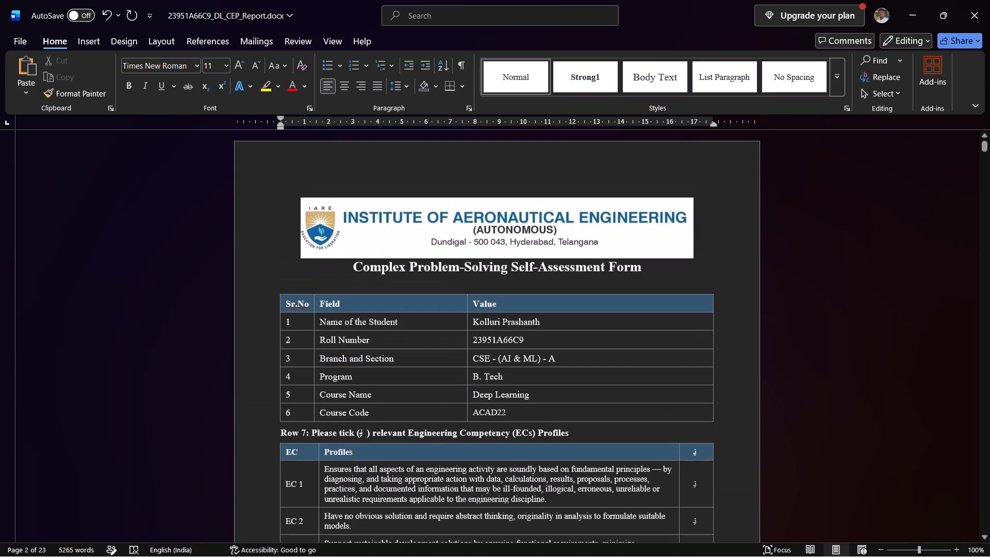
key("ctrl+s")
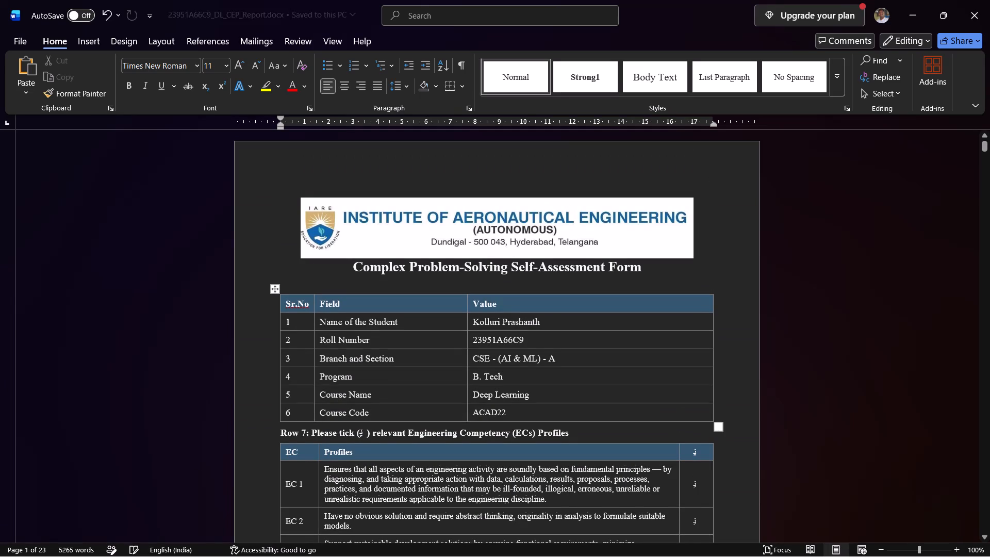
left_click(989, 0)
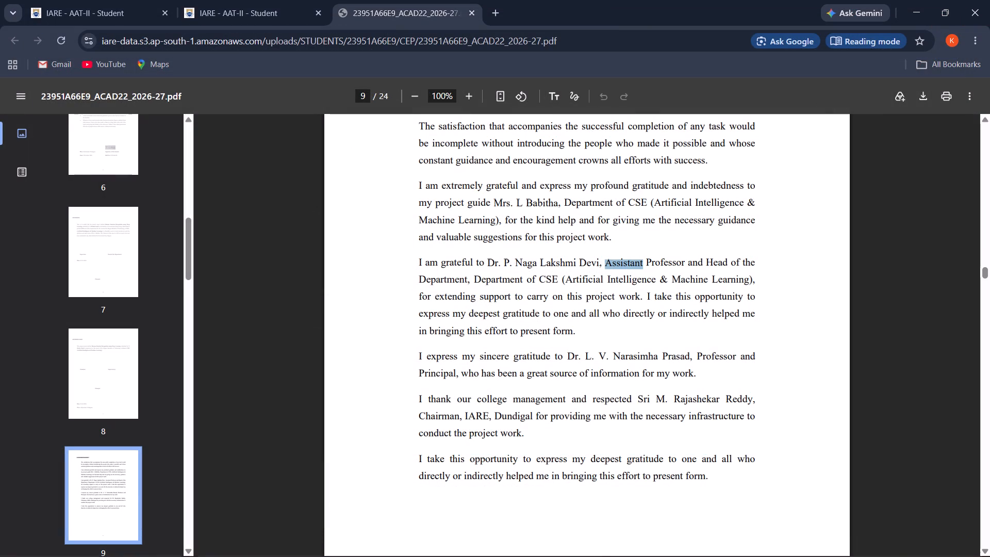
Open the Language Modeling (LM) CEP report from the AAT CEP folder and enable editing.
left_click(445, 538)
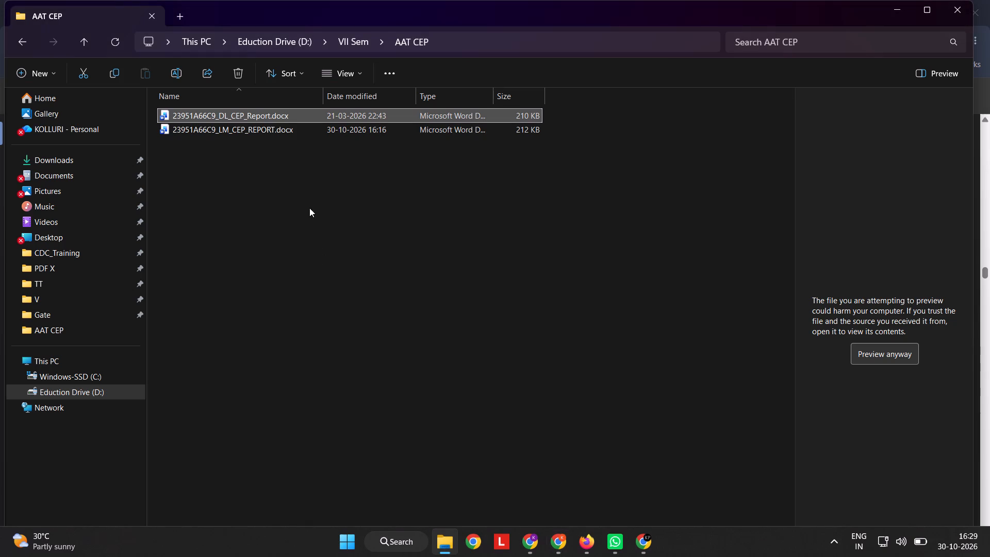
double_click(307, 132)
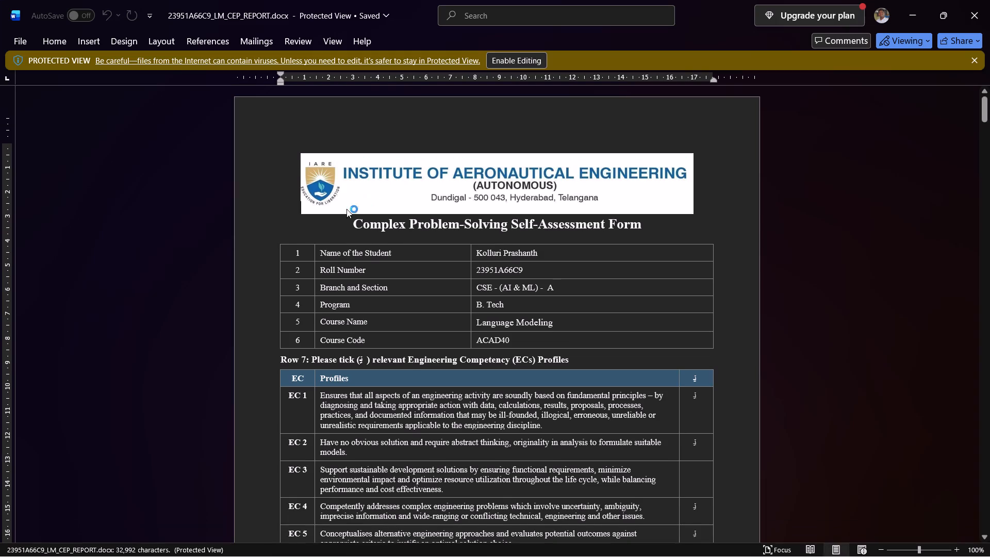
left_click(517, 59)
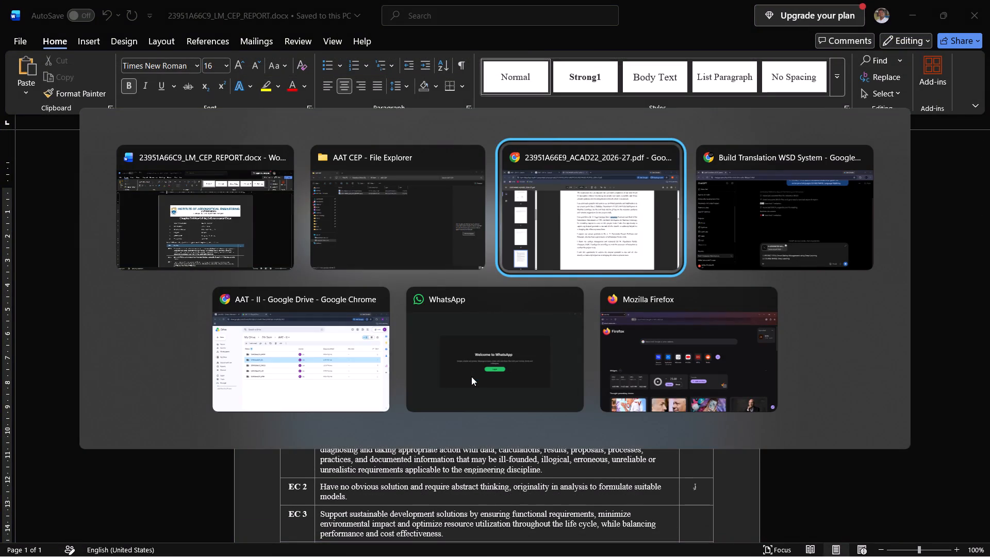
Copy the Language Modeling course code ACAD40 from the AAT-II courses page in Chrome.
left_click(265, 0)
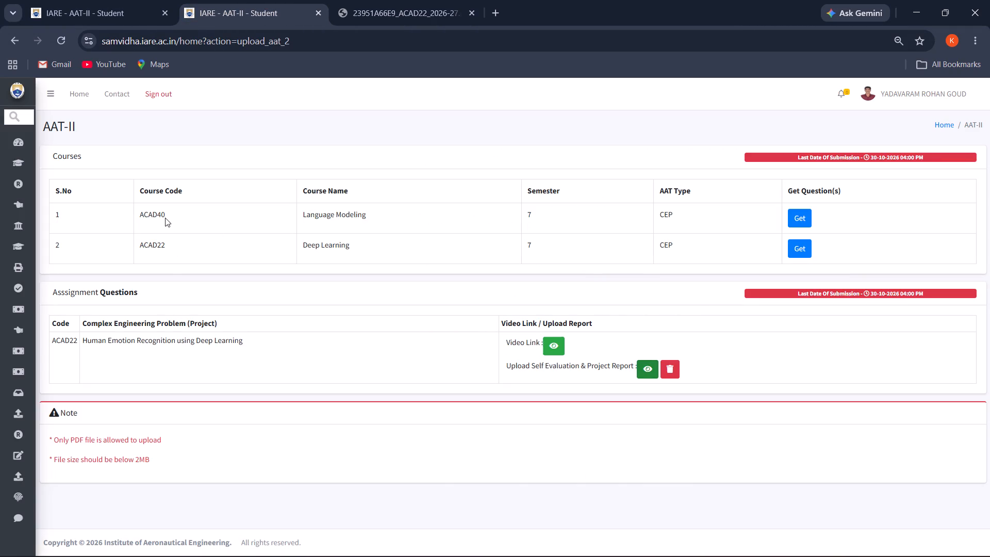
left_click_drag(166, 218, 140, 220)
key("ctrl+c")
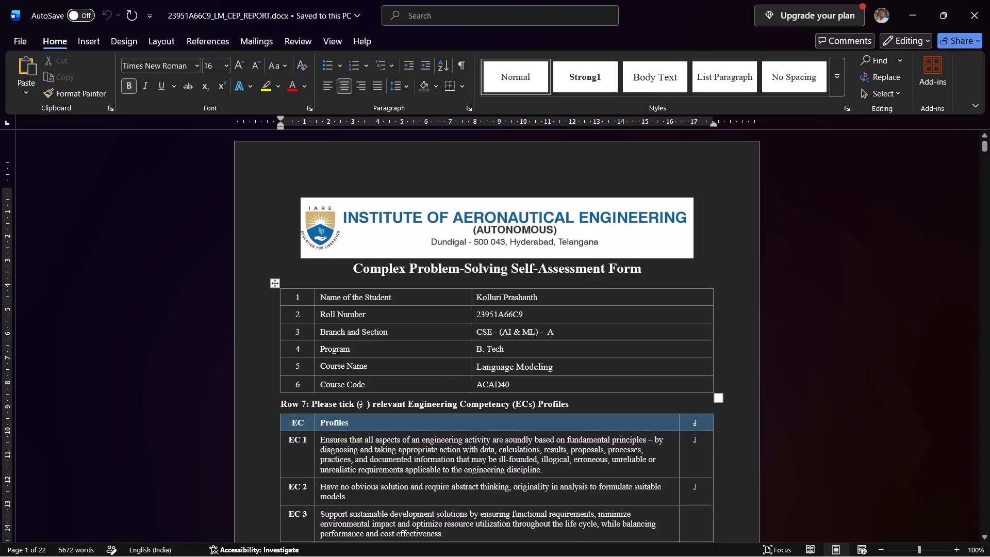
In the Language Modeling Word report, change the date above the student signature on the self-assessment form to 30-10-2026.
scroll(489, 388, "down", 3)
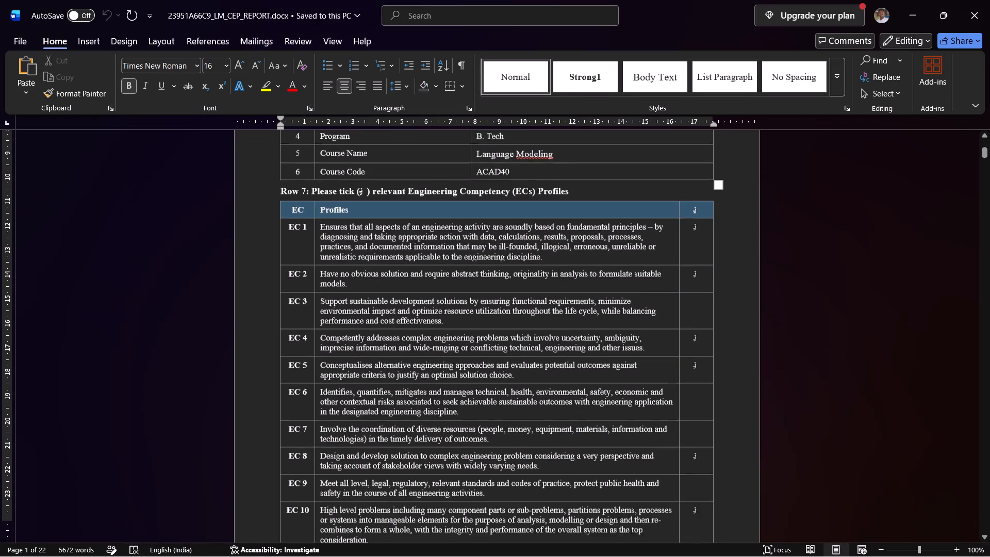
scroll(489, 388, "down", 4)
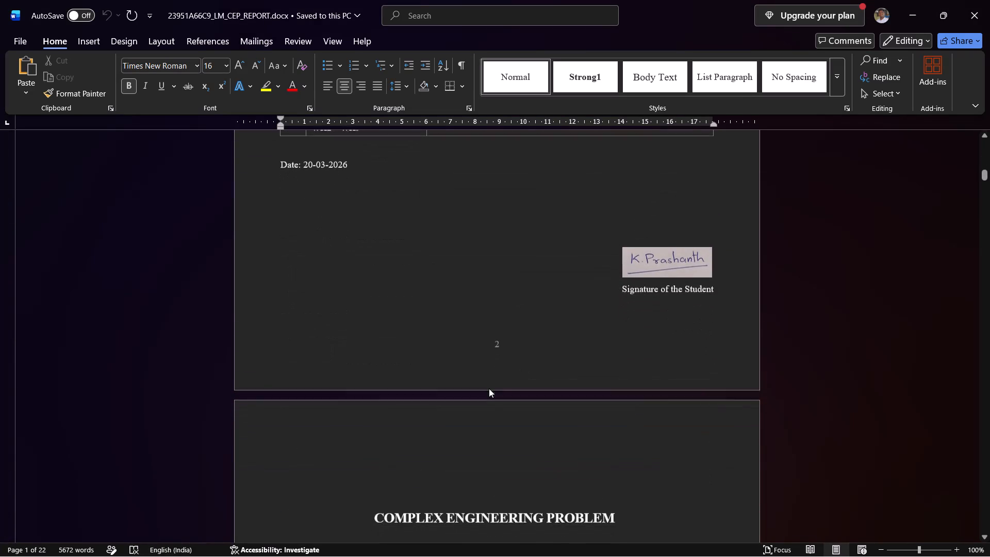
left_click(311, 165)
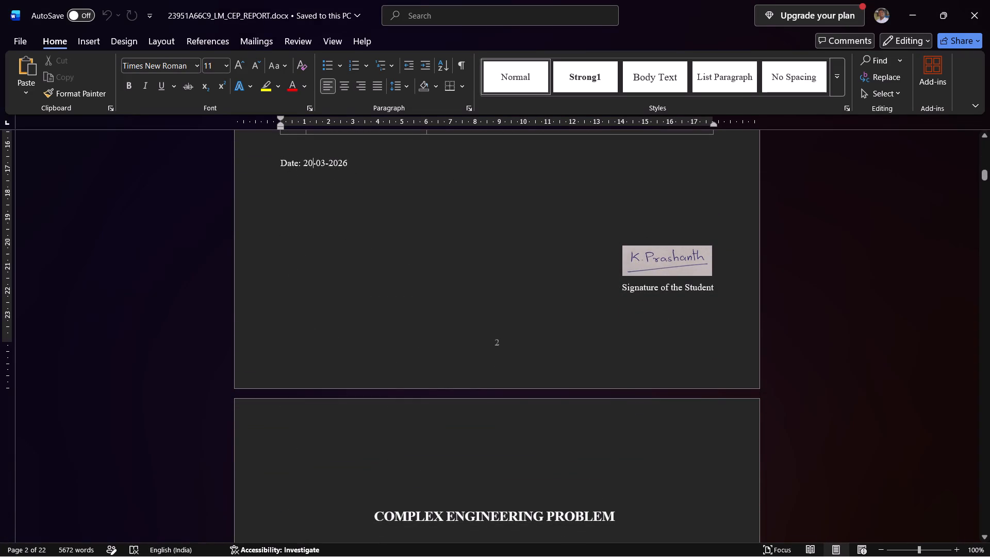
key("BackSpace")
key("BackSpace")
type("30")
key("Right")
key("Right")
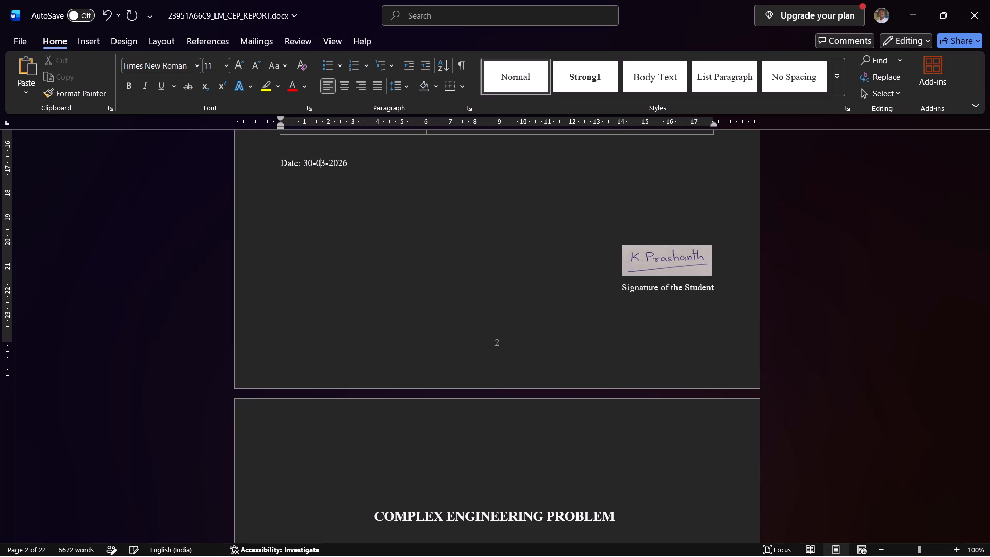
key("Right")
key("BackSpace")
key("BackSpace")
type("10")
Check the Language Modeling self-assessment form's student and course details and its Engineering Competency table.
scroll(311, 165, "up", 2)
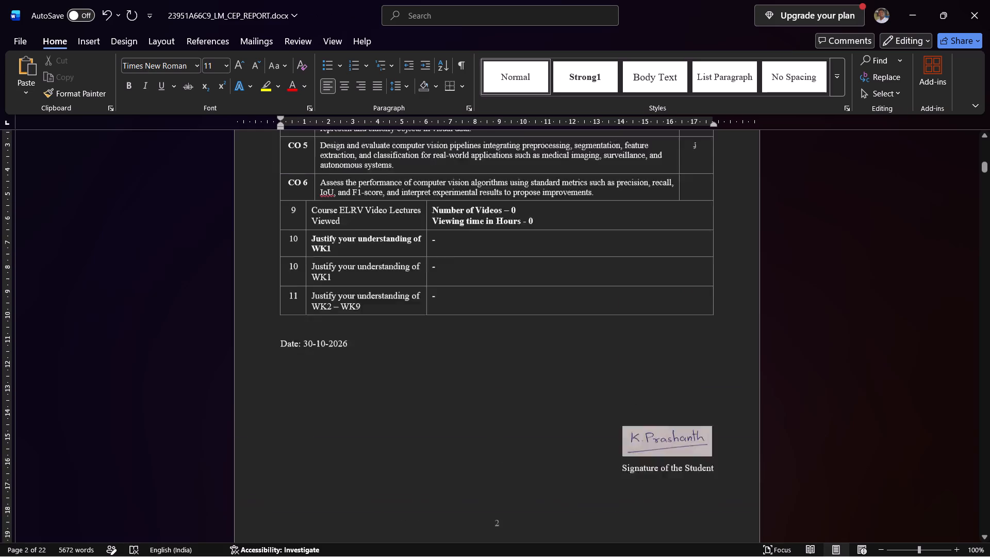
scroll(311, 165, "up", 5)
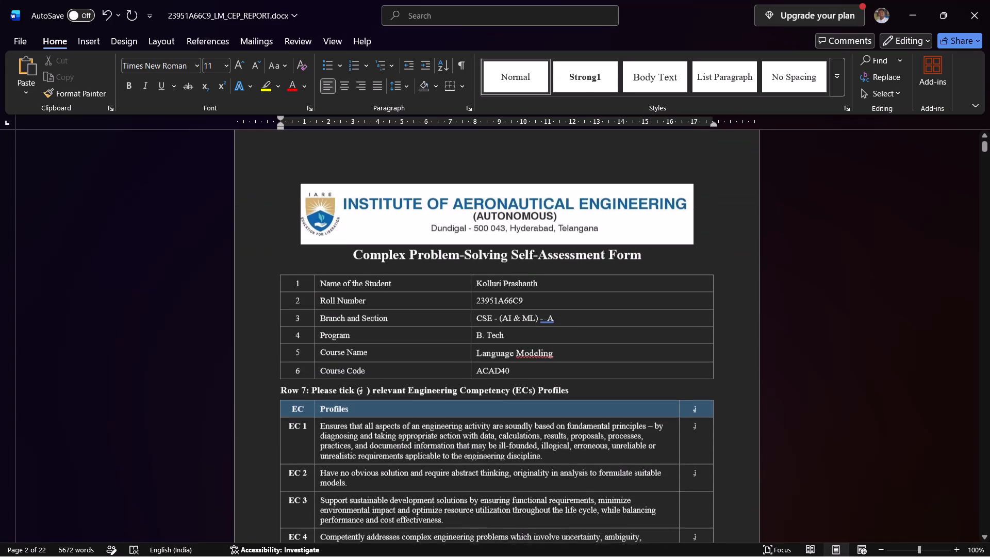
scroll(311, 165, "down", 2)
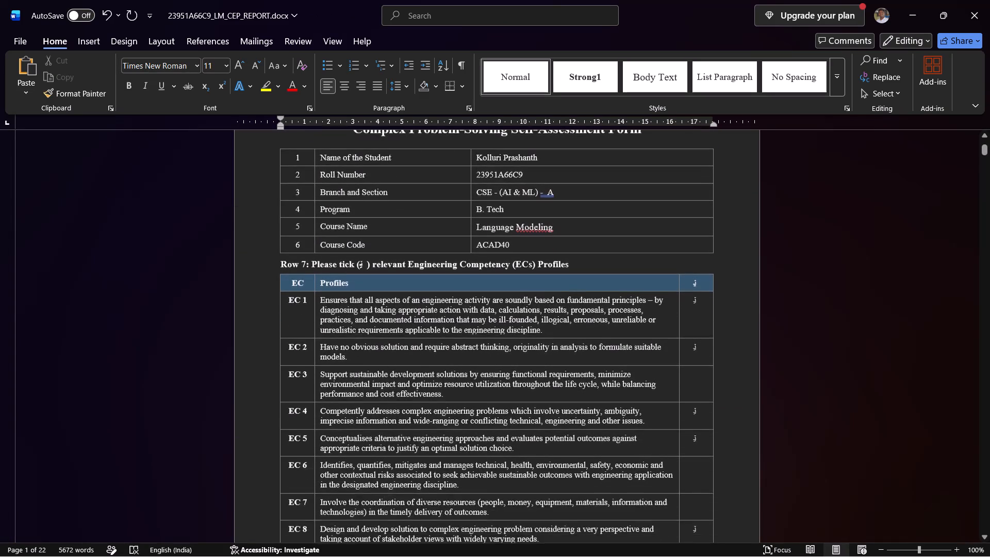
scroll(311, 165, "down", 1)
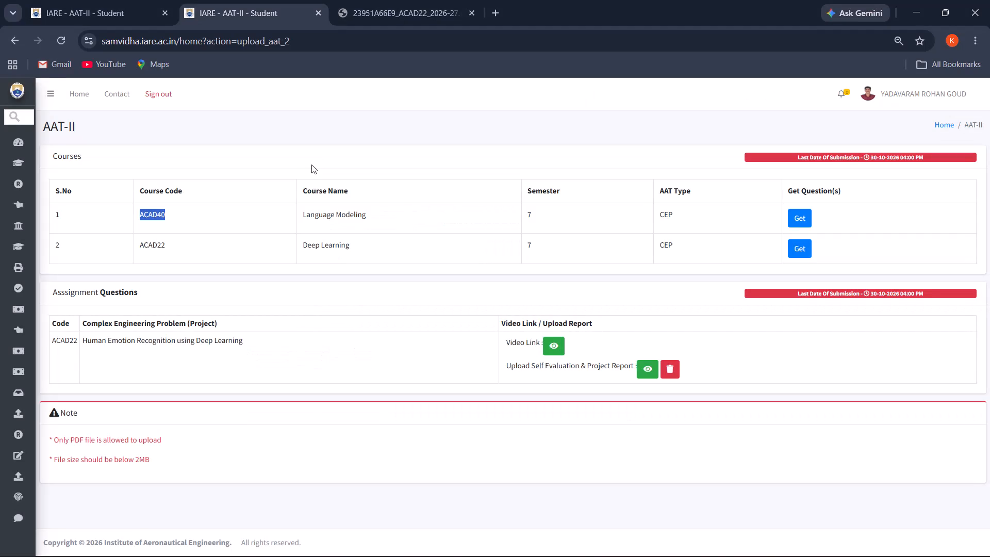
Change the month on the Language Modeling report's title page to October, so the date reads October 2026.
scroll(311, 165, "down", 2)
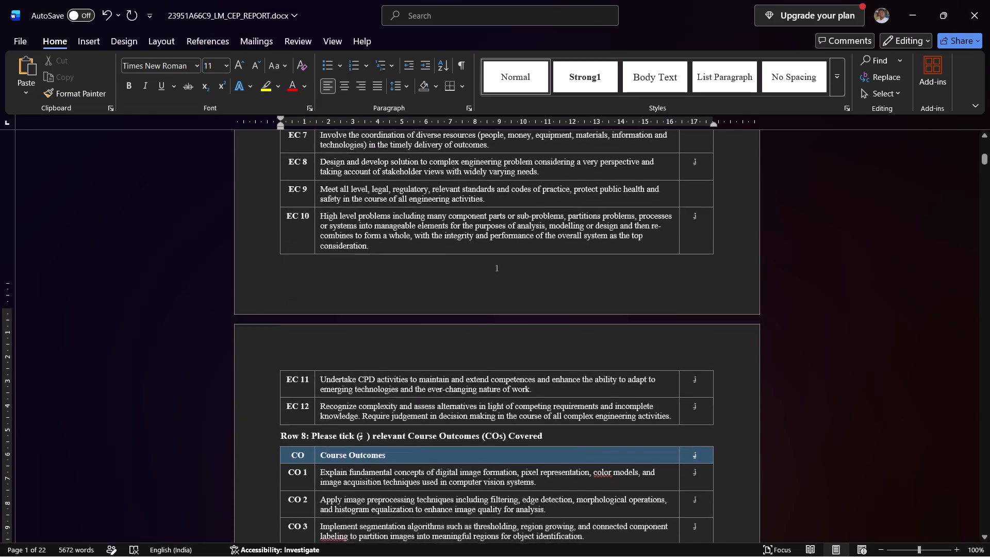
scroll(311, 165, "down", 4)
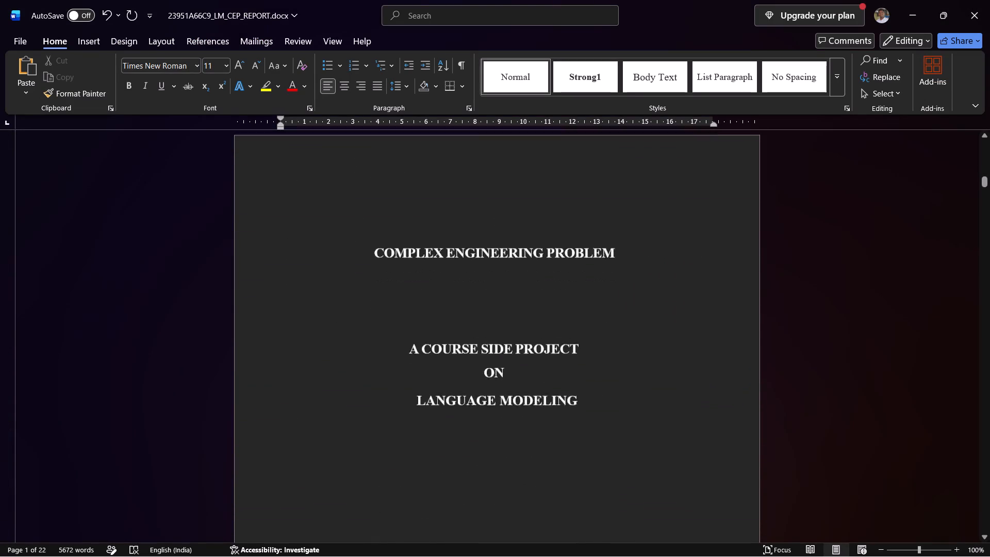
scroll(311, 165, "down", 2)
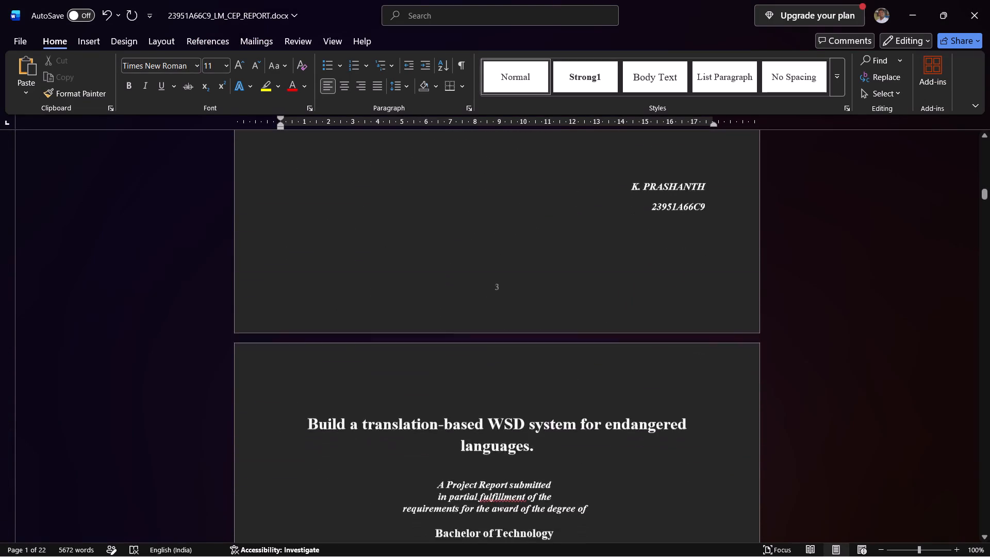
scroll(311, 165, "down", 2)
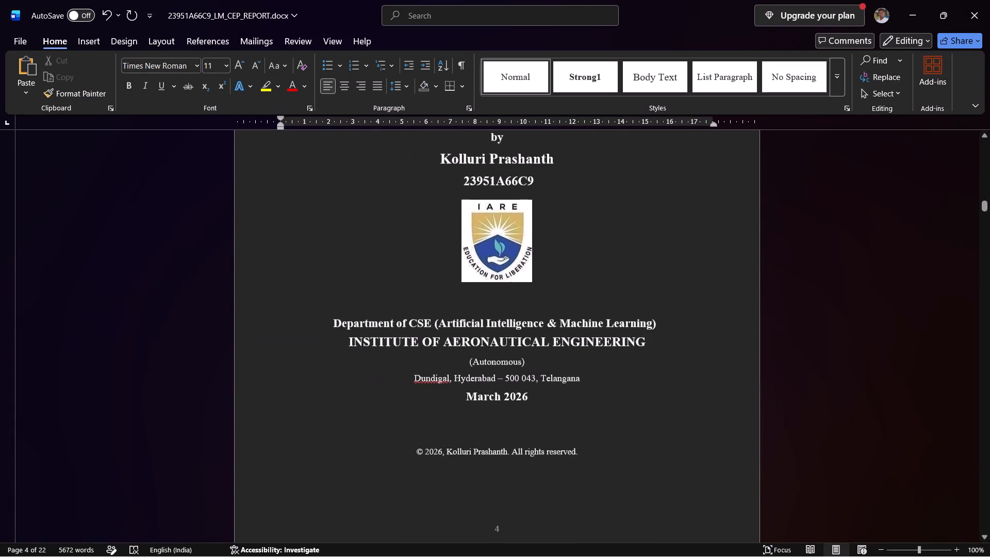
left_click(502, 399)
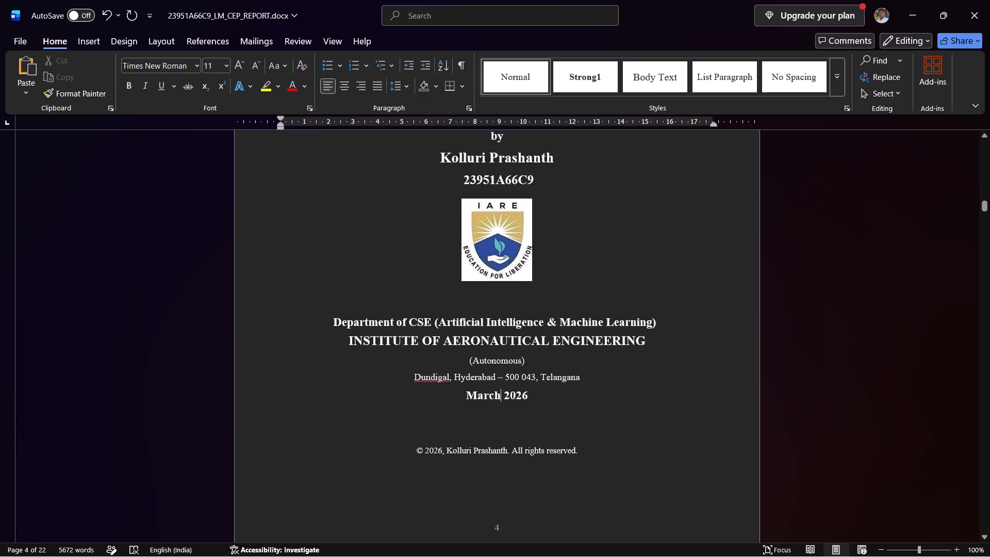
key("Left")
key("Right")
key("BackSpace")
key("BackSpace")
key("BackSpace")
key("BackSpace")
key("BackSpace")
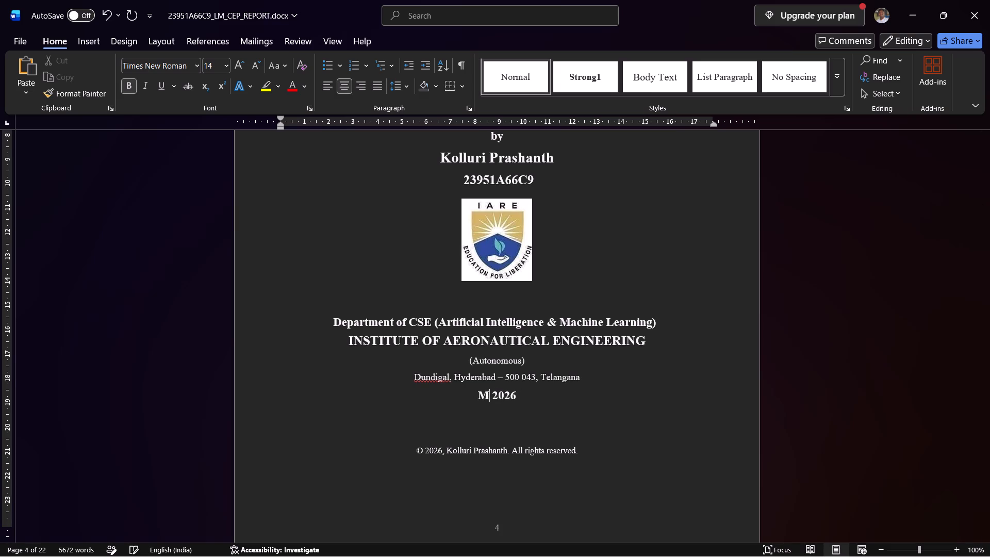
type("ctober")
Correct the date on the Language Modeling report's declaration page to 30-10-2026 by removing the extra zero.
scroll(502, 399, "down", 3)
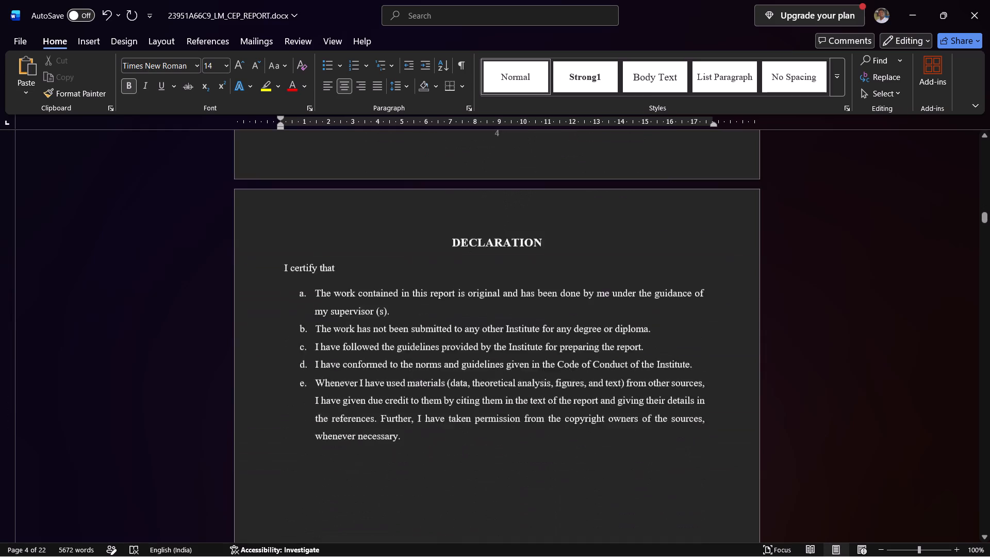
scroll(502, 399, "down", 3)
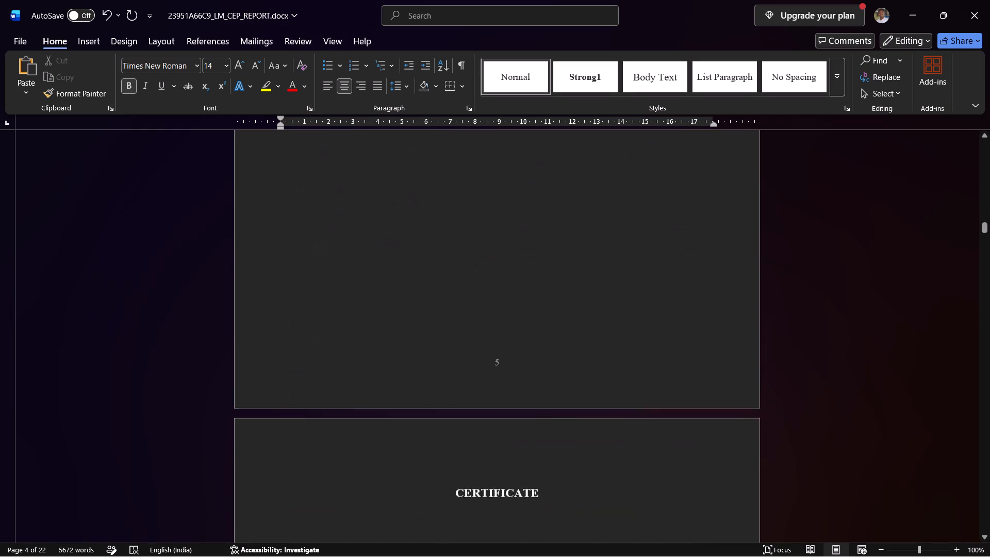
scroll(502, 399, "down", 1)
scroll(502, 399, "up", 5)
scroll(502, 399, "down", 1)
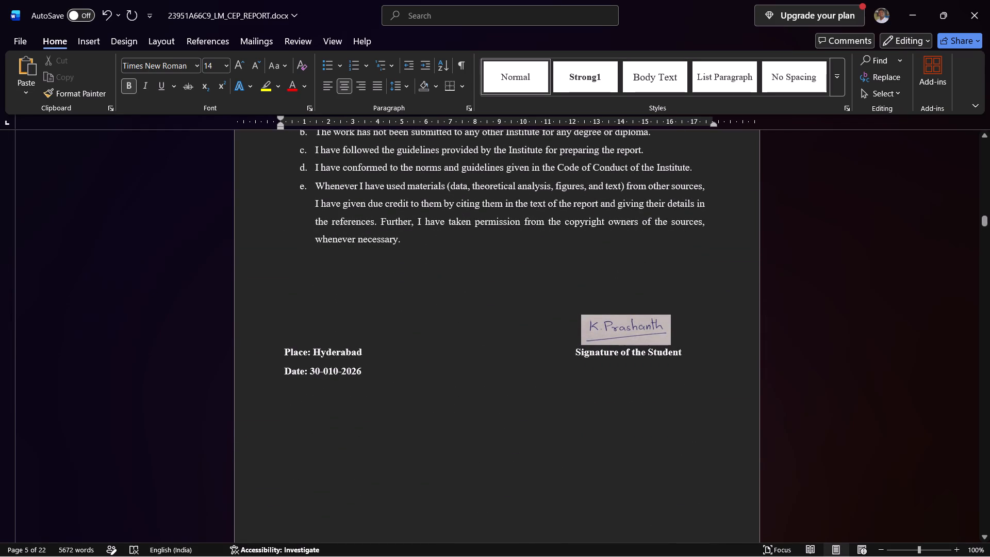
left_click(328, 371)
key("BackSpace")
Check the project title, date and signatory lines on the Language Modeling report's certificate page.
scroll(328, 371, "down", 1)
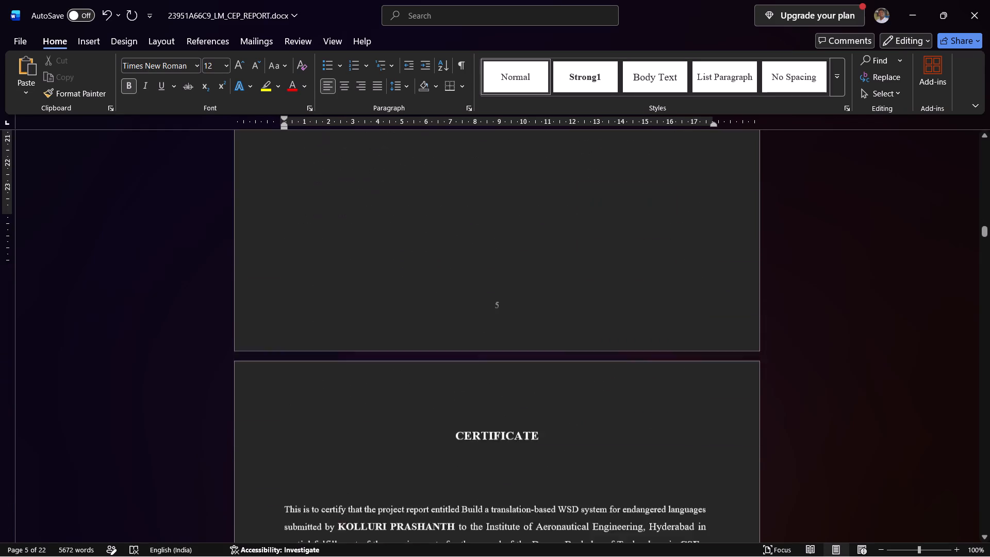
scroll(328, 371, "down", 2)
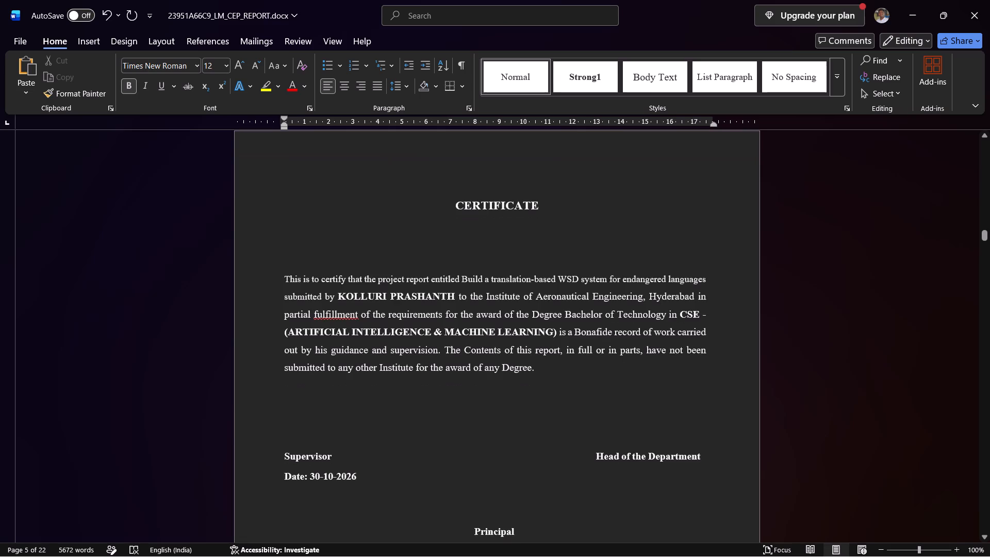
scroll(328, 371, "down", 1)
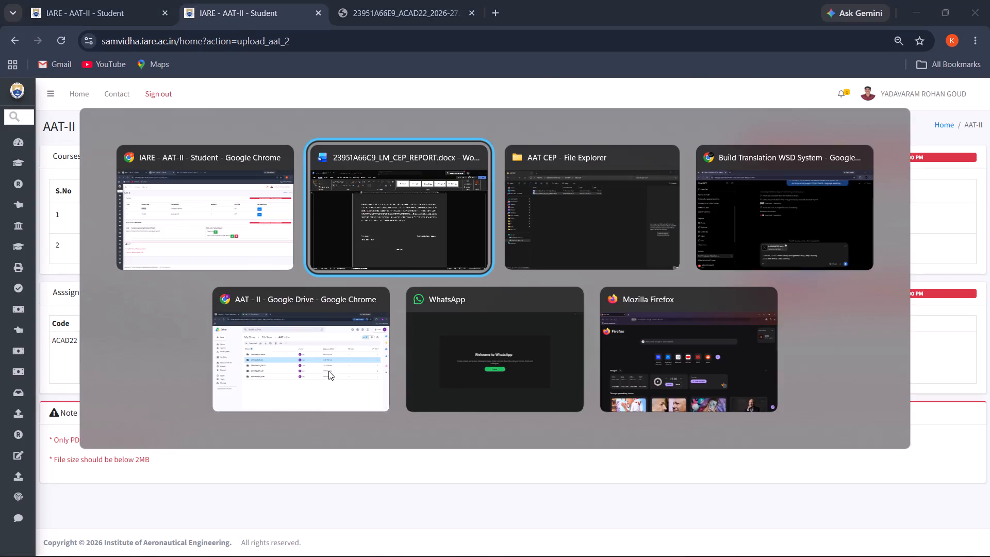
scroll(390, 413, "down", 1)
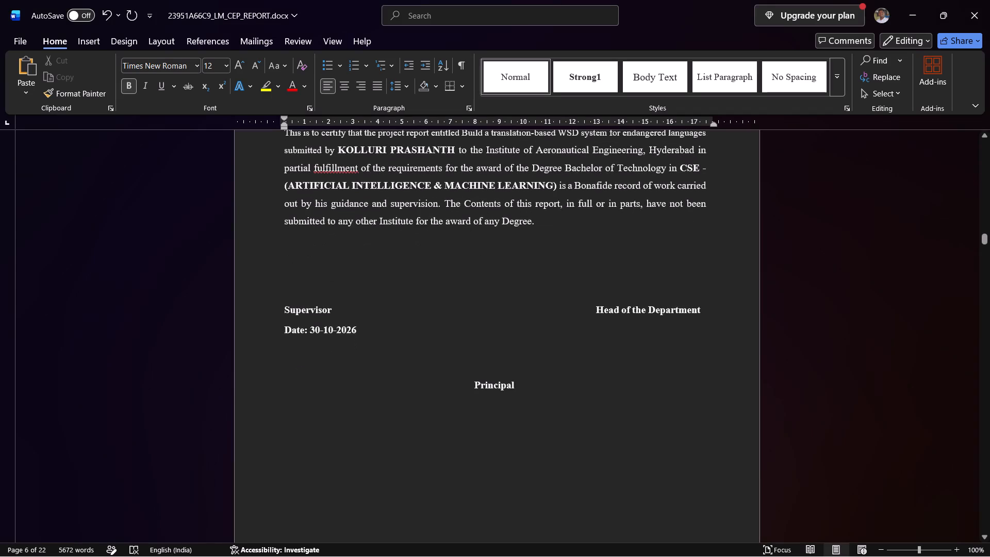
scroll(390, 413, "up", 1)
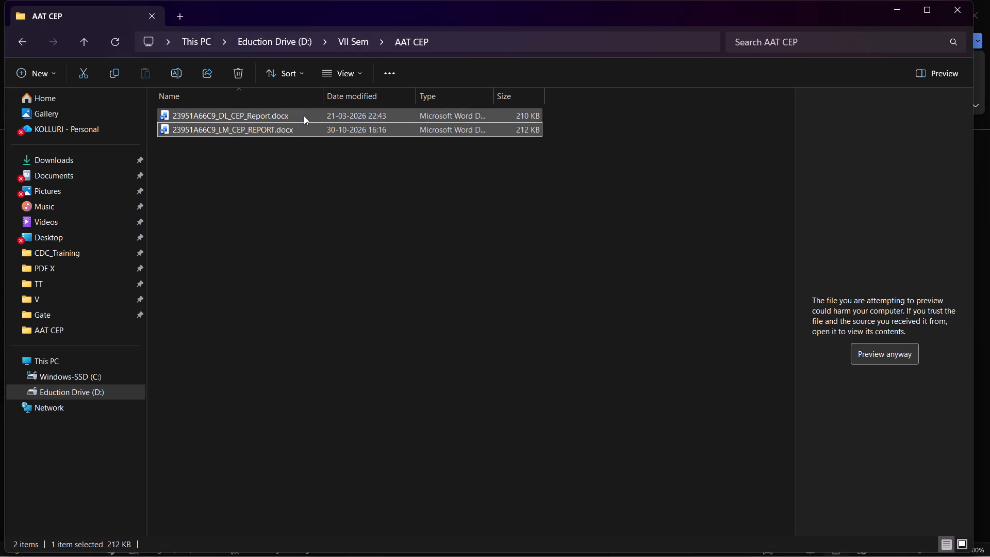
Open the Deep Learning (DL) CEP report from the AAT CEP folder and go to its certificate page.
double_click(304, 116)
scroll(379, 268, "down", 3)
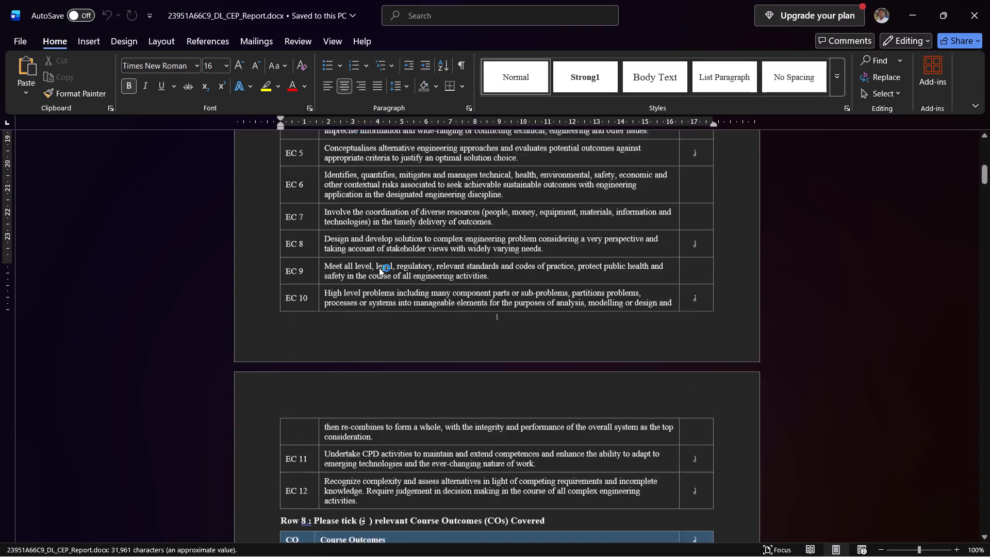
scroll(379, 268, "down", 5)
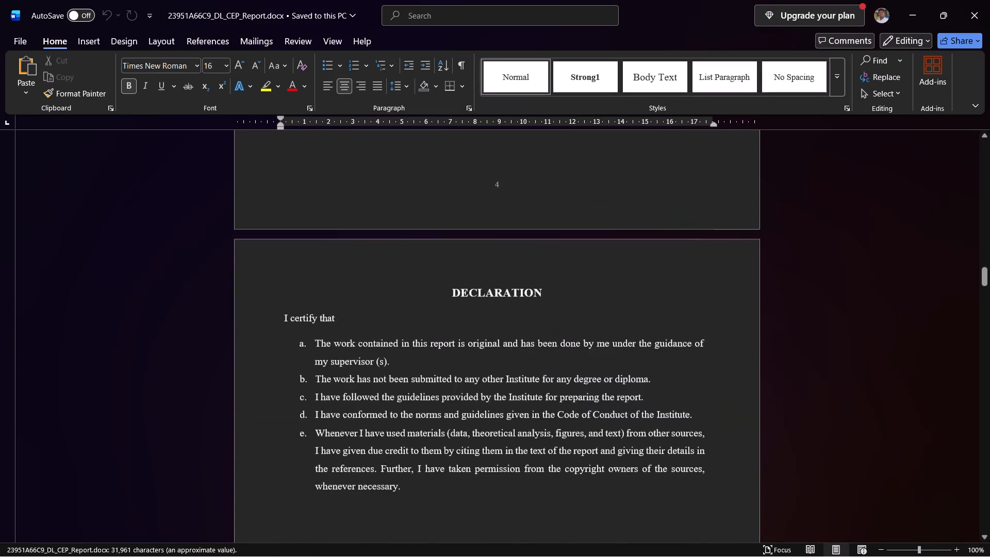
scroll(379, 268, "down", 2)
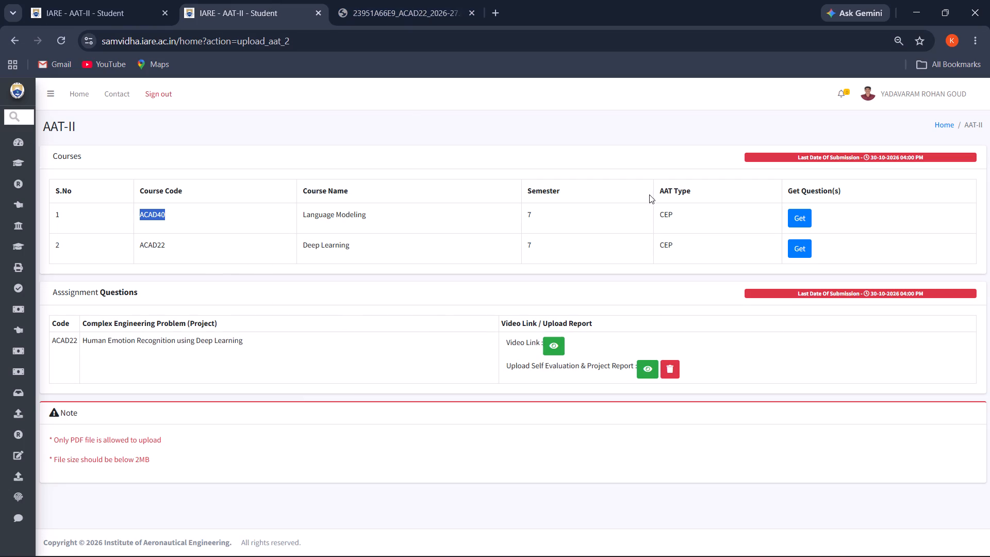
In Chrome, copy the ACAD22 project title "Smart Battery Management using Deep Learning" from the report owner's AAT-II page.
left_click(409, 0)
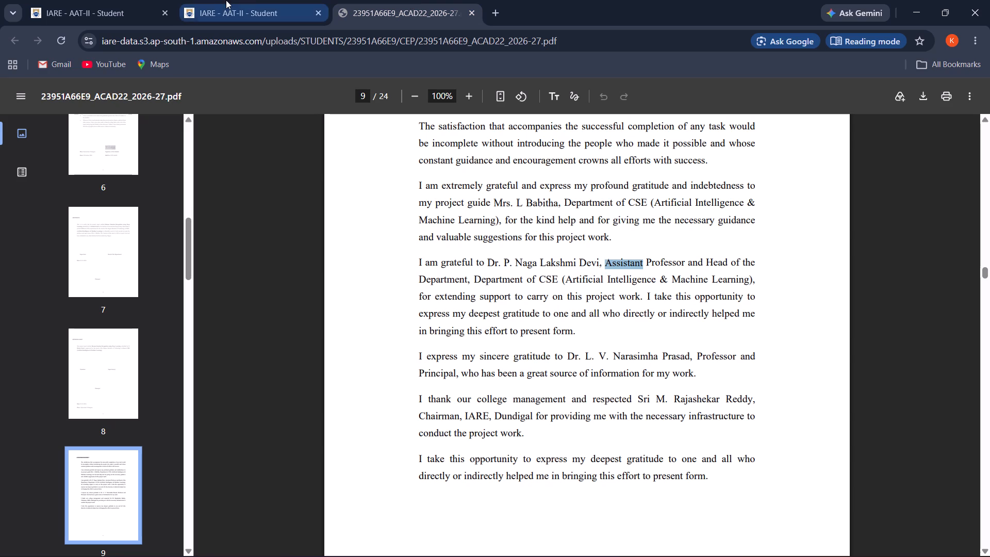
left_click(252, 0)
left_click(27, 0)
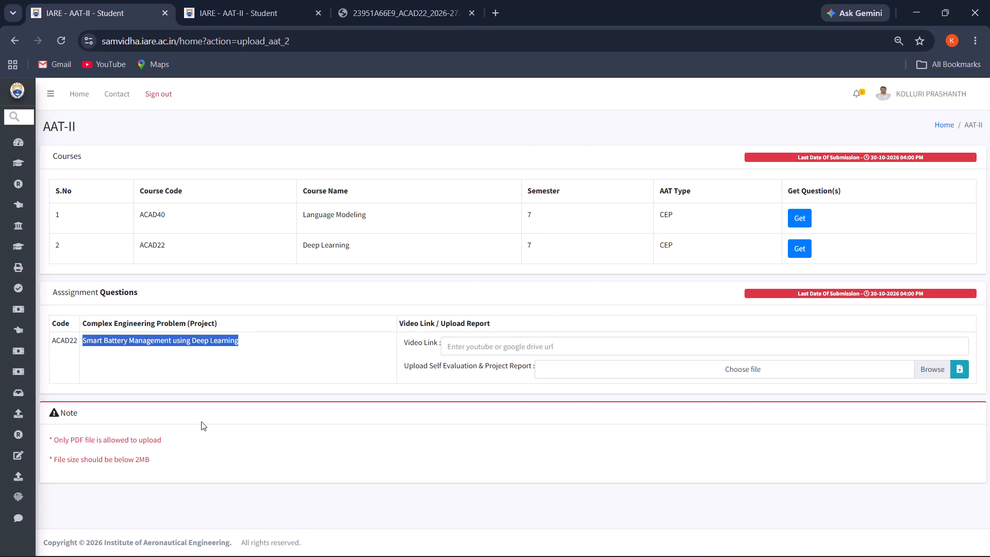
left_click(245, 340)
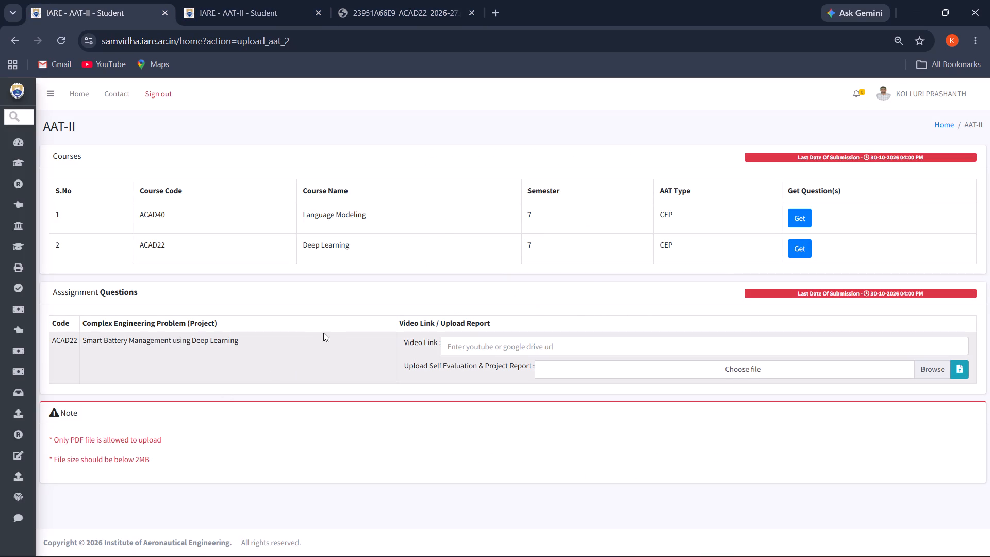
left_click_drag(253, 343, 81, 343)
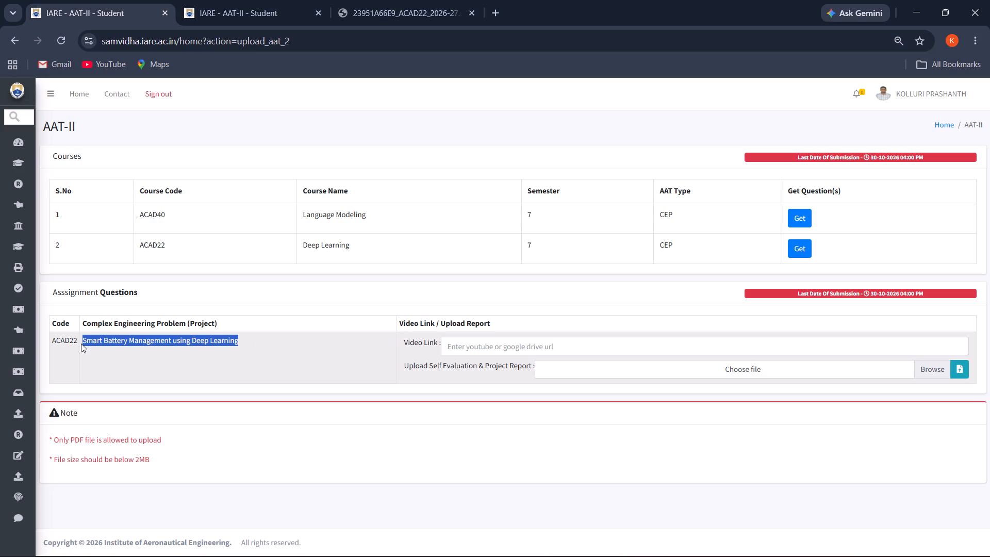
key("ctrl+c")
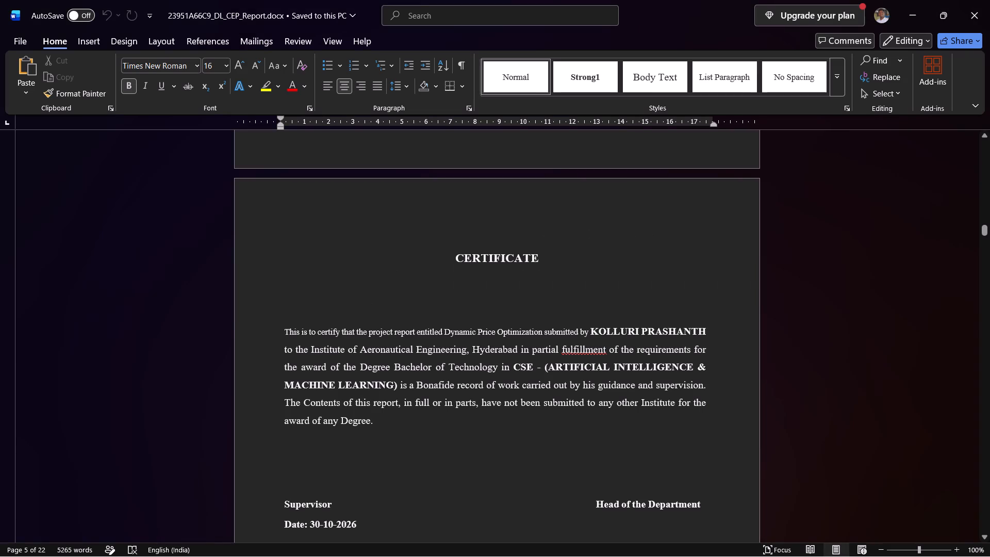
In the Deep Learning Word report, replace the certificate's project title with "Smart Battery Management using Deep Learning" and save.
left_click_drag(445, 332, 526, 335)
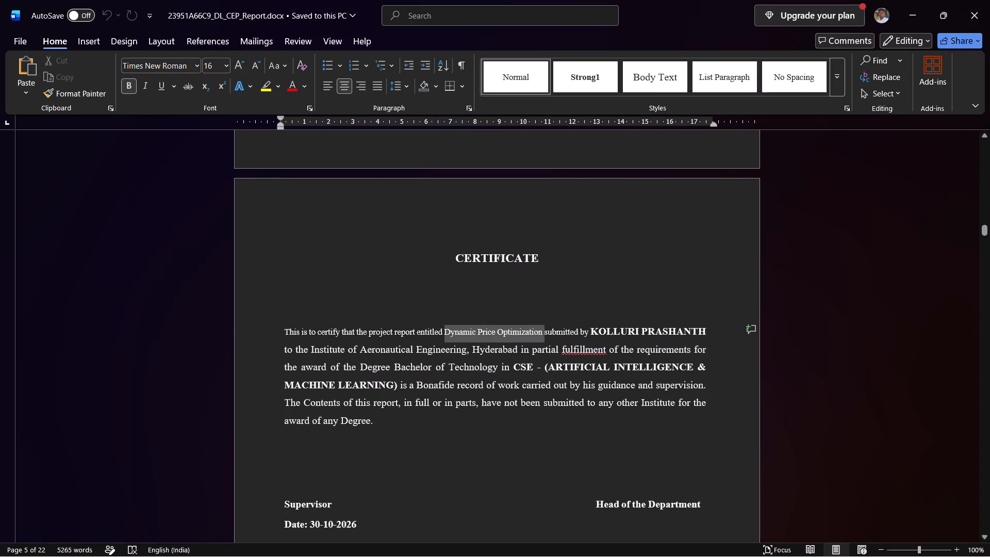
left_click_drag(526, 335, 541, 332)
key("ctrl+v")
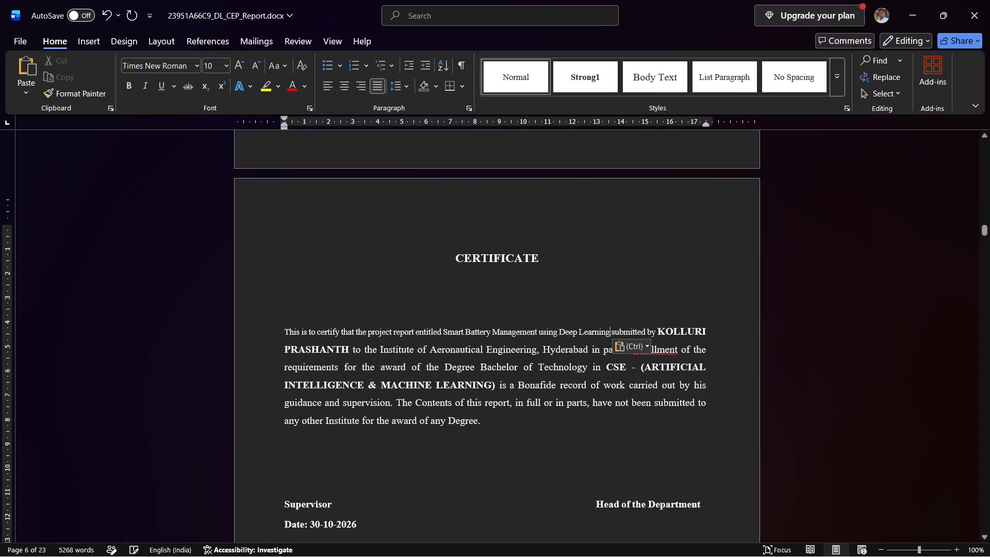
key("ctrl+s")
Check the certificate, approval and acknowledgement pages of the Language Modeling report in Word.
scroll(541, 332, "down", 1)
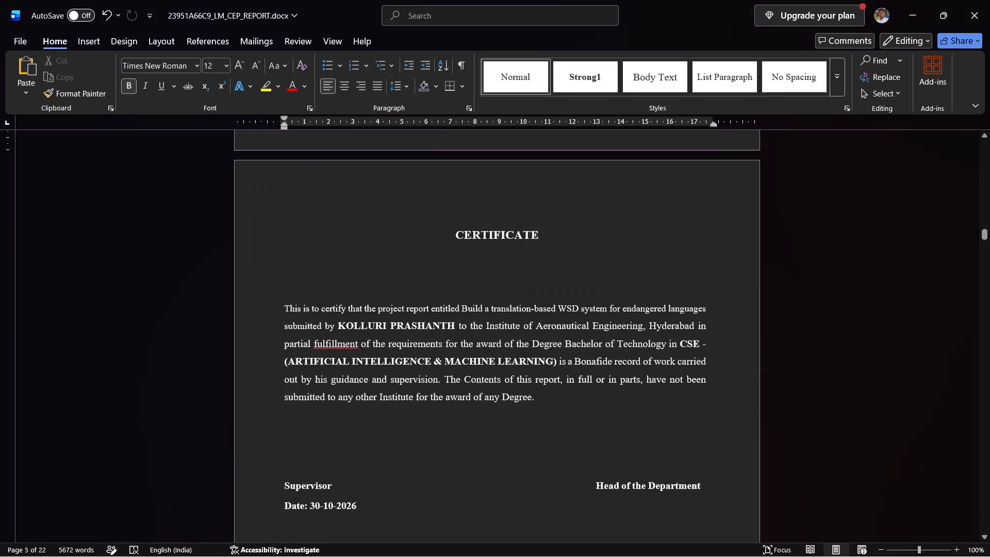
scroll(344, 324, "down", 1)
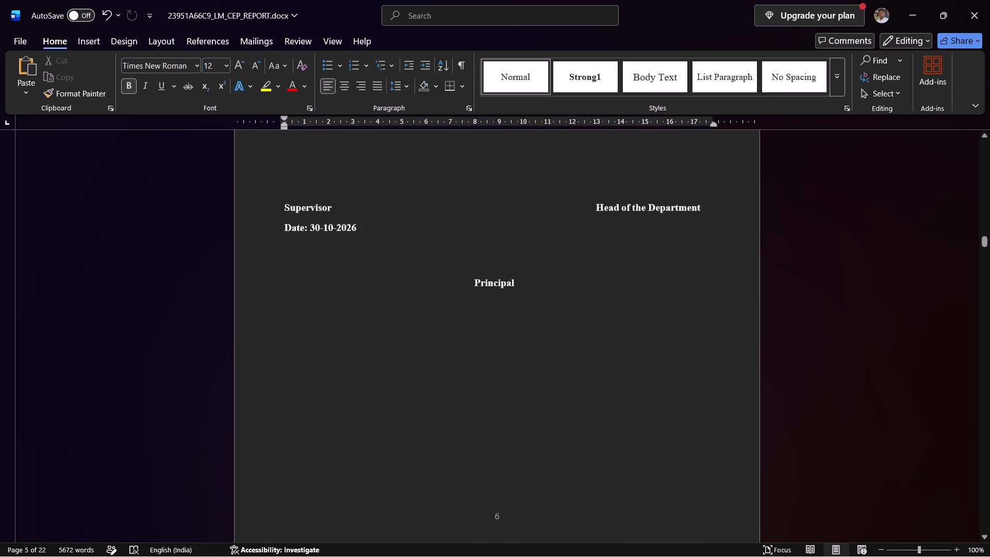
scroll(344, 324, "down", 2)
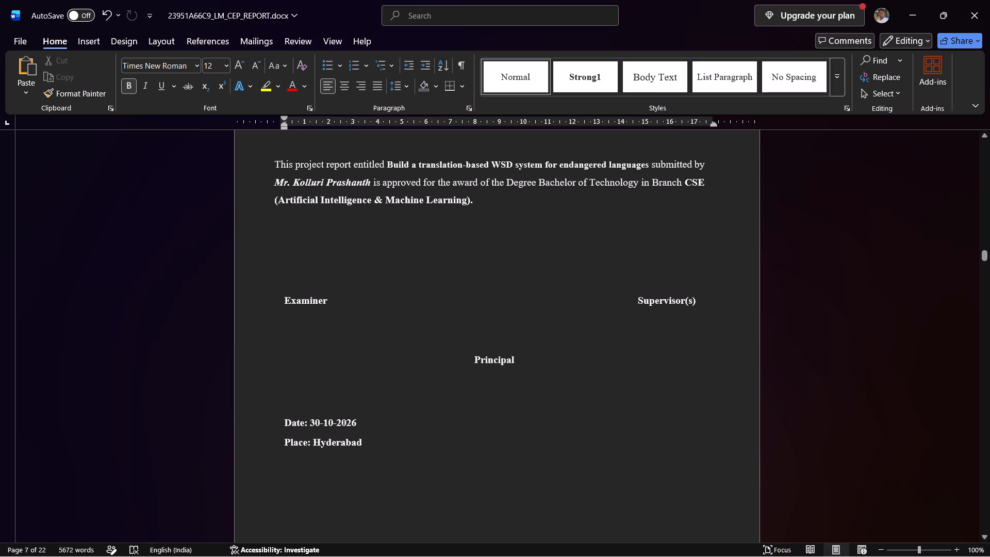
scroll(344, 324, "down", 2)
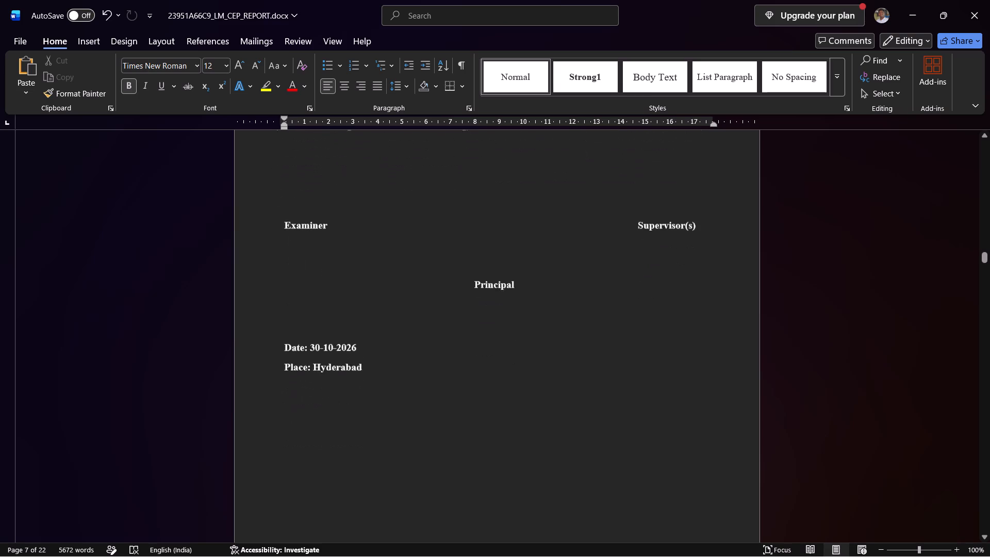
scroll(344, 324, "down", 2)
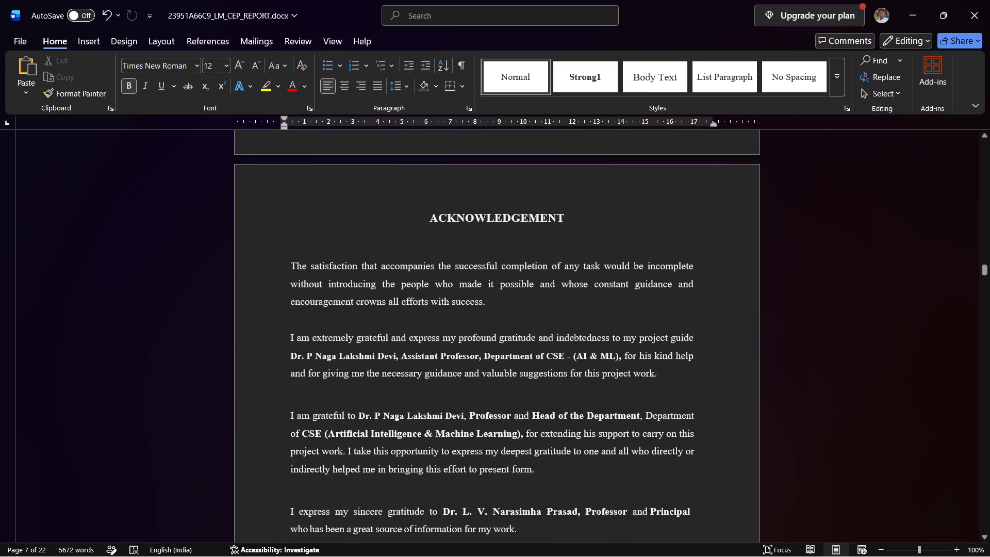
scroll(344, 324, "down", 1)
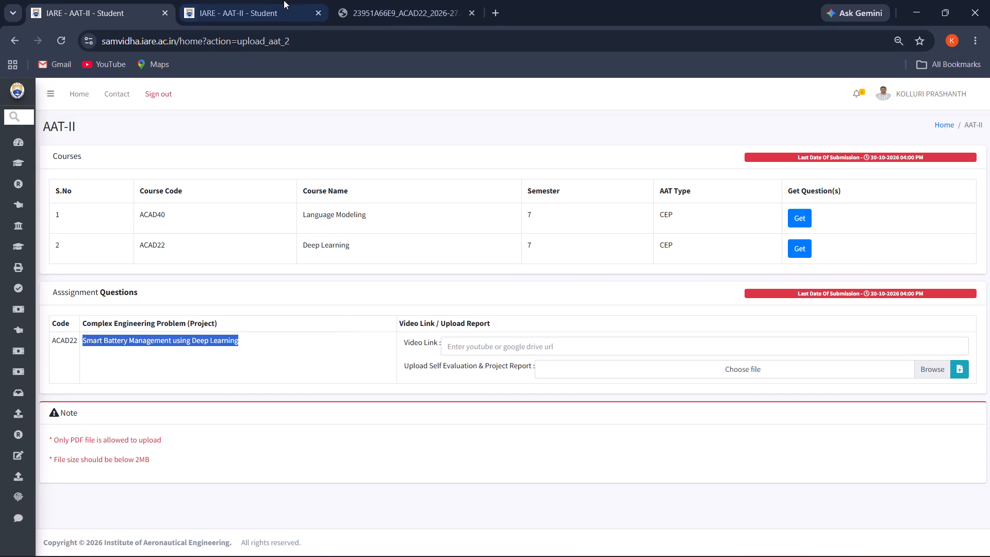
On the other student's AAT-II page in Chrome, get the Language Modeling question and view the uploaded ACAD40 project report.
left_click(399, 0)
left_click(263, 0)
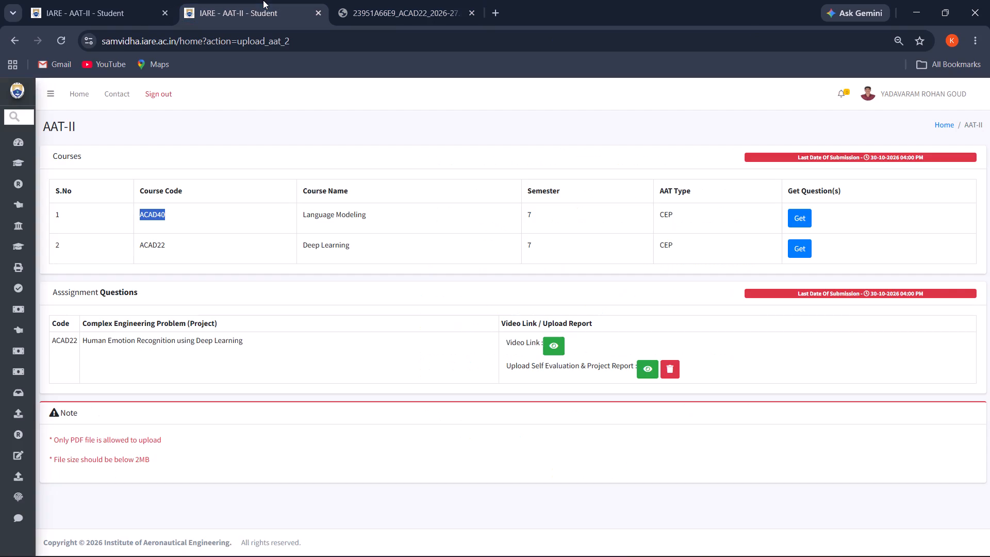
left_click(802, 223)
left_click(491, 378)
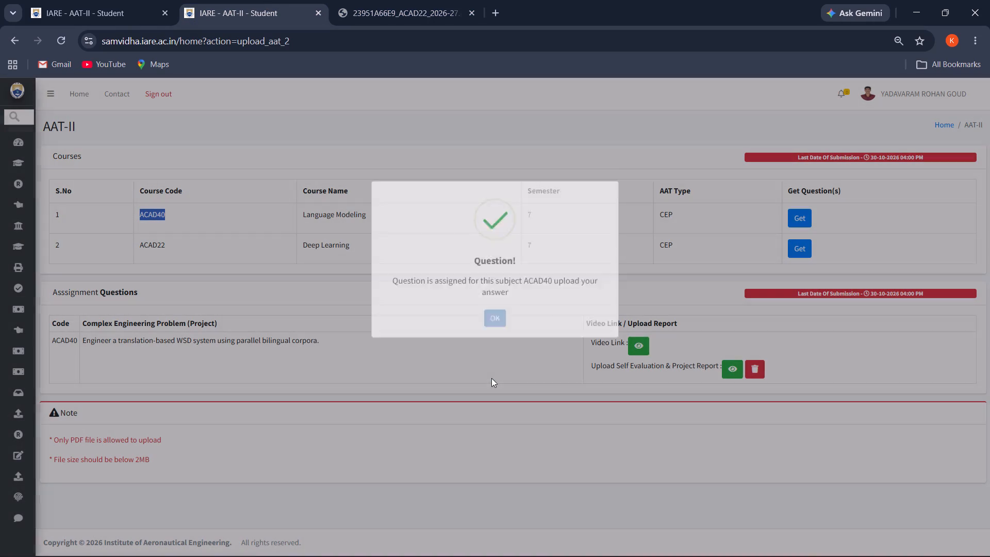
left_click(732, 368)
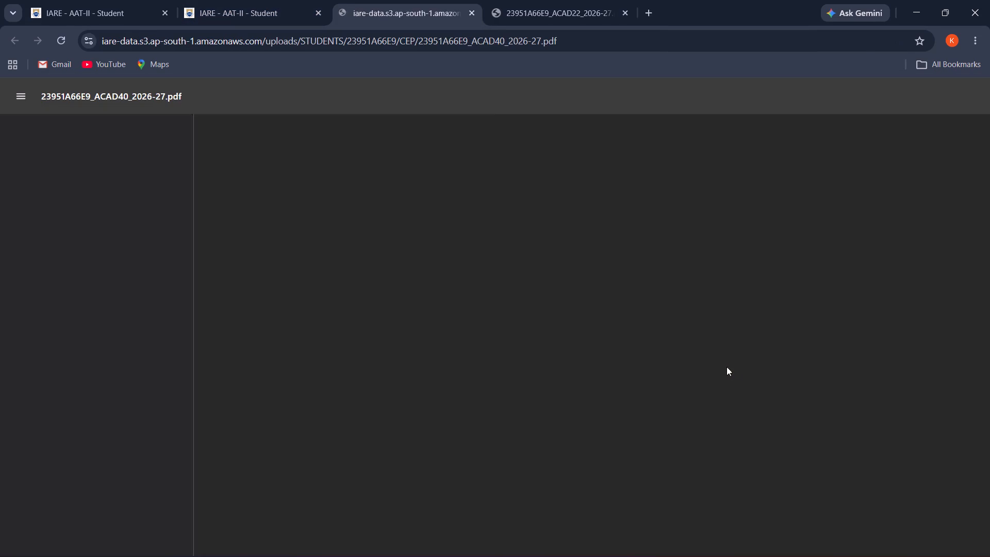
scroll(310, 333, "down", 2)
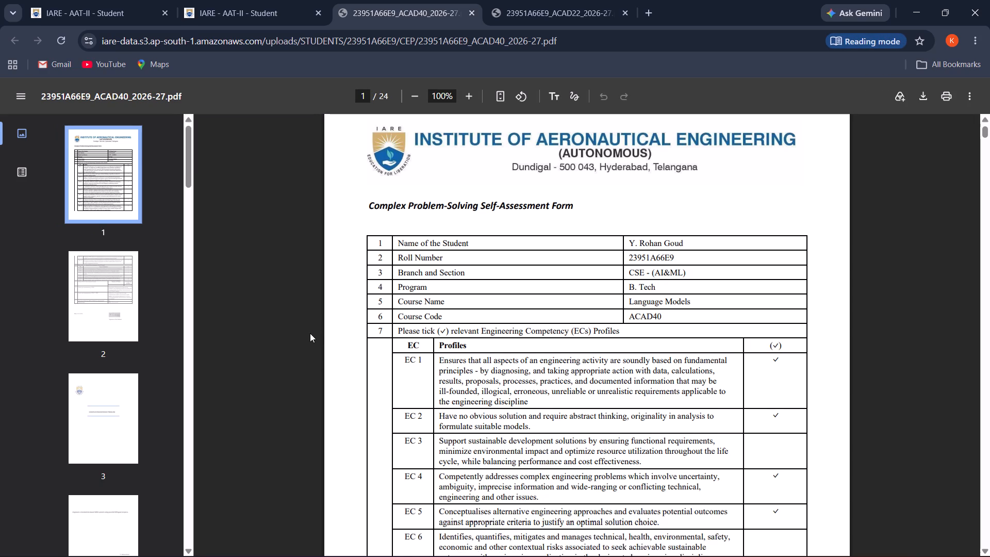
Examine the front pages of the other student's ACAD40 report, from the self-assessment form through the title, certificate, approval sheet and acknowledgement.
scroll(310, 333, "down", 6)
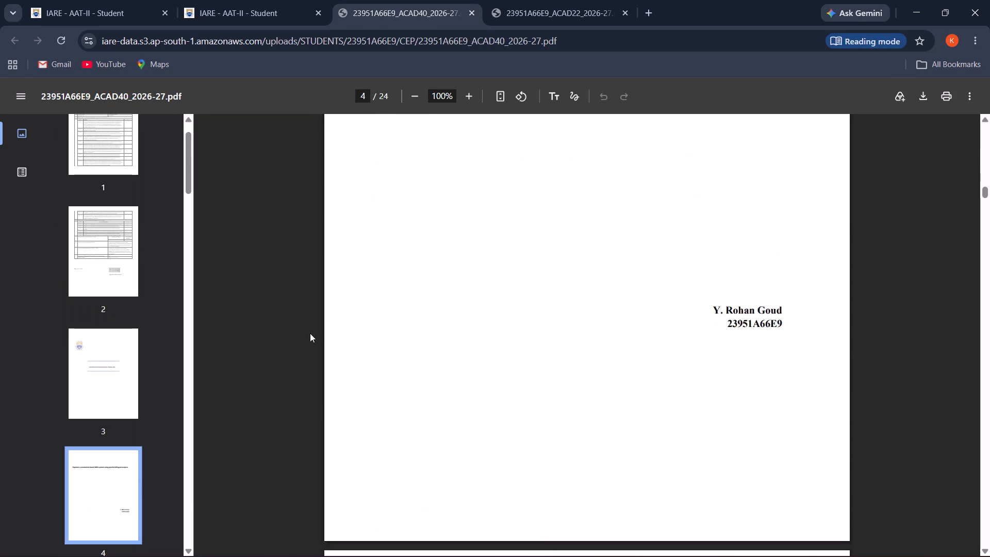
scroll(310, 333, "down", 3)
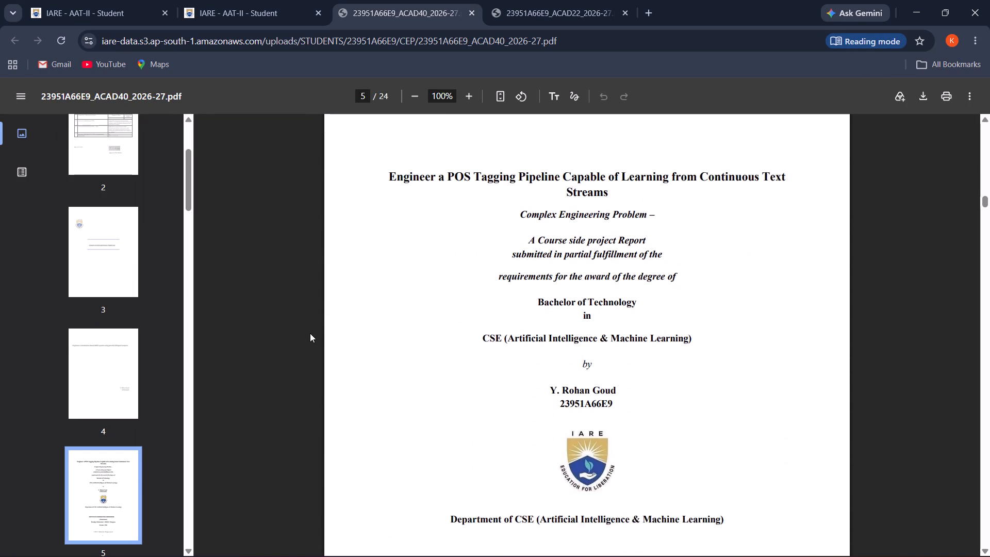
scroll(310, 333, "down", 5)
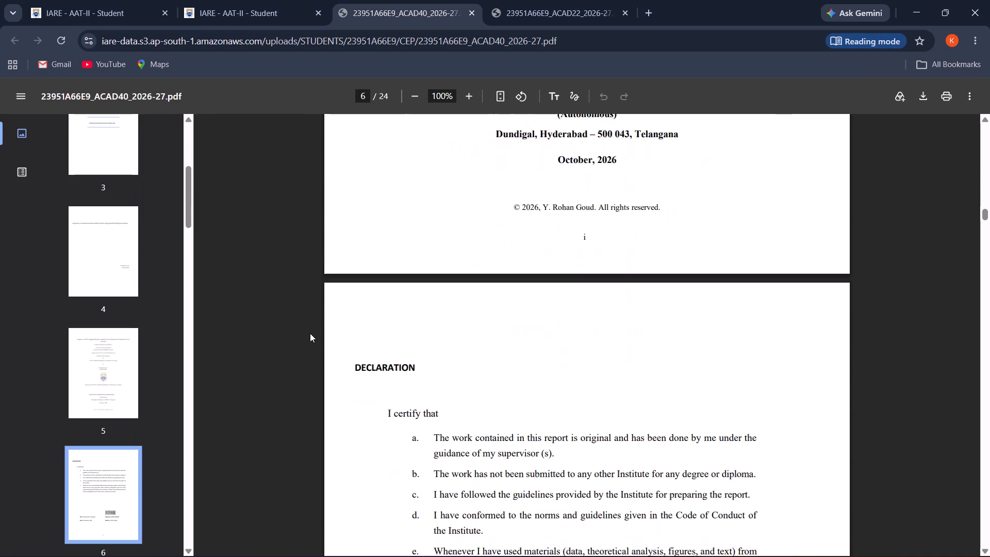
scroll(310, 333, "down", 10)
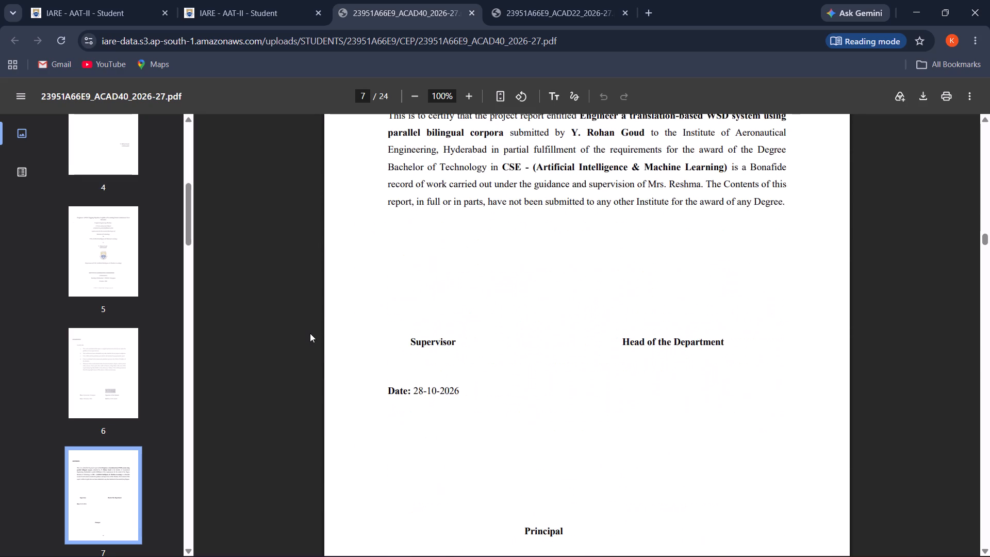
scroll(310, 333, "down", 5)
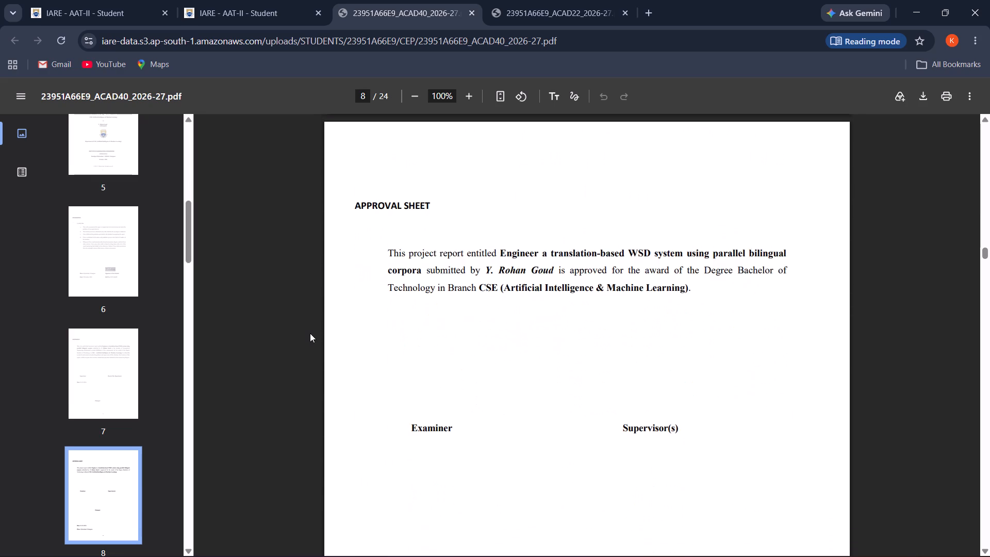
scroll(310, 333, "down", 3)
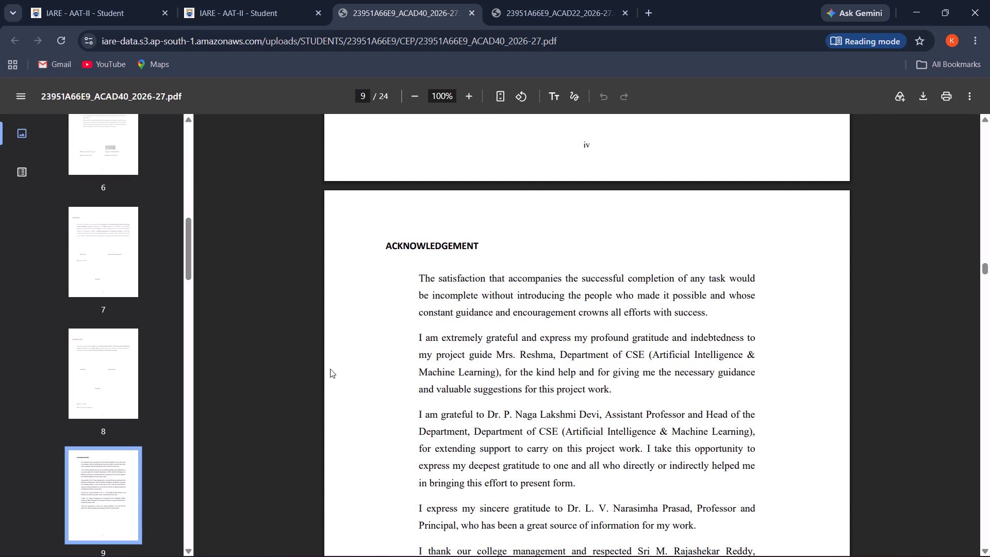
Replace the project guide's name in the Language Modeling Word report's acknowledgement with the guide's name copied from the ACAD40 report.
left_click_drag(496, 355, 549, 353)
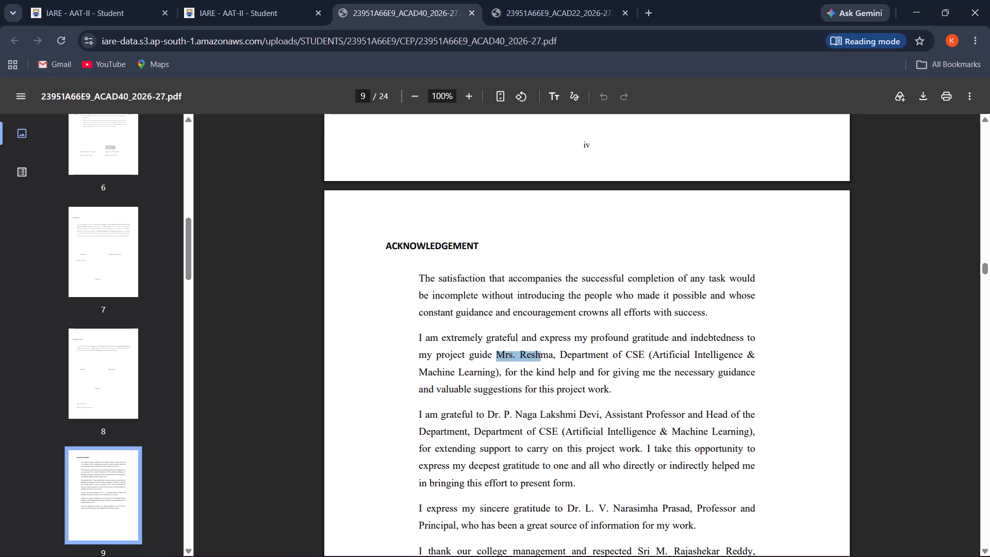
left_click_drag(549, 353, 553, 355)
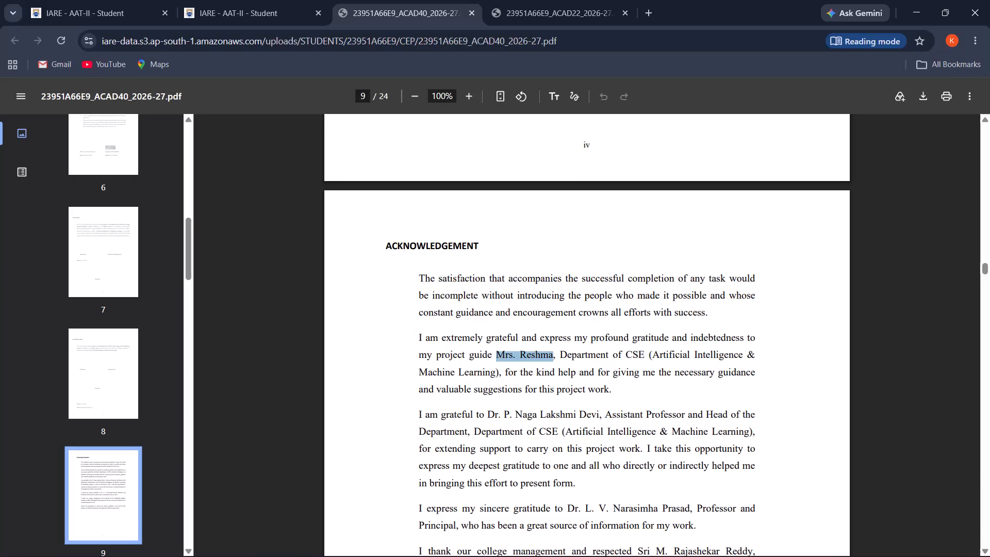
key("ctrl+c")
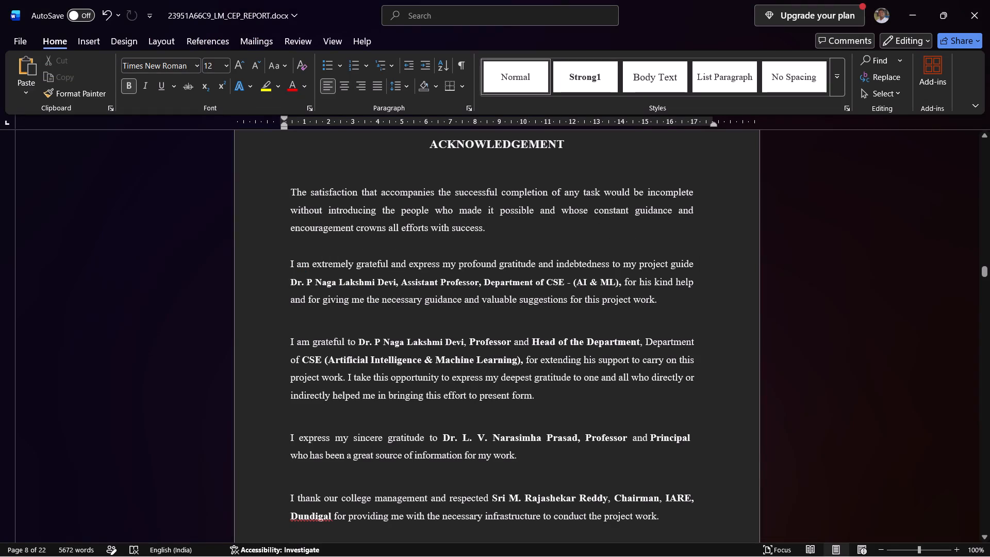
left_click_drag(396, 280, 291, 285)
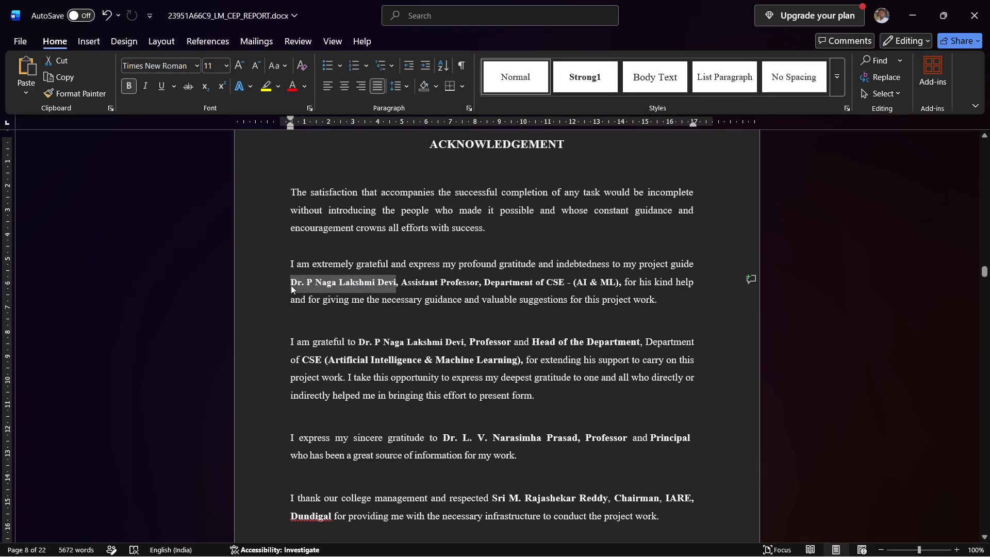
key("ctrl+v")
In the acknowledgement, change the Head of the Department's designation to "Assistant Professor" and save the report.
scroll(364, 357, "down", 1)
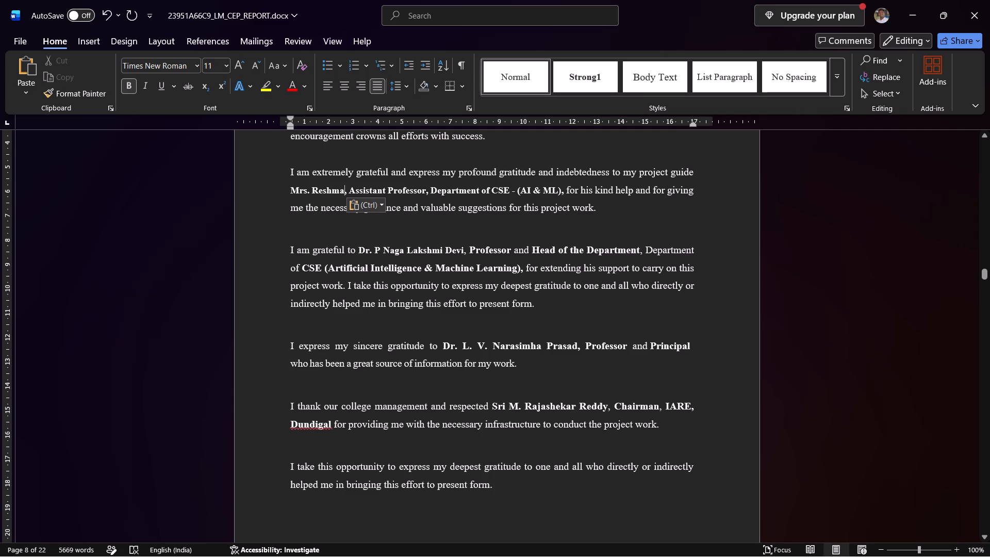
left_click_drag(350, 189, 386, 195)
key("ctrl+c")
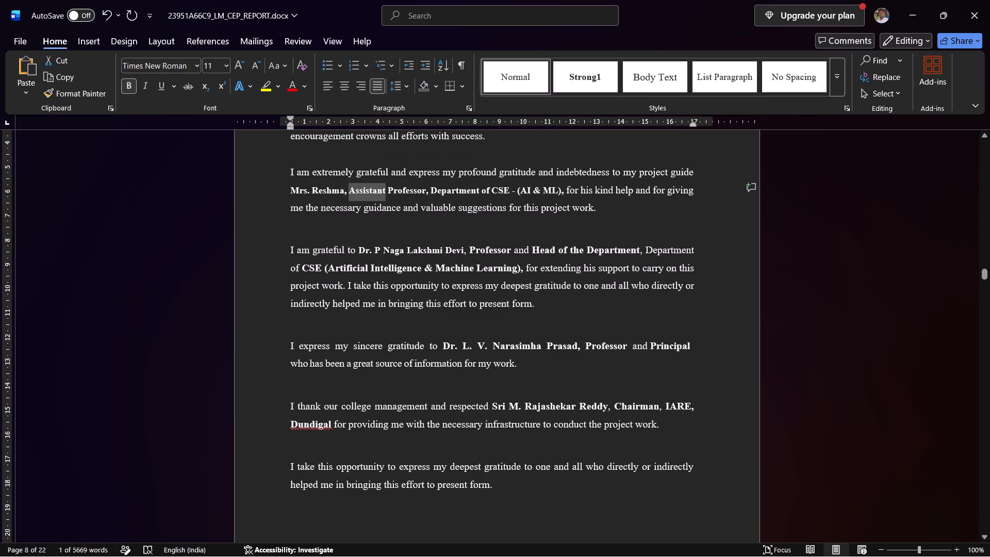
left_click(476, 247)
key("ctrl+v")
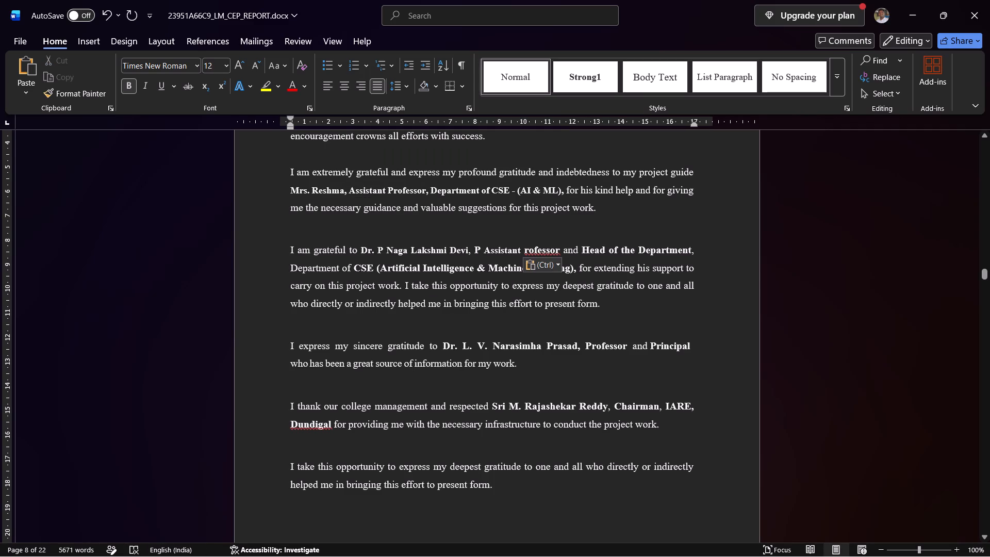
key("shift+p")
key("Left")
key("Left")
key("Left")
key("Left")
key("Left")
key("Left")
key("Left")
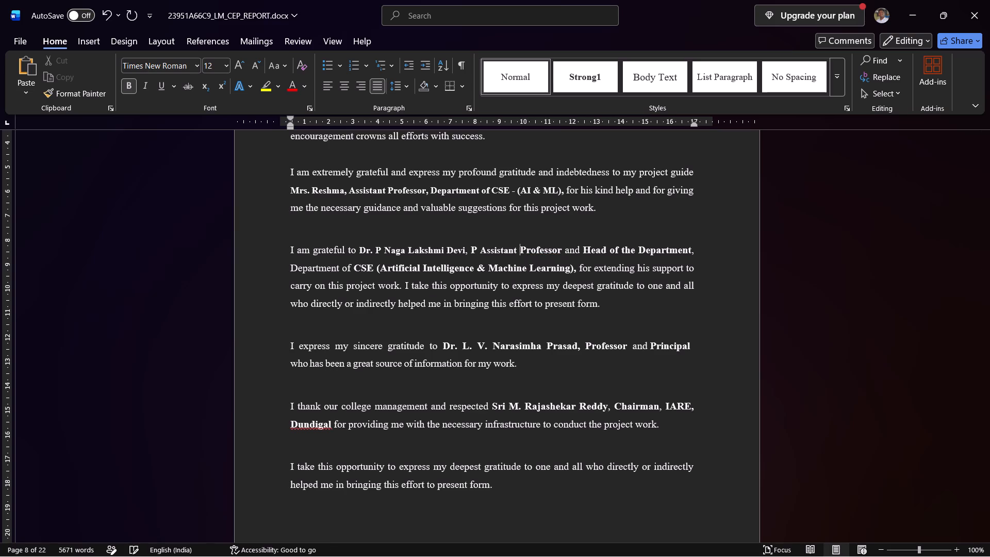
key("Left")
key("Left")
key("Left")
key("Left")
key("Left")
key("BackSpace")
key("BackSpace")
scroll(476, 247, "down", 1)
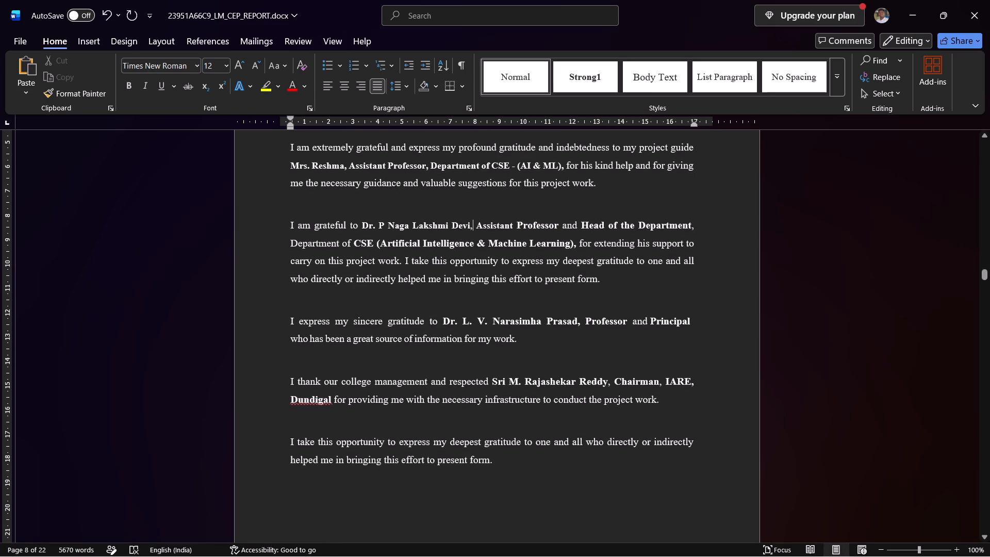
key("ctrl+s")
Delete all content from the ABSTRACT heading to the end of the Language Modeling report and save.
scroll(523, 367, "down", 1)
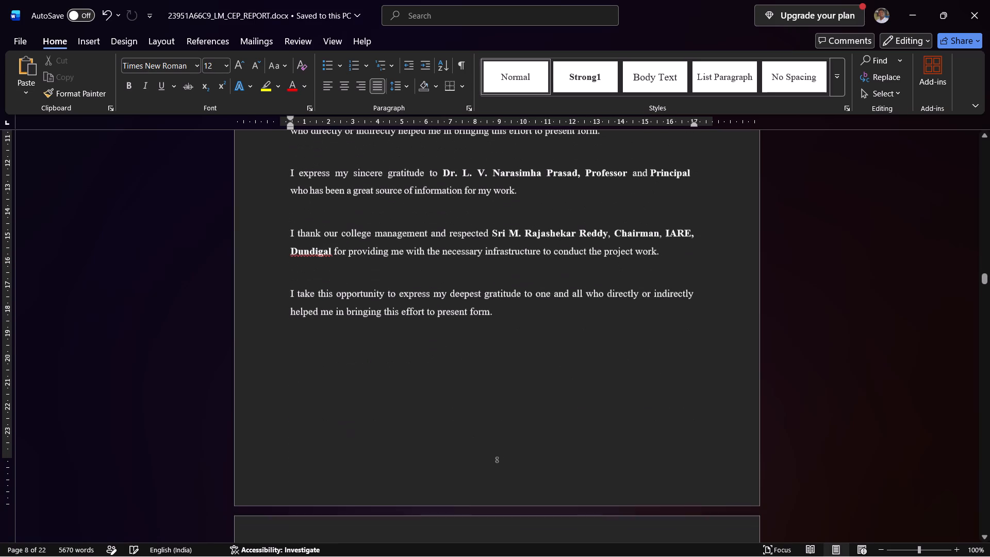
scroll(523, 367, "down", 2)
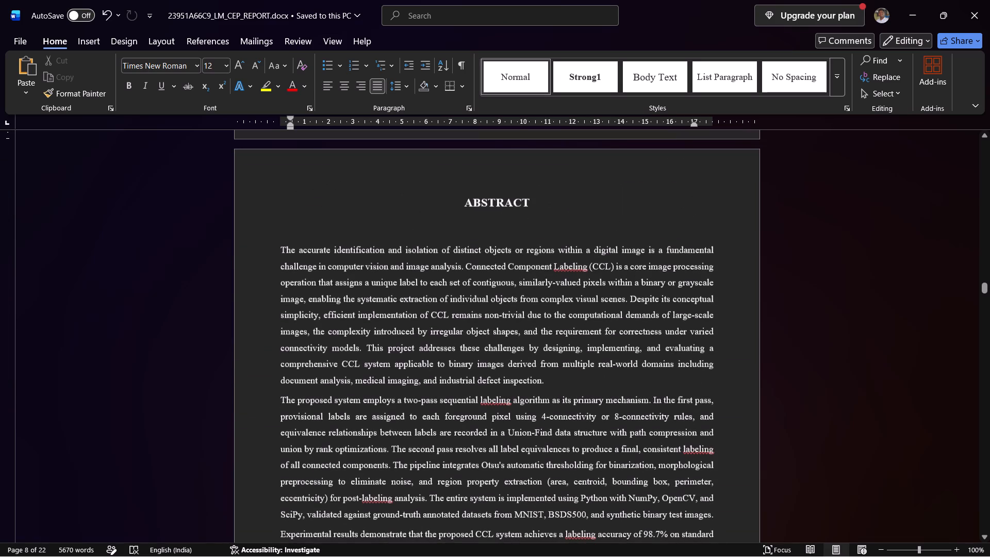
key("ctrl+s")
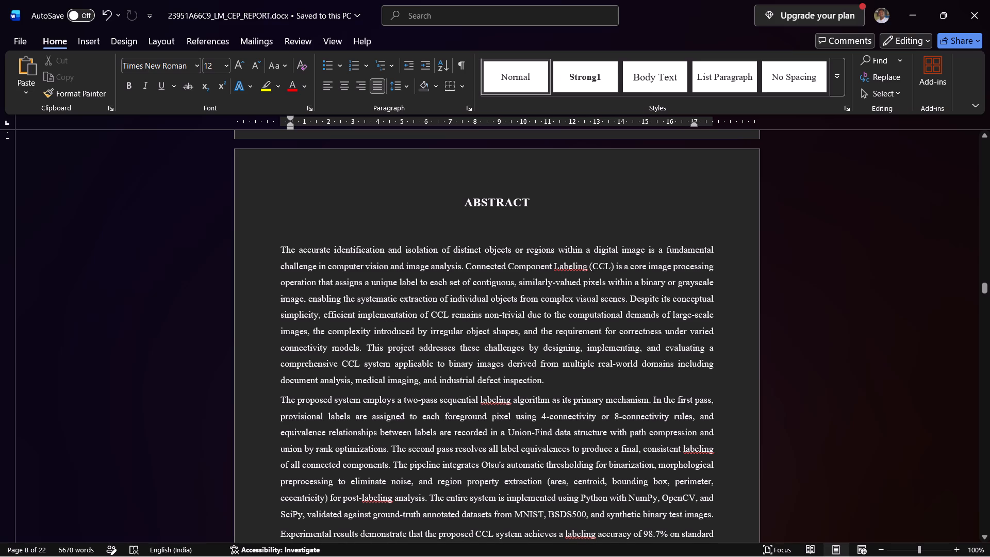
left_click_drag(464, 208, 470, 227)
left_click_drag(470, 227, 777, 556)
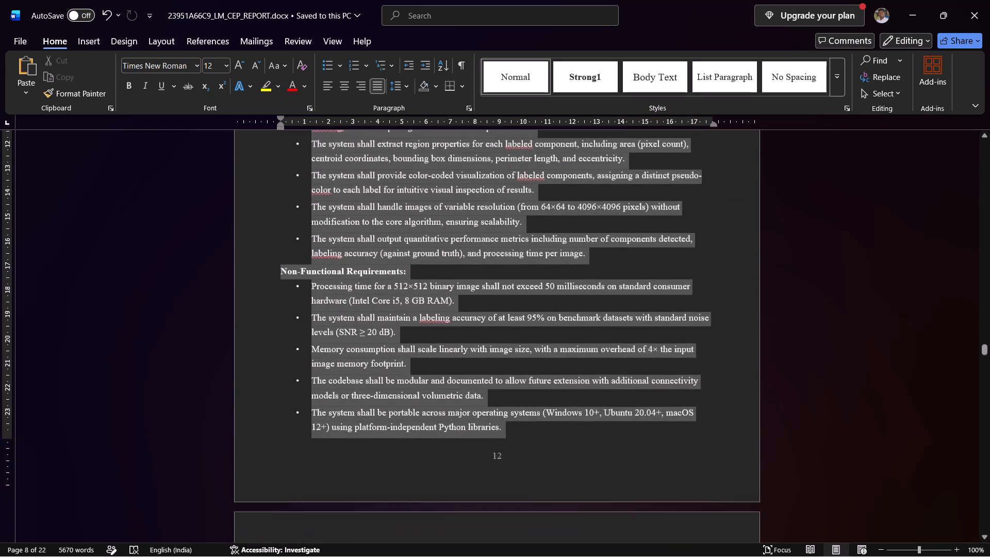
left_click_drag(777, 556, 781, 556)
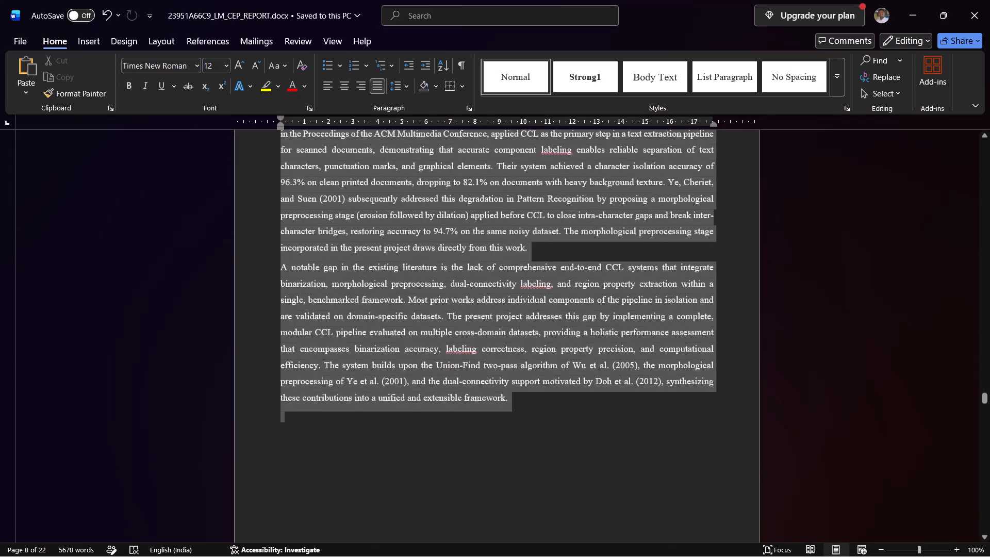
left_click_drag(781, 556, 791, 556)
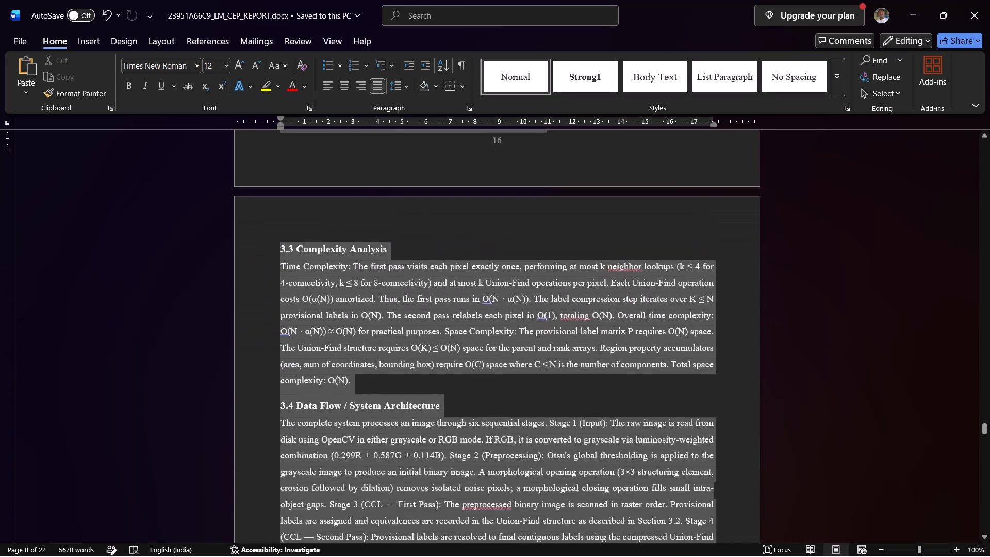
left_click_drag(791, 556, 791, 556)
key("BackSpace")
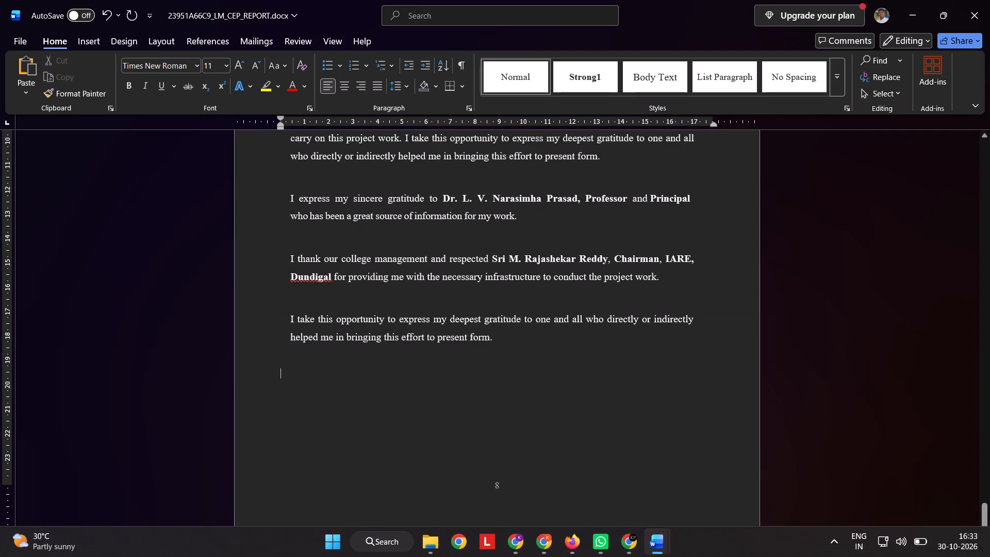
scroll(757, 478, "up", 2)
scroll(757, 478, "down", 1)
key("ctrl+s")
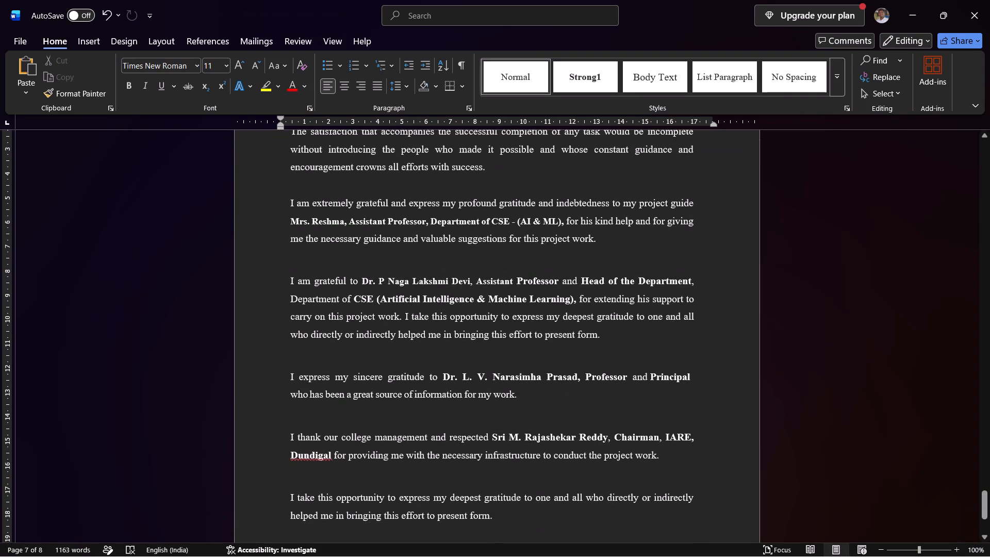
Check the acknowledgement and approval sheet of the Language Modeling report, save it and close the document.
scroll(757, 478, "down", 1)
scroll(757, 478, "up", 2)
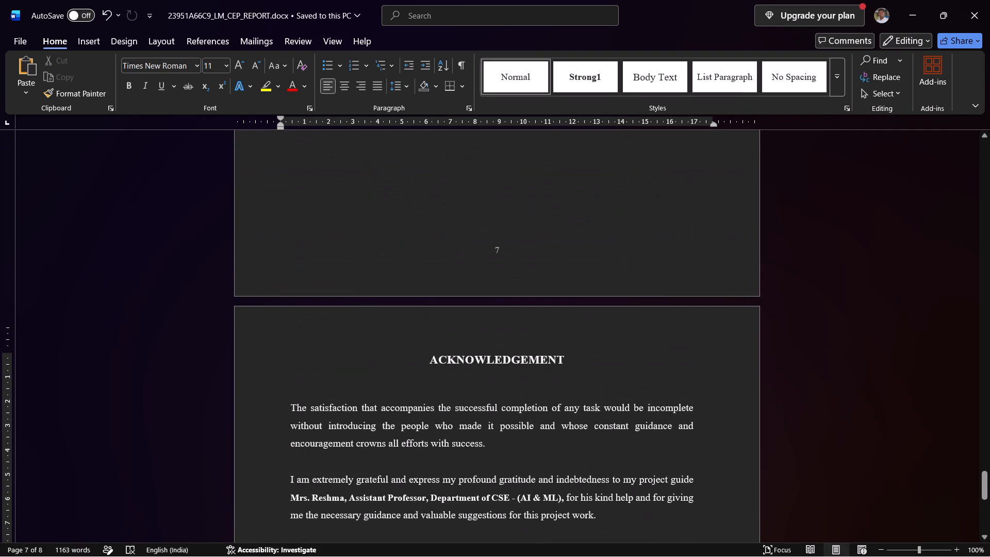
scroll(654, 289, "up", 2)
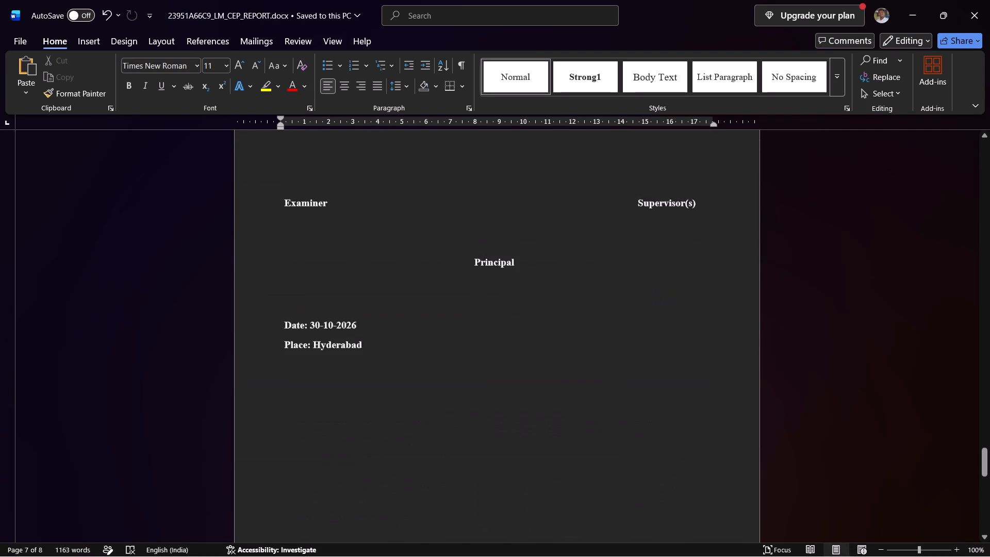
scroll(654, 289, "up", 2)
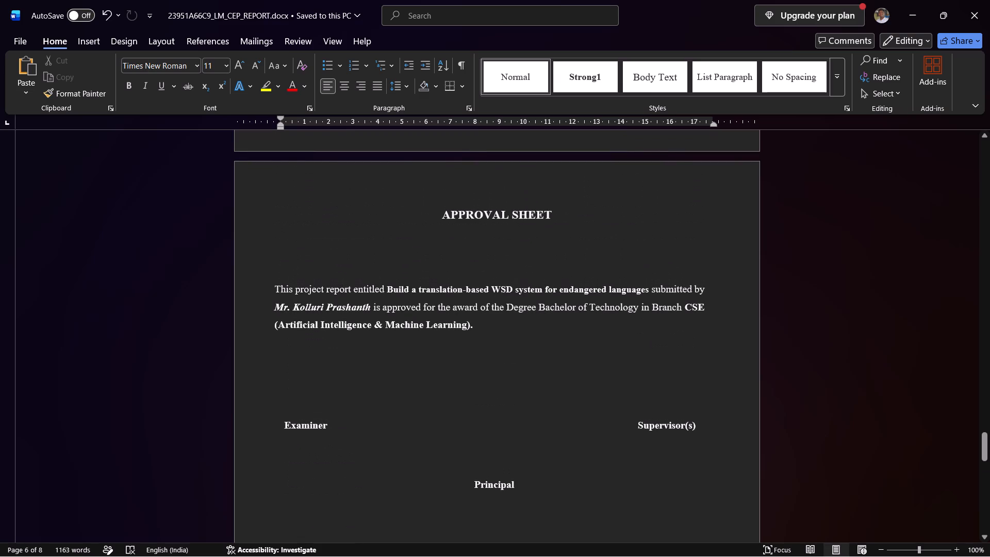
key("ctrl+s")
left_click(989, 0)
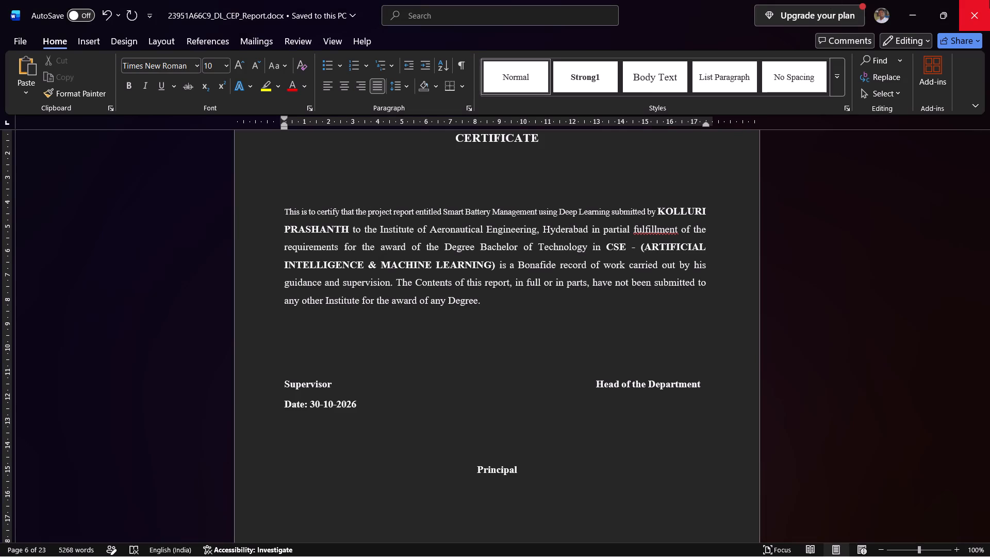
Review the Deep Learning report's approval sheet and acknowledgement, and look over the whole document as a multi-page overview.
scroll(476, 389, "down", 4)
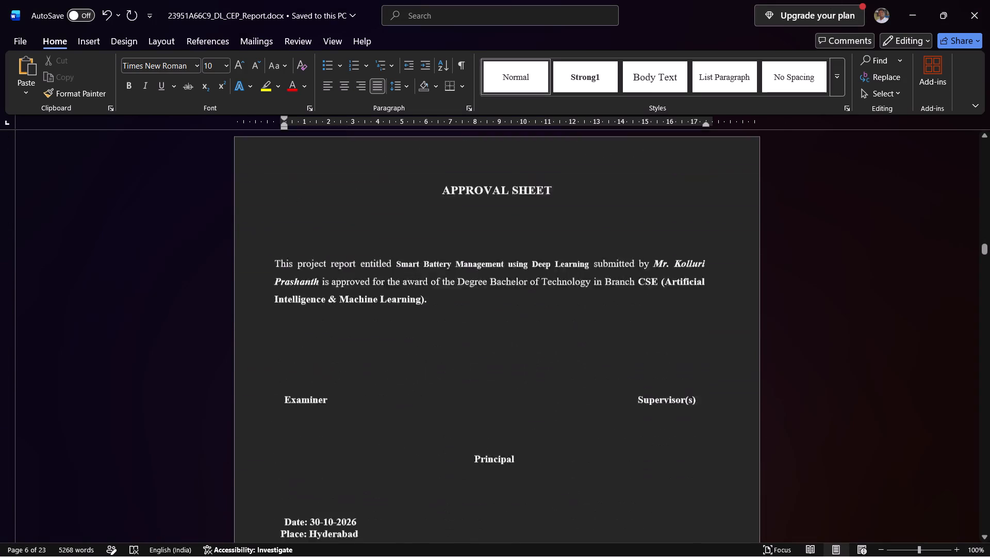
scroll(476, 389, "down", 1)
scroll(476, 389, "up", 1)
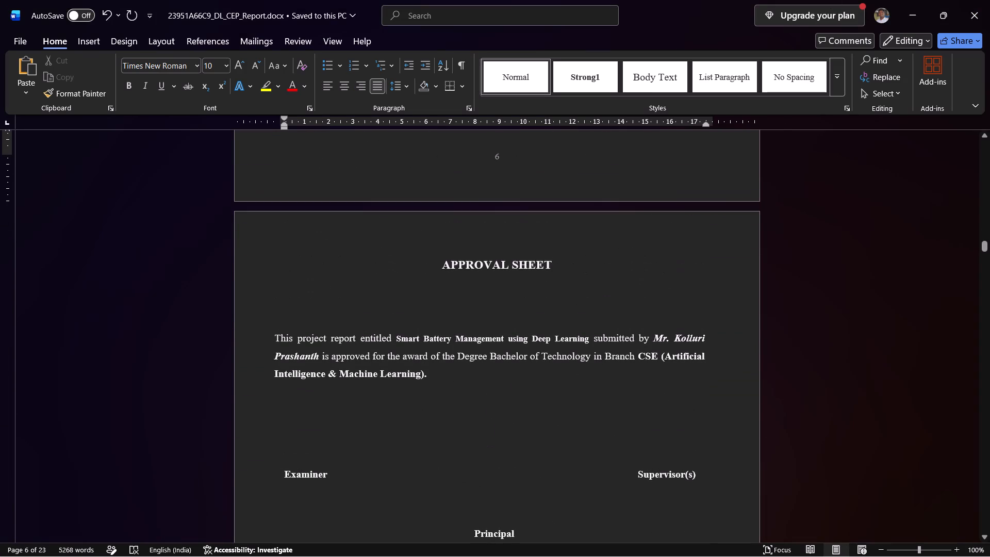
scroll(476, 389, "down", 5)
scroll(476, 389, "up", 1)
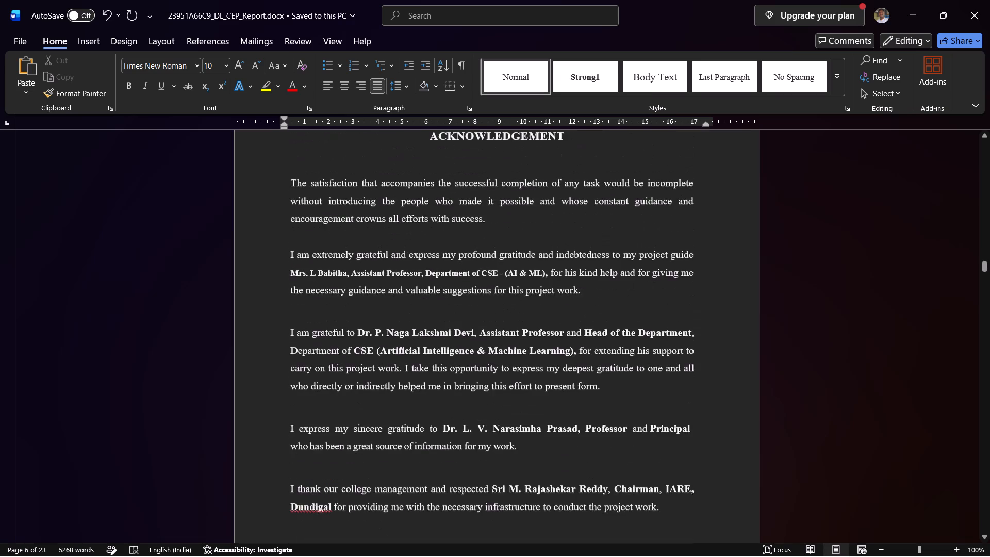
scroll(476, 389, "down", 3, "ctrl")
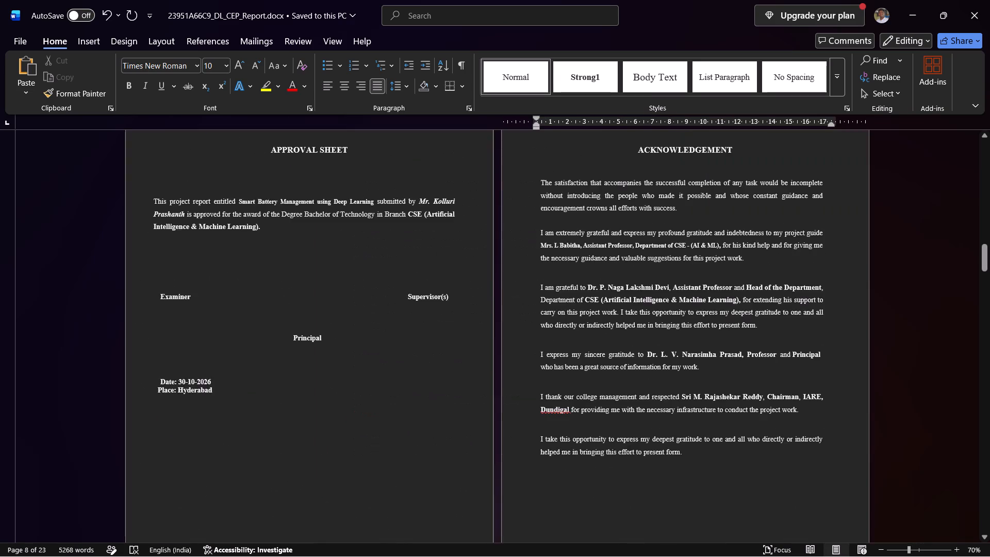
scroll(476, 389, "down", 6, "ctrl")
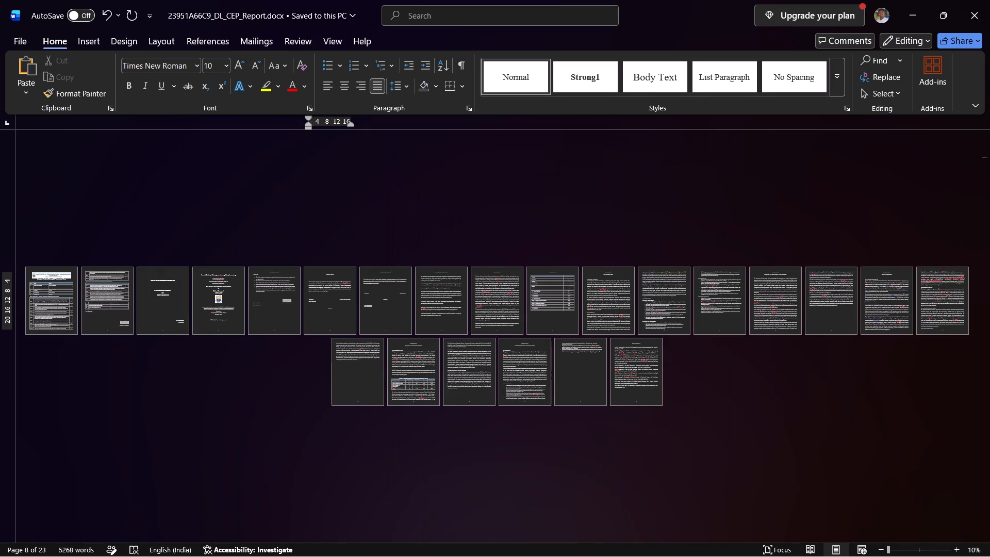
scroll(476, 389, "up", 1, "ctrl")
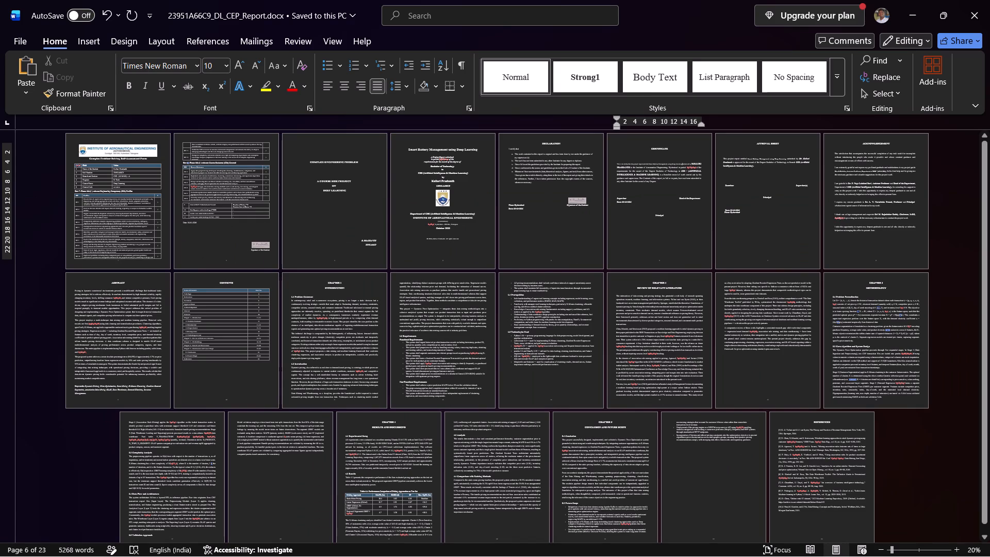
Delete all content from the ABSTRACT heading through the references in the Deep Learning report, save it and close the document.
left_click_drag(111, 282, 799, 492)
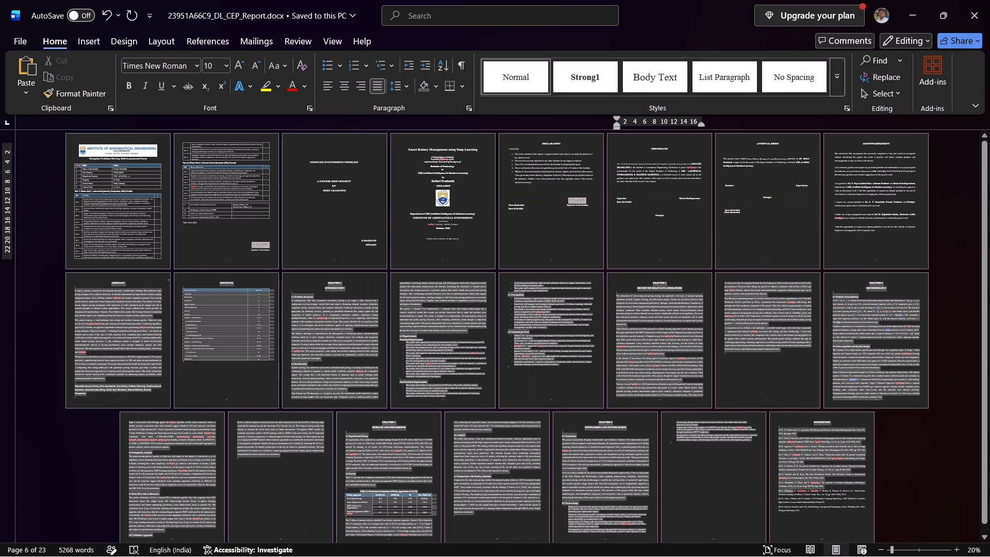
left_click_drag(799, 492, 813, 517)
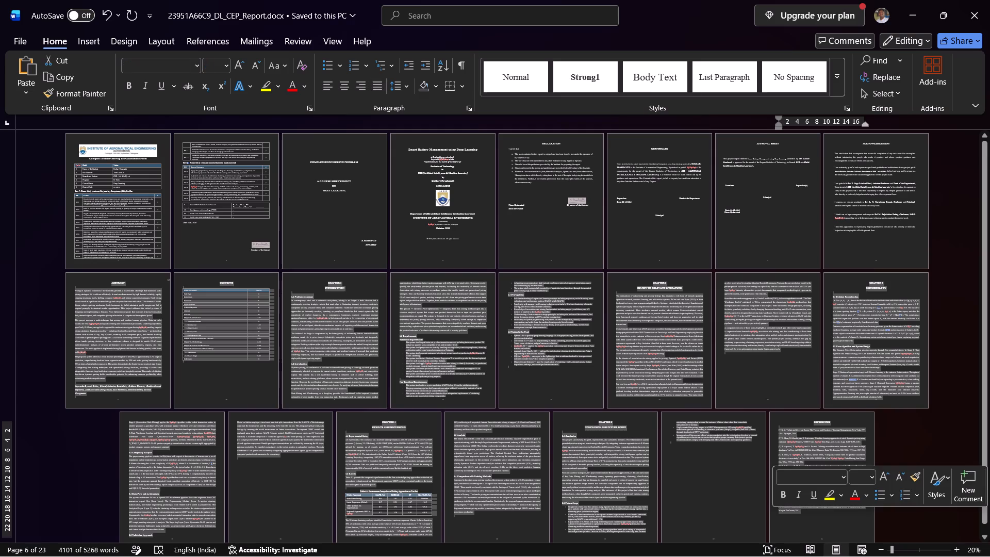
key("BackSpace")
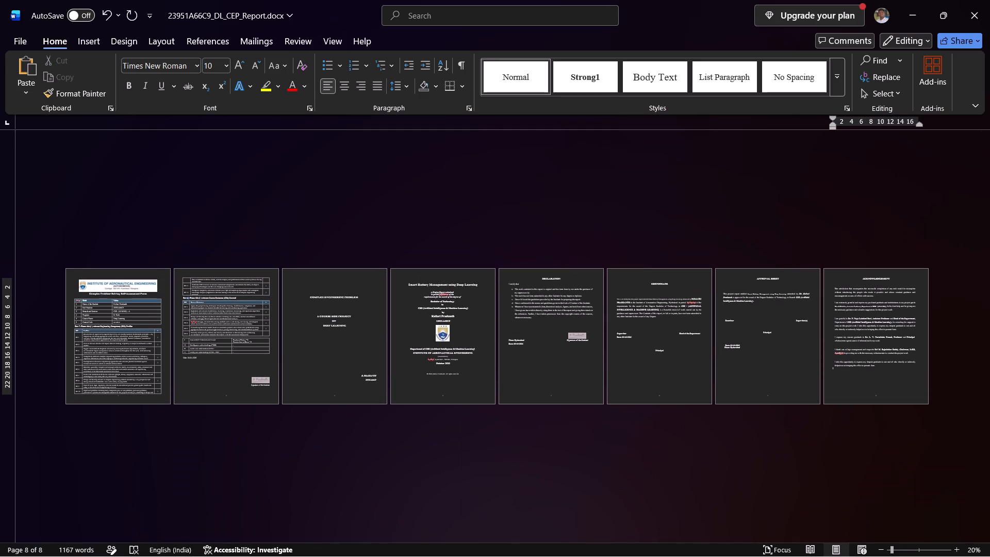
scroll(813, 517, "up", 3, "ctrl")
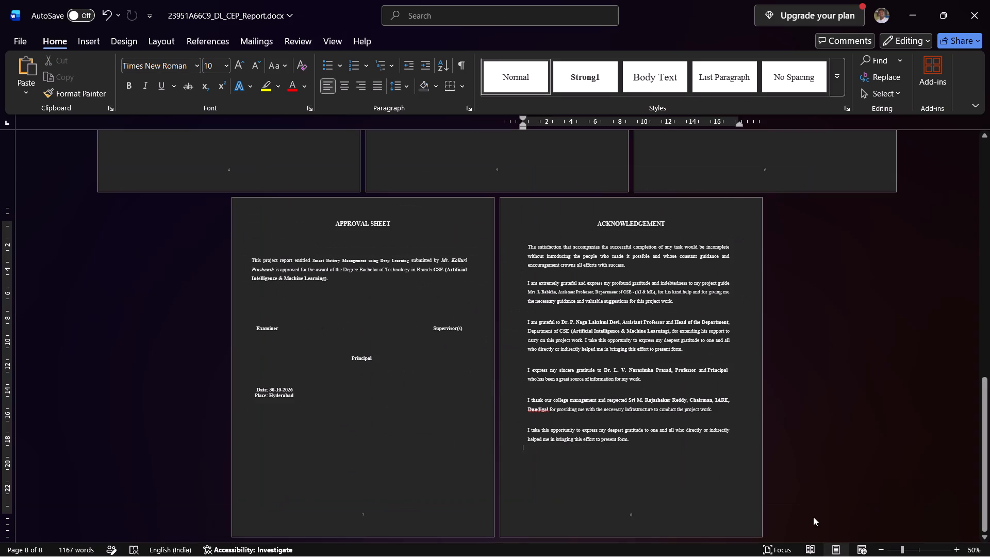
scroll(813, 517, "up", 4, "ctrl")
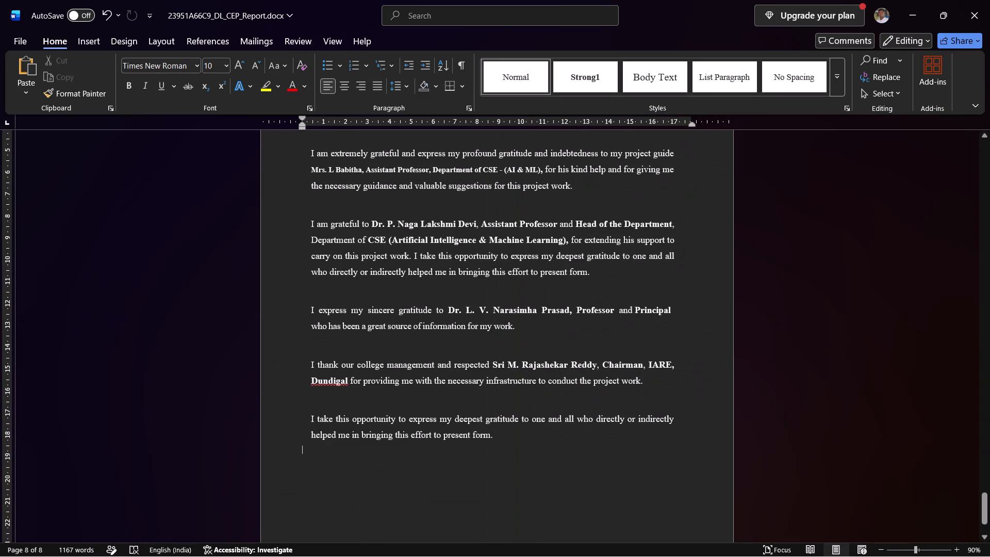
key("ctrl+s")
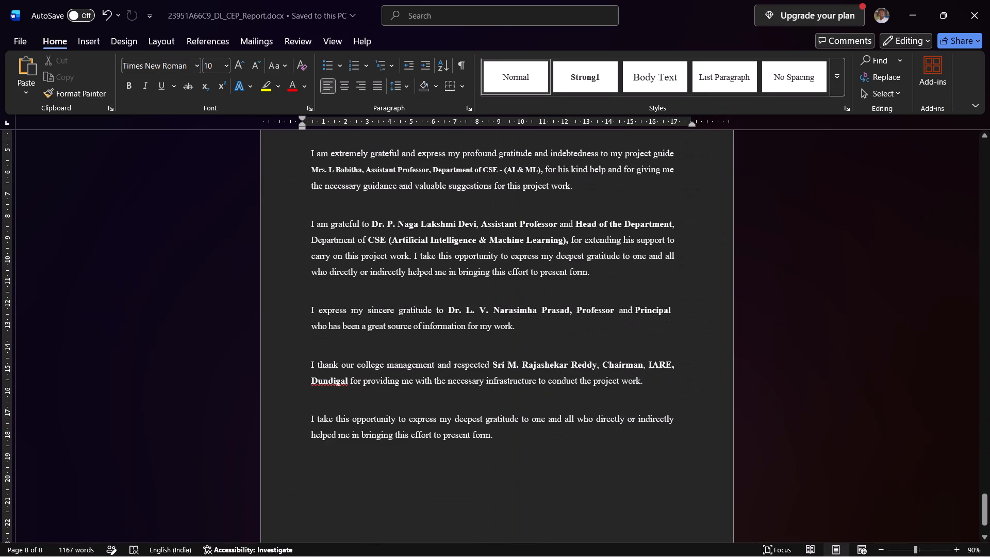
key("ctrl+s")
left_click(989, 0)
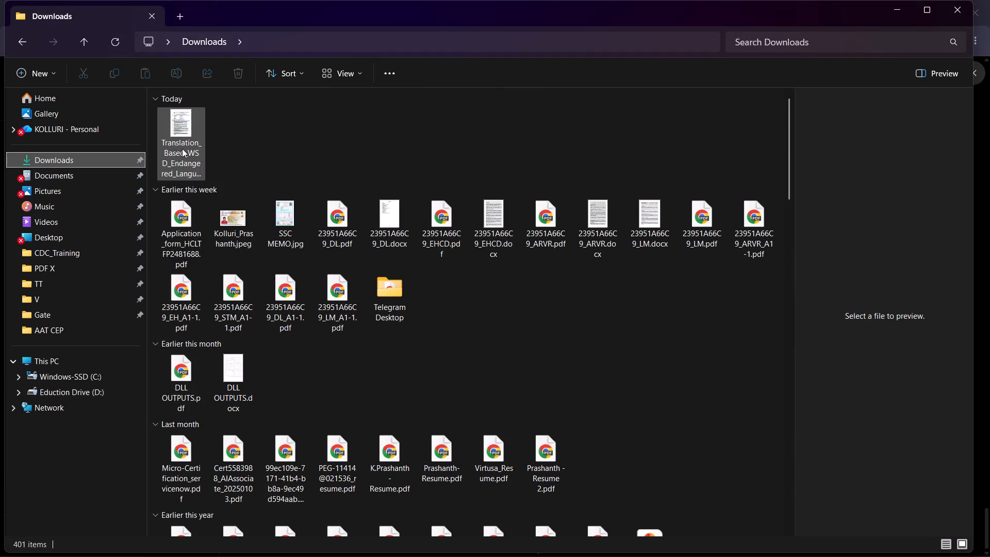
double_click(172, 145)
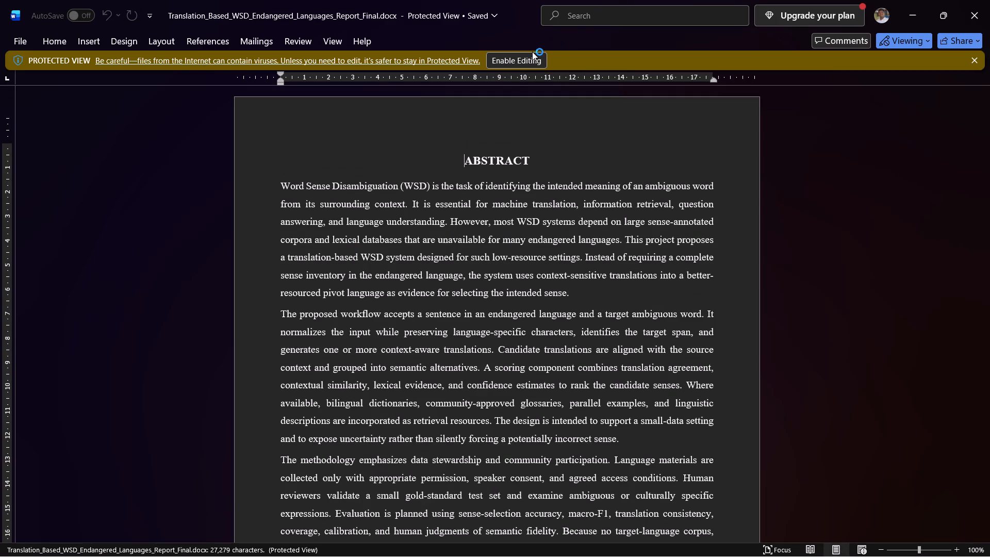
left_click(530, 56)
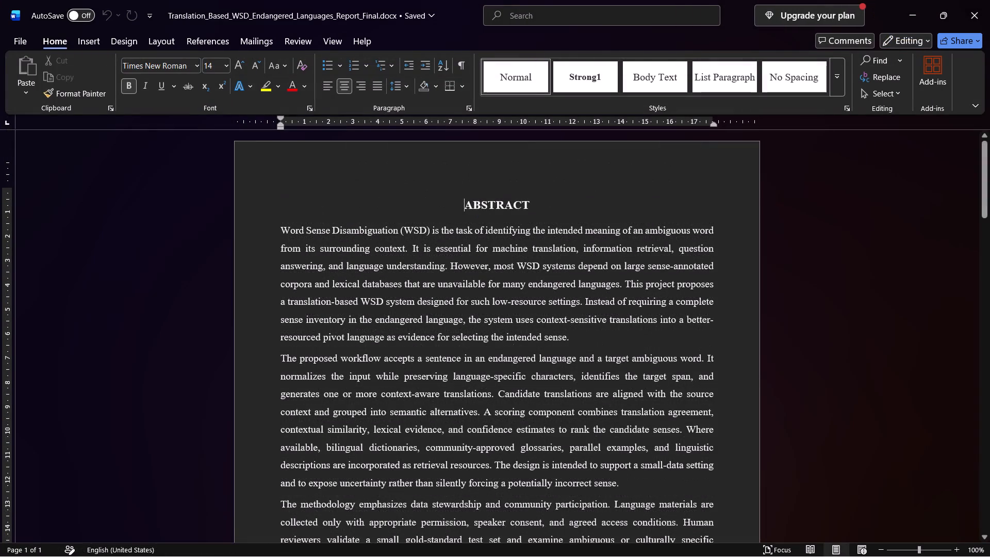
Increase the left indent of the "Name of Contents" header cell in the CONTENTS table to about 2.6 cm.
scroll(473, 259, "down", 1, "ctrl")
scroll(473, 259, "down", 2)
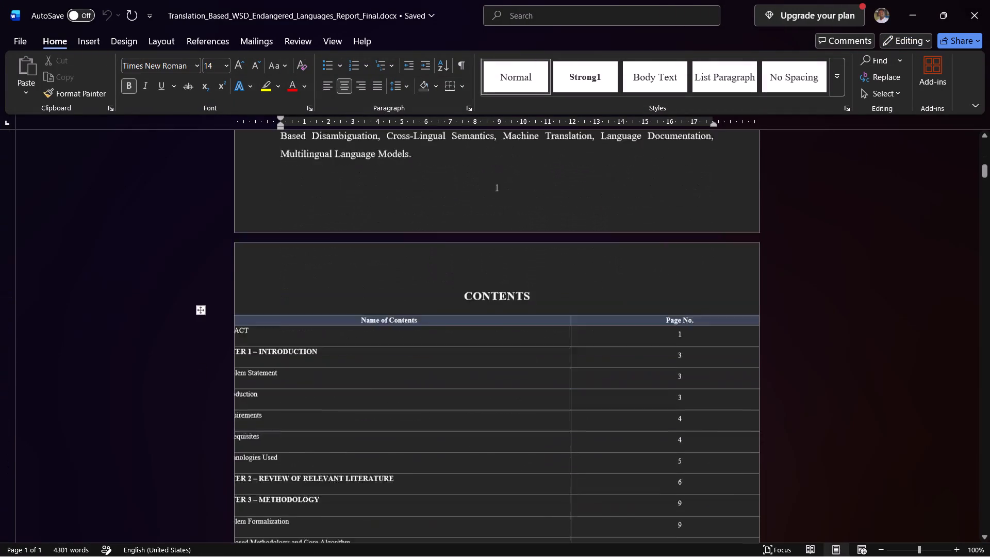
scroll(473, 259, "down", 2)
scroll(473, 259, "down", 1, "ctrl")
scroll(473, 259, "up", 1)
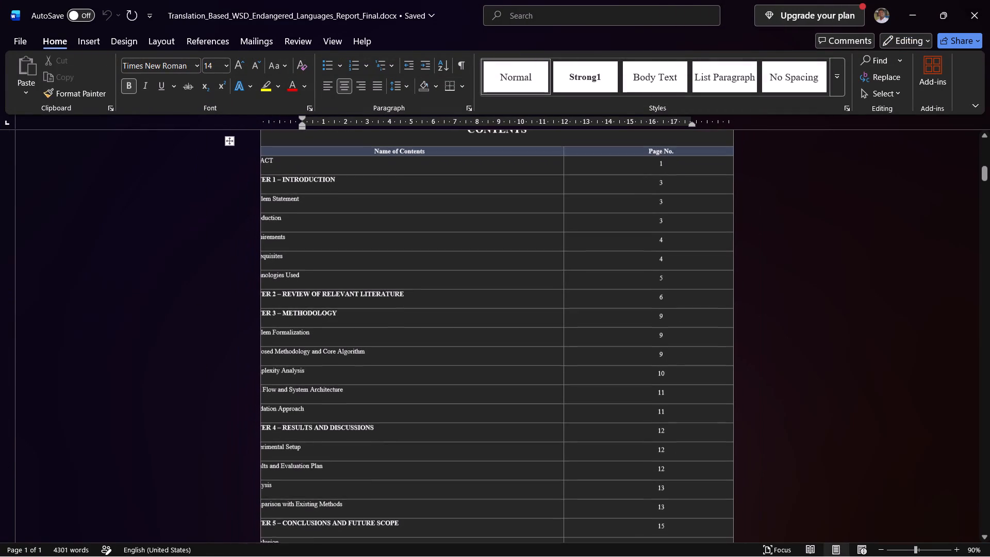
left_click(344, 156)
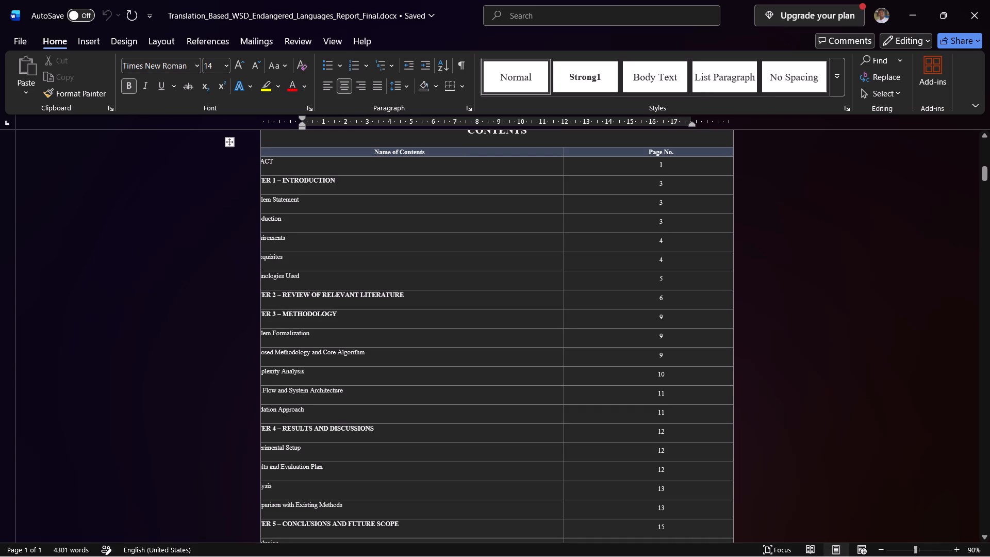
left_click_drag(237, 129, 270, 128)
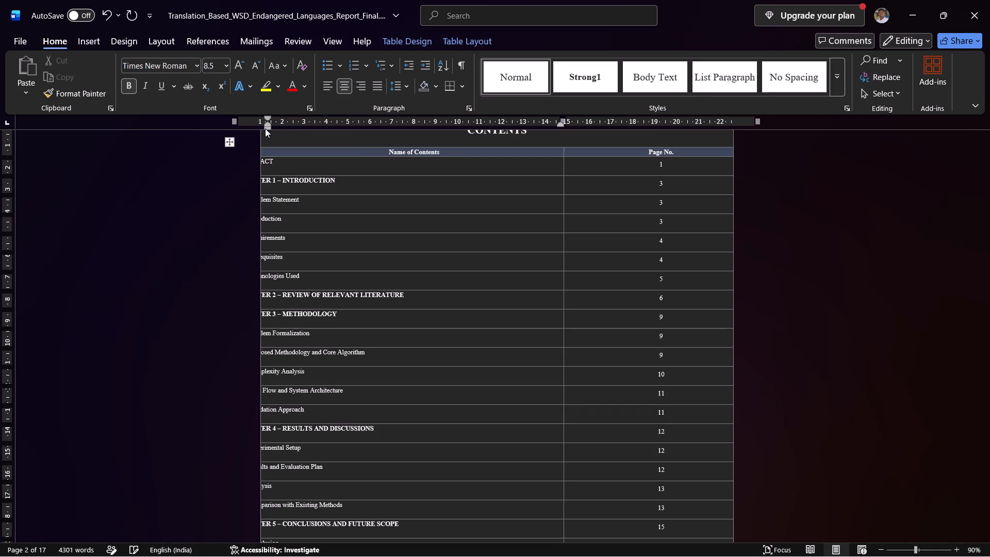
left_click_drag(265, 128, 293, 136)
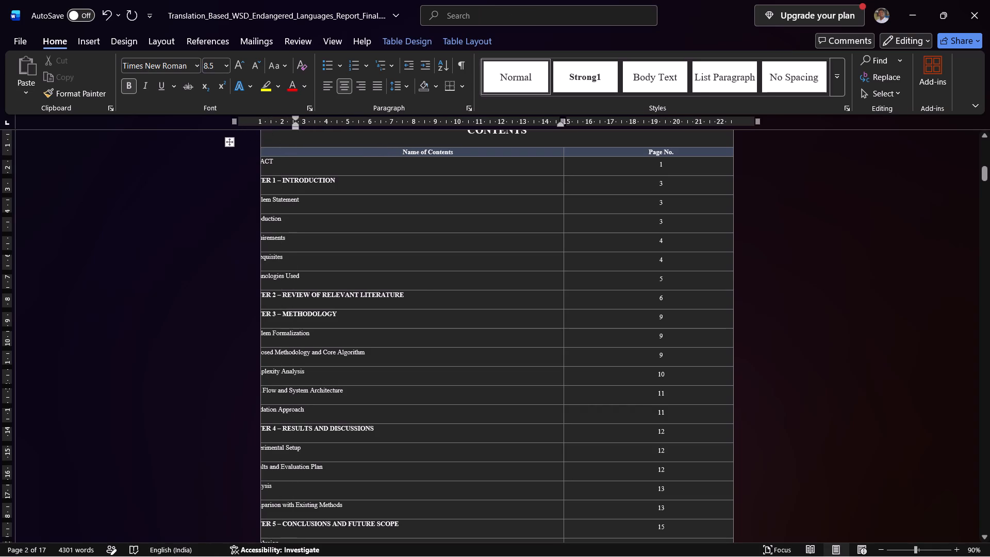
Move the whole CONTENTS table rightwards until its left edge sits about 1.4 cm inside the page's left edge.
left_click(292, 160)
left_click_drag(225, 144, 238, 144)
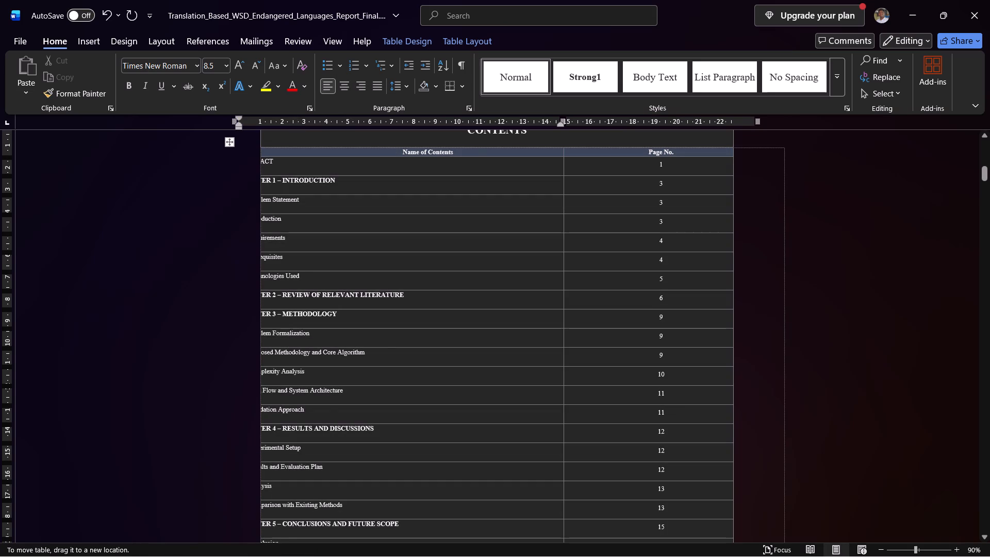
left_click_drag(238, 144, 262, 145)
scroll(272, 244, "up", 1)
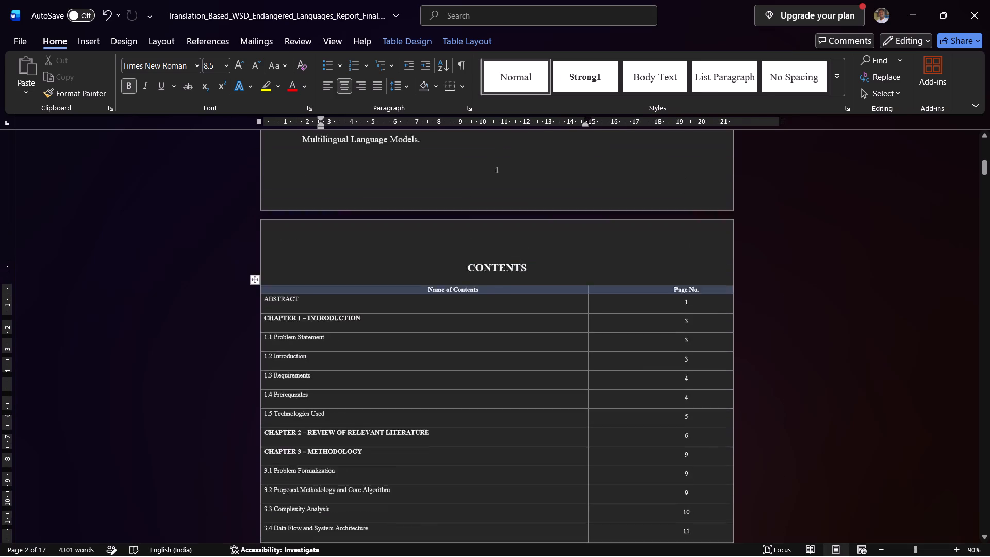
left_click(254, 293)
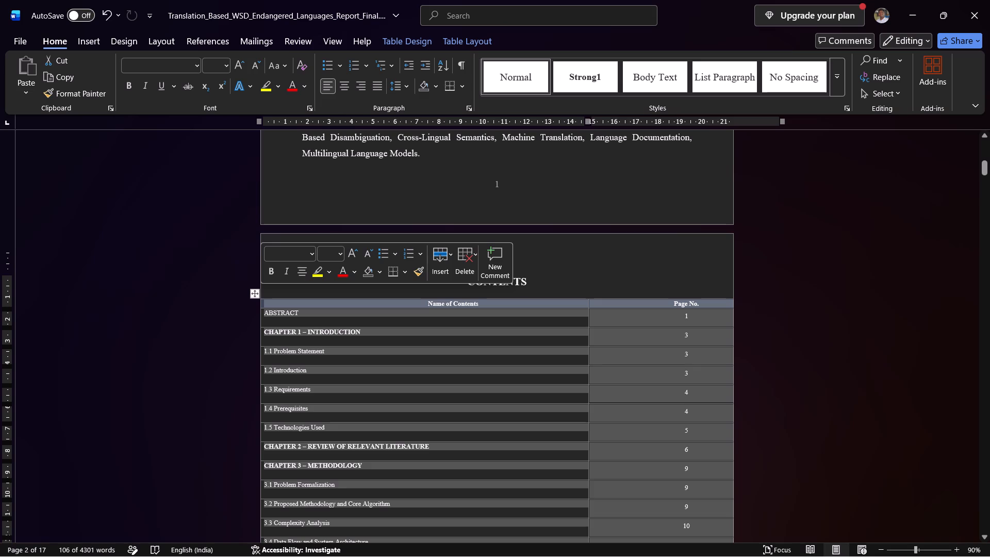
left_click_drag(256, 292, 285, 294)
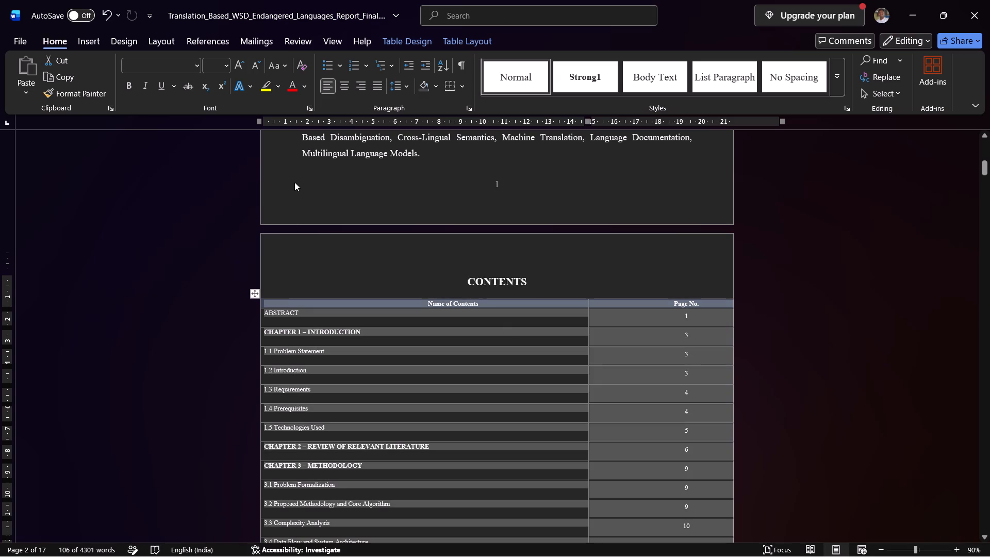
left_click_drag(261, 122, 291, 122)
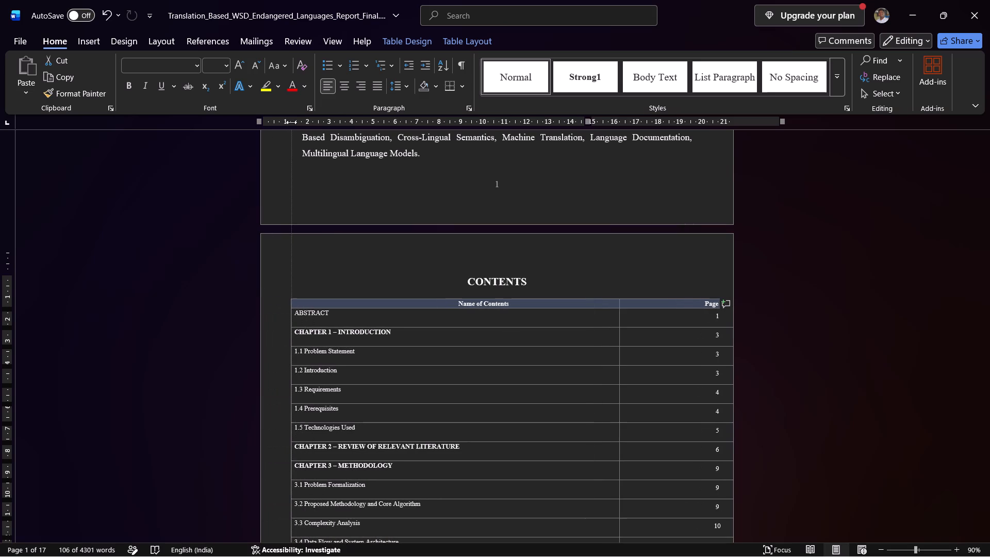
left_click_drag(291, 122, 293, 126)
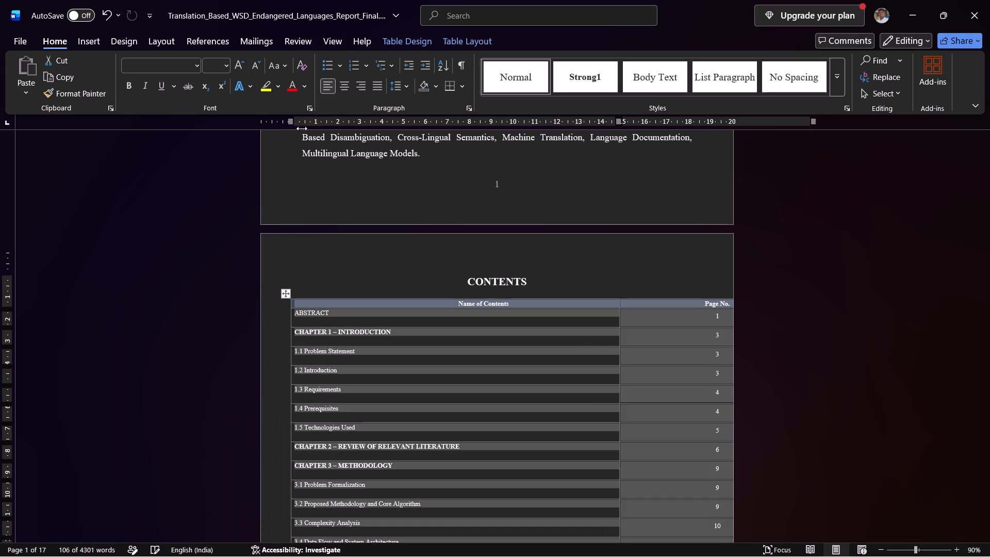
Narrow the Page No. column so the CONTENTS table ends inside the page at about 19 cm wide, and save the document.
left_click_drag(811, 121, 784, 123)
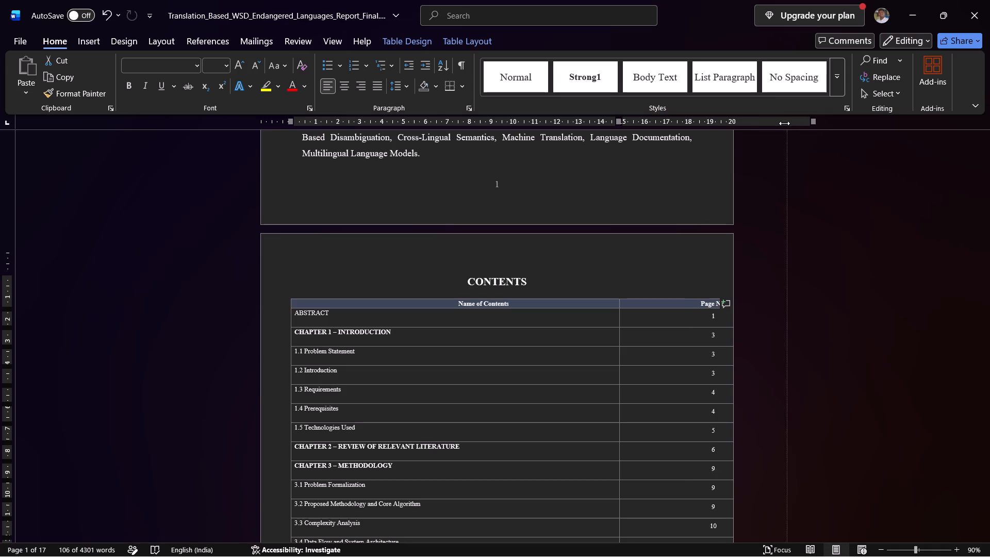
left_click_drag(784, 123, 715, 123)
scroll(559, 290, "down", 2)
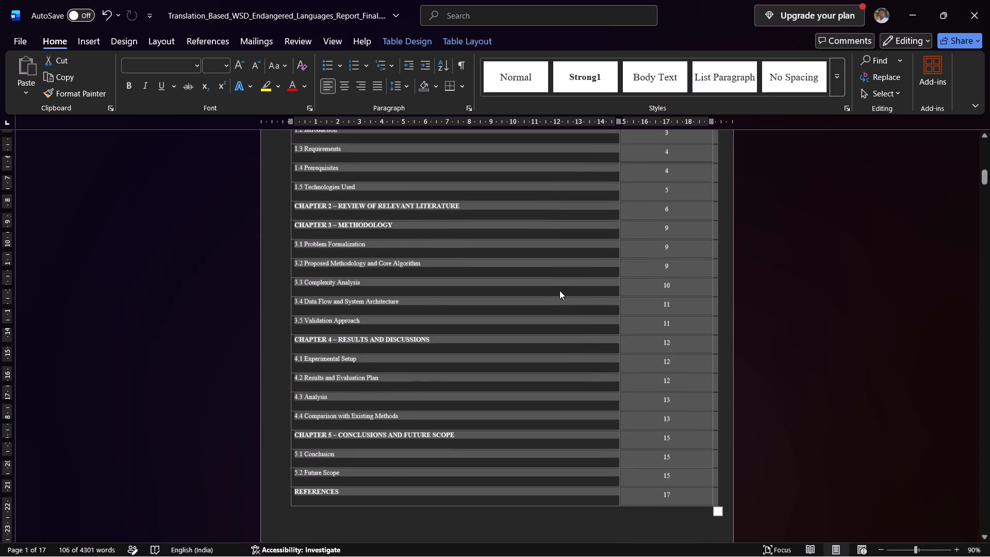
scroll(559, 290, "down", 1)
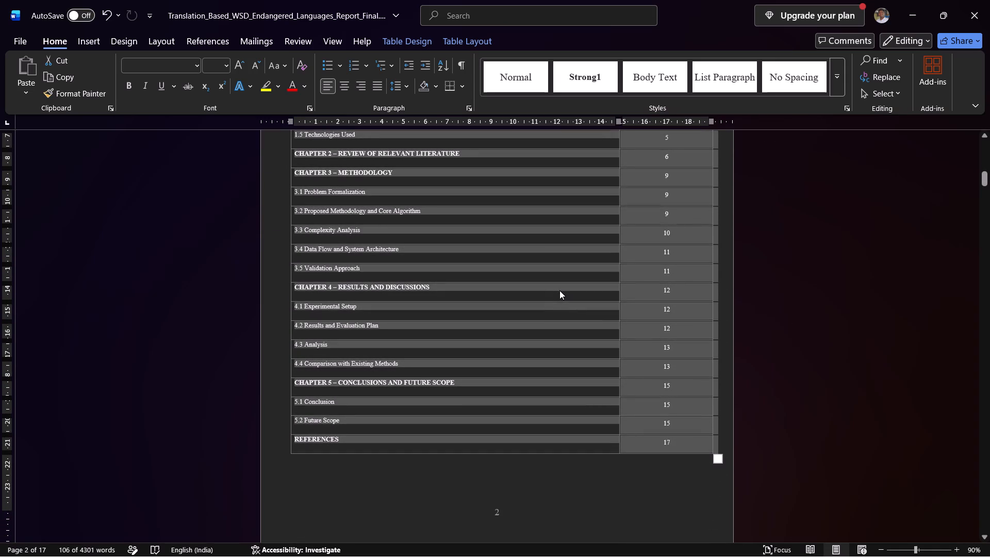
key("ctrl+s")
left_click(826, 335)
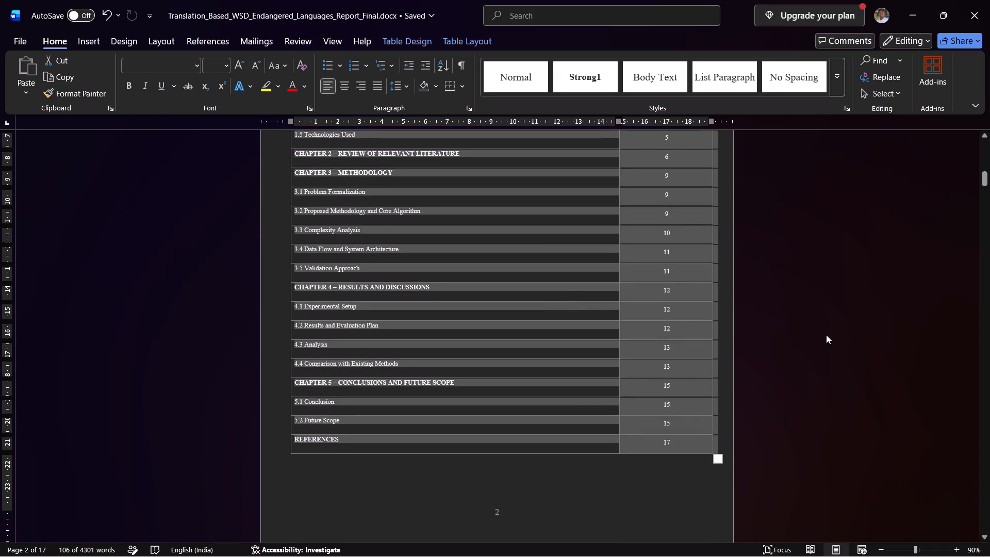
Review the Translation_Based_WSD_Endangered_Languages report from the abstract and CONTENTS table through the chapters to the references.
scroll(688, 368, "up", 1)
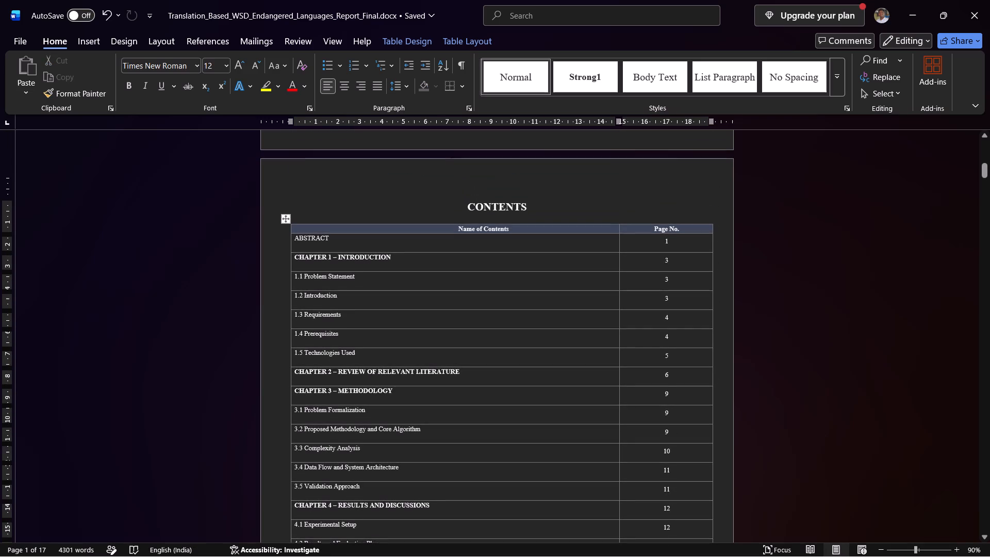
scroll(688, 368, "down", 1)
scroll(688, 368, "up", 3)
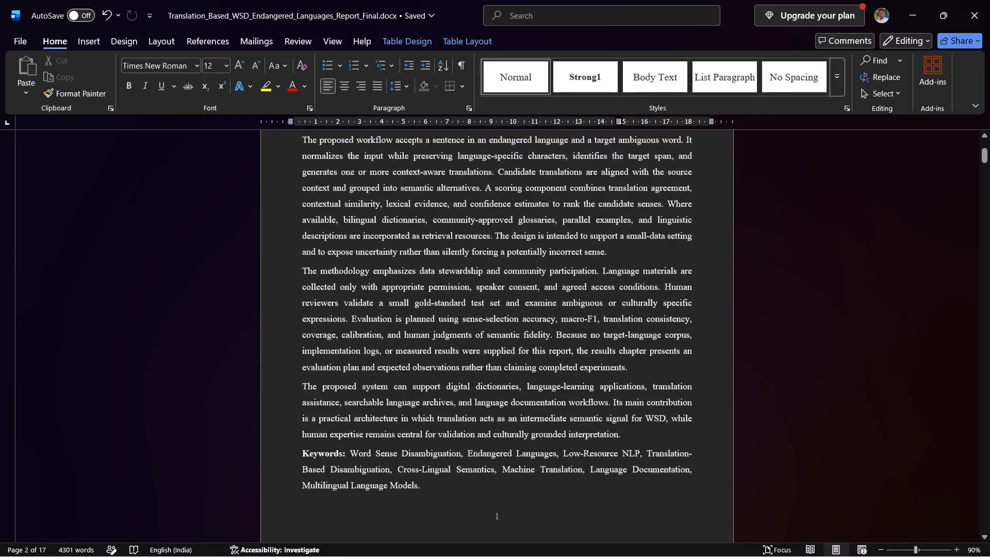
scroll(688, 368, "up", 1)
scroll(688, 368, "down", 3)
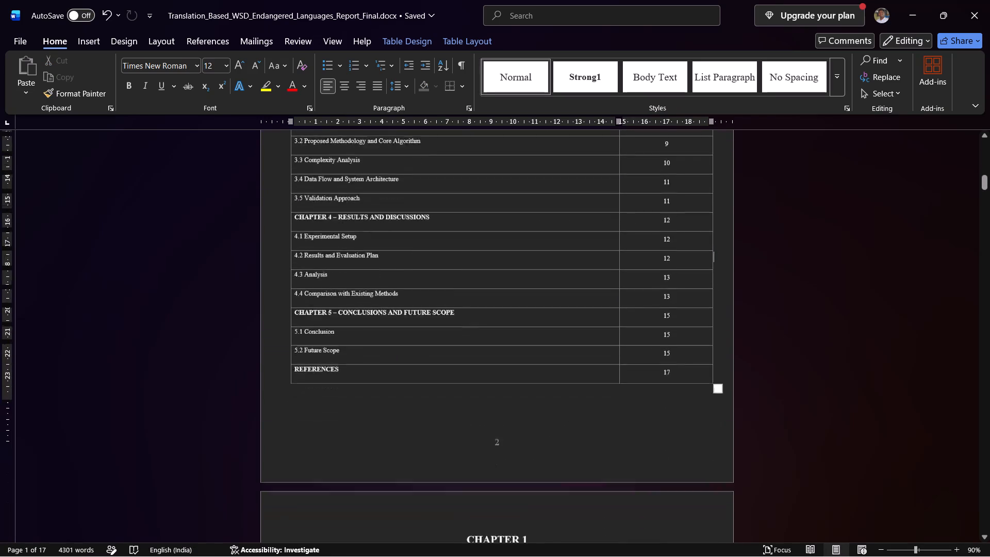
scroll(688, 368, "down", 5)
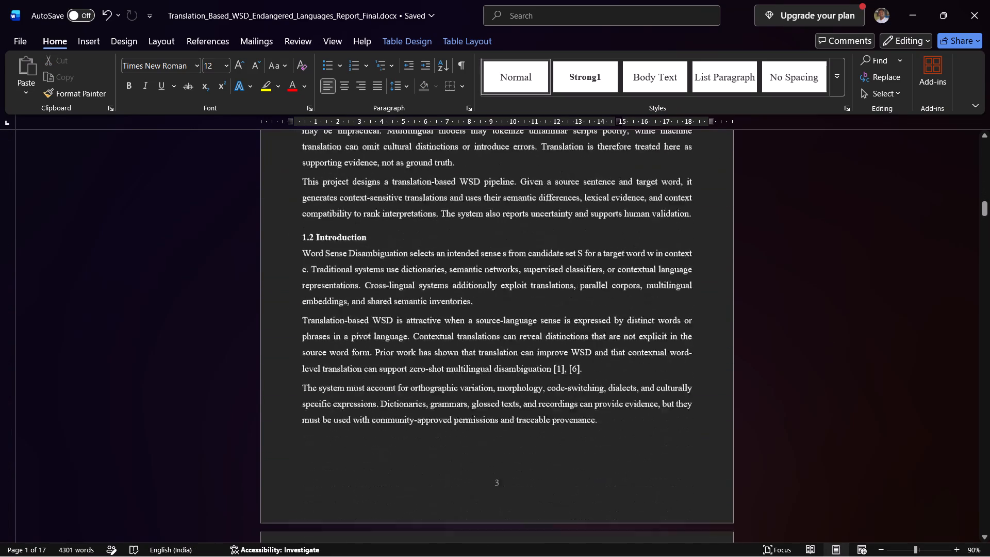
scroll(688, 368, "down", 3)
scroll(688, 368, "up", 2)
scroll(688, 368, "down", 3)
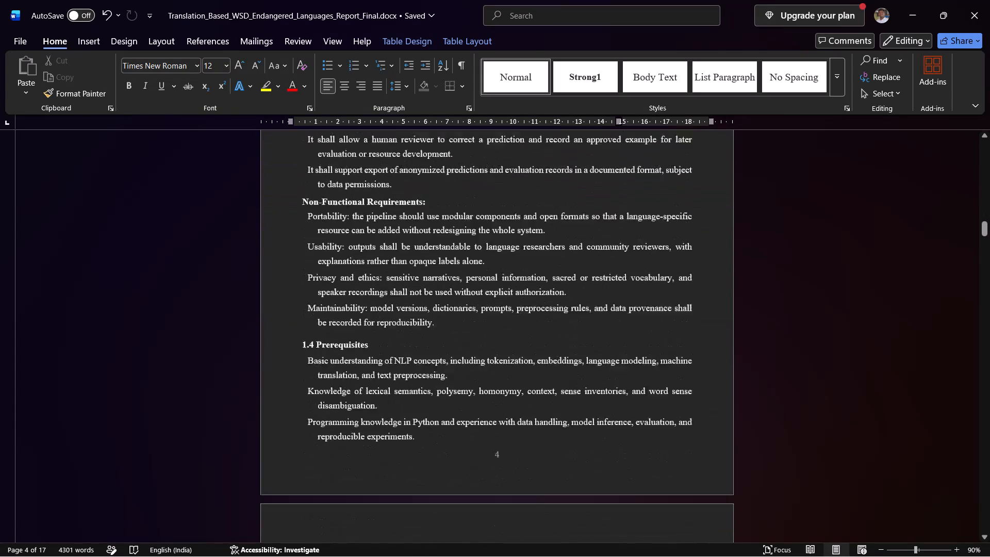
scroll(688, 368, "down", 4)
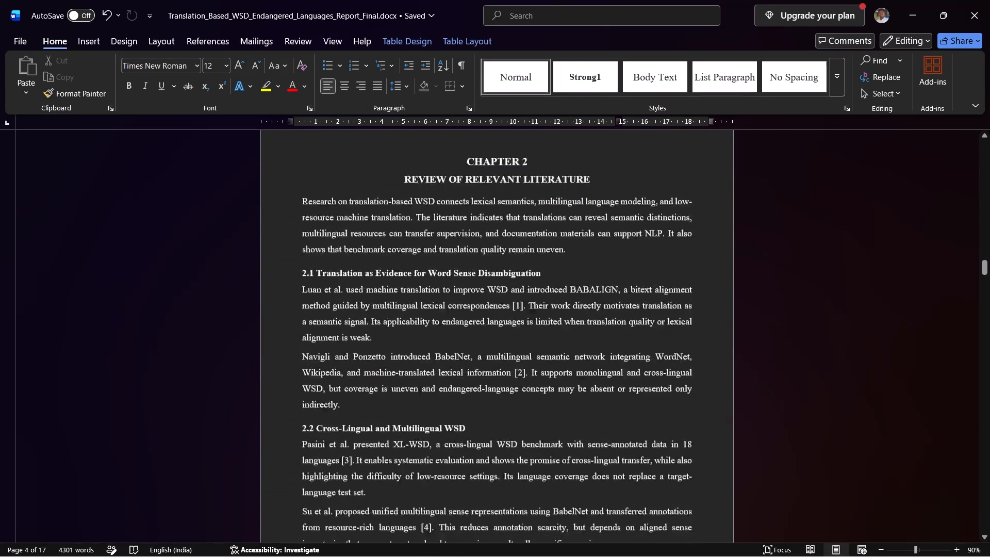
scroll(688, 368, "down", 8)
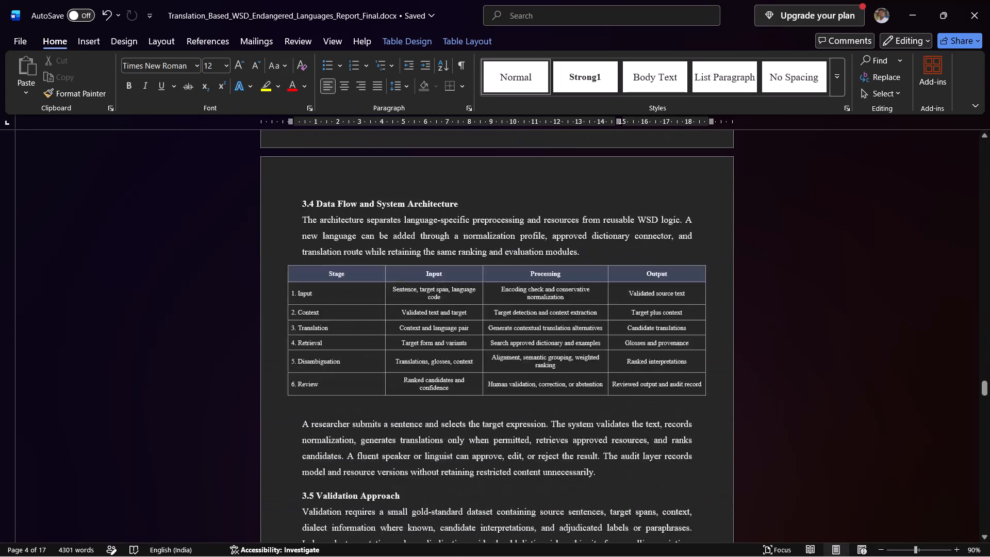
scroll(688, 368, "down", 2)
scroll(688, 368, "down", 19)
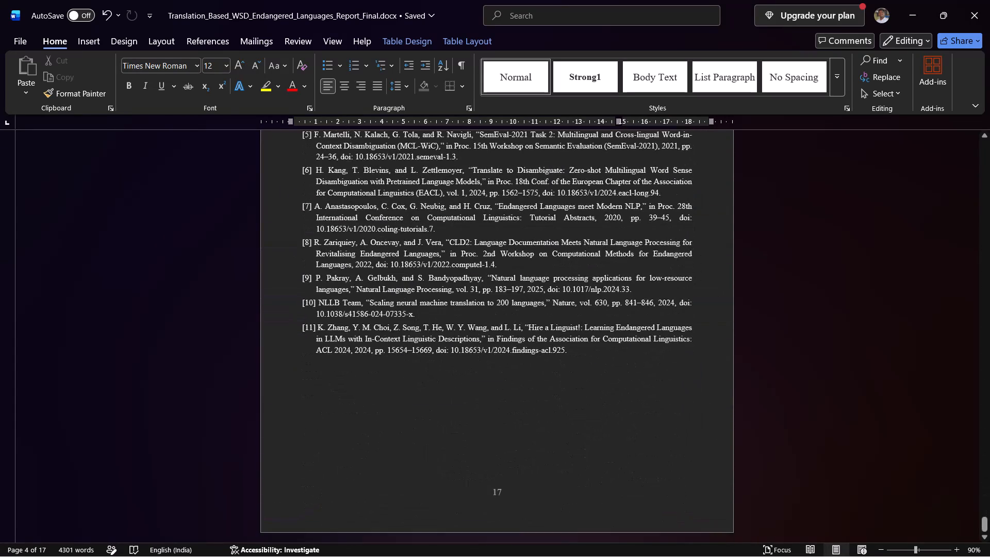
Save the report and start a PDF export with the AAT CEP folder in VII Sem on Eduction Drive (D:) as destination.
key("ctrl+s")
scroll(688, 368, "up", 2)
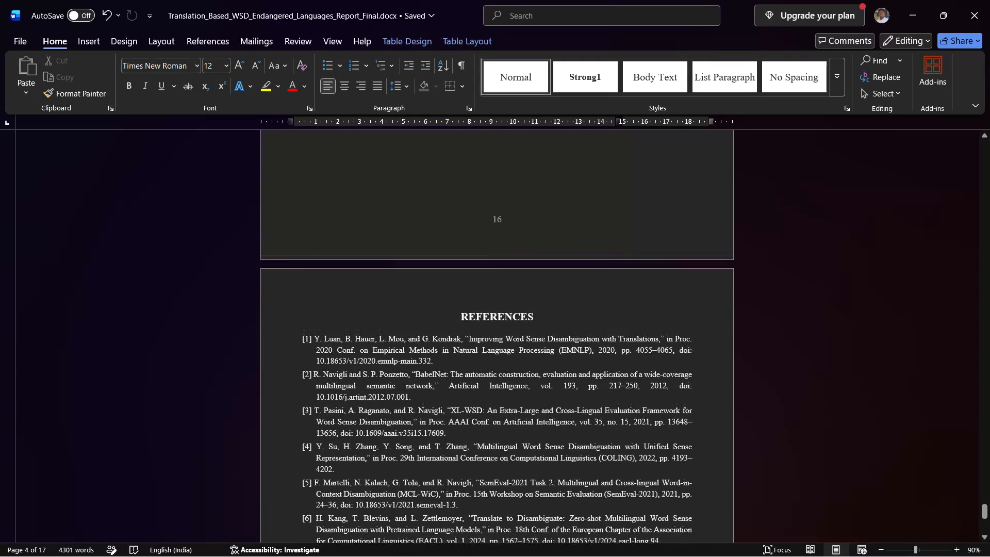
key("ctrl+s")
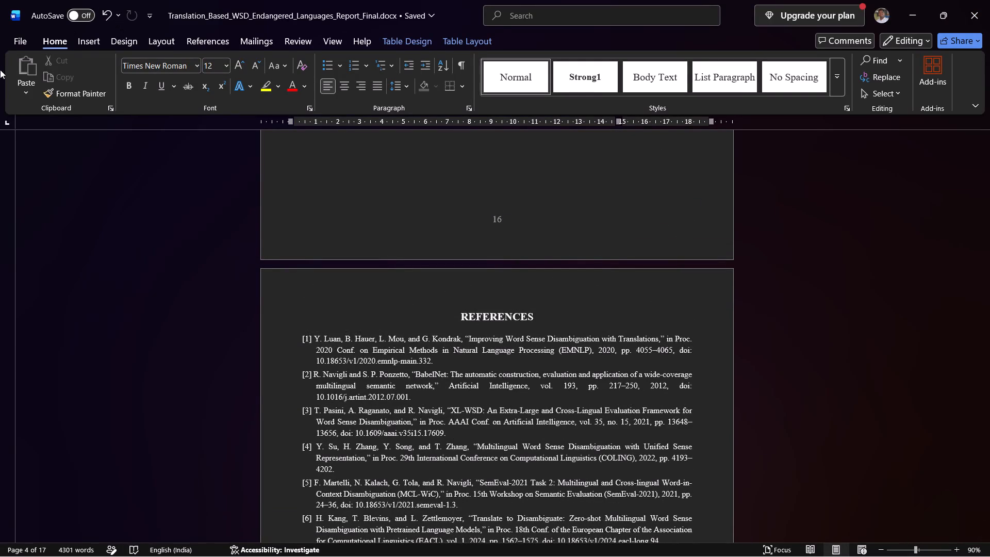
left_click(23, 41)
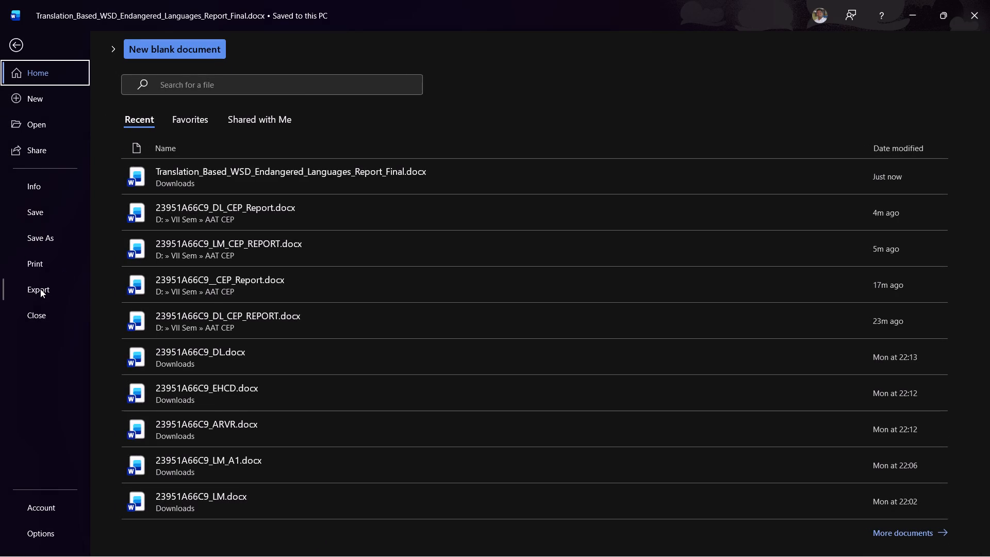
left_click(40, 289)
left_click(213, 129)
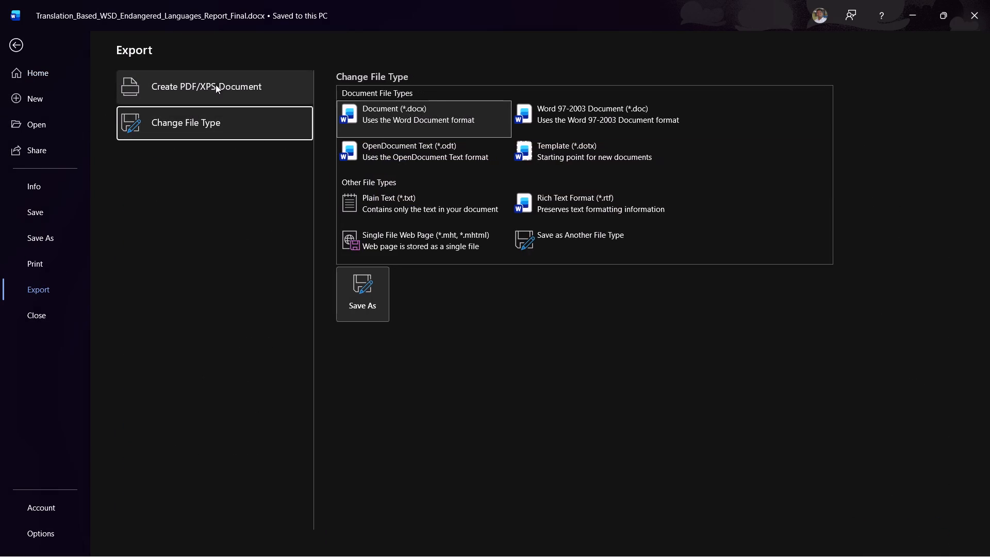
left_click(203, 84)
left_click(360, 156)
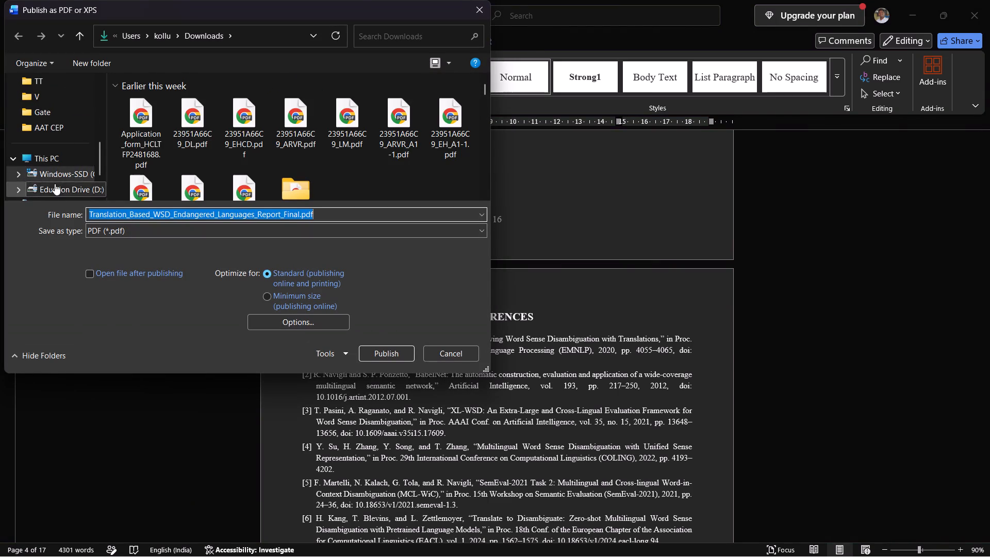
scroll(56, 178, "down", 1)
left_click(63, 137)
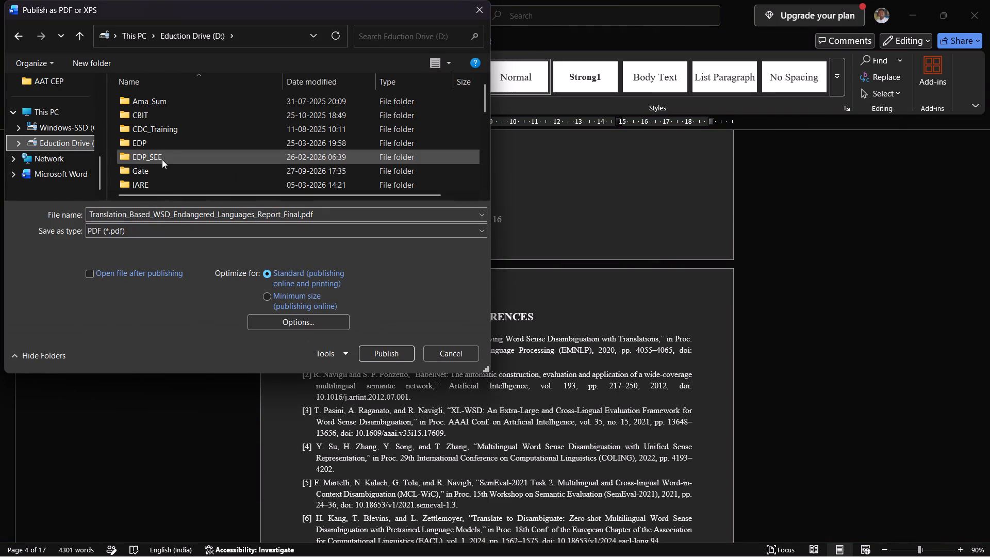
scroll(160, 167, "down", 1)
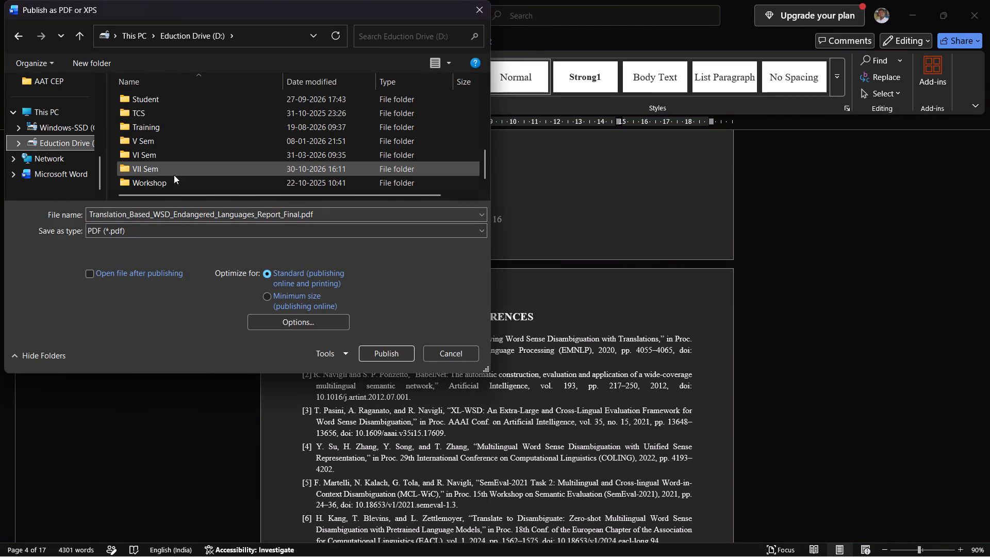
double_click(178, 174)
double_click(177, 111)
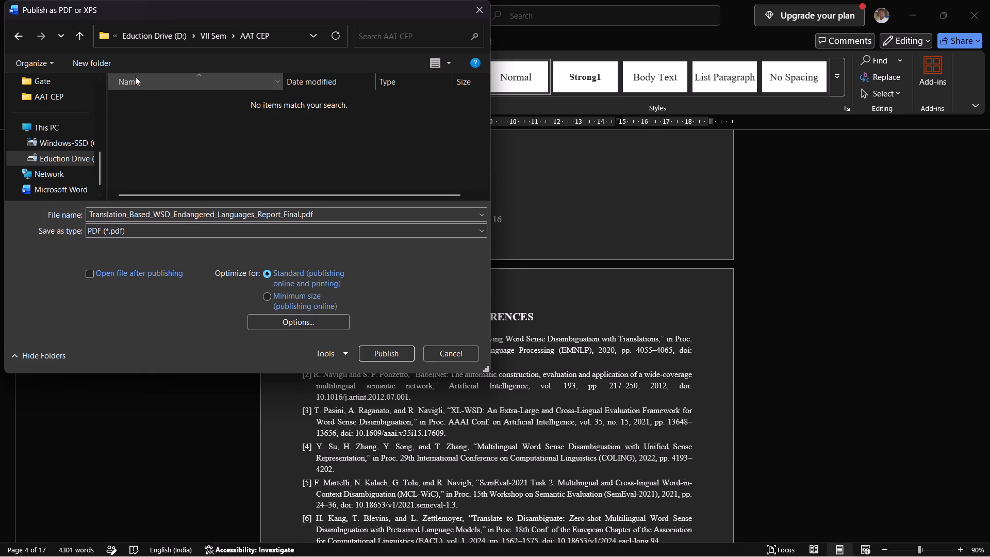
Name the PDF with the student's roll number followed by "_LM-2" and publish it.
left_click(318, 211)
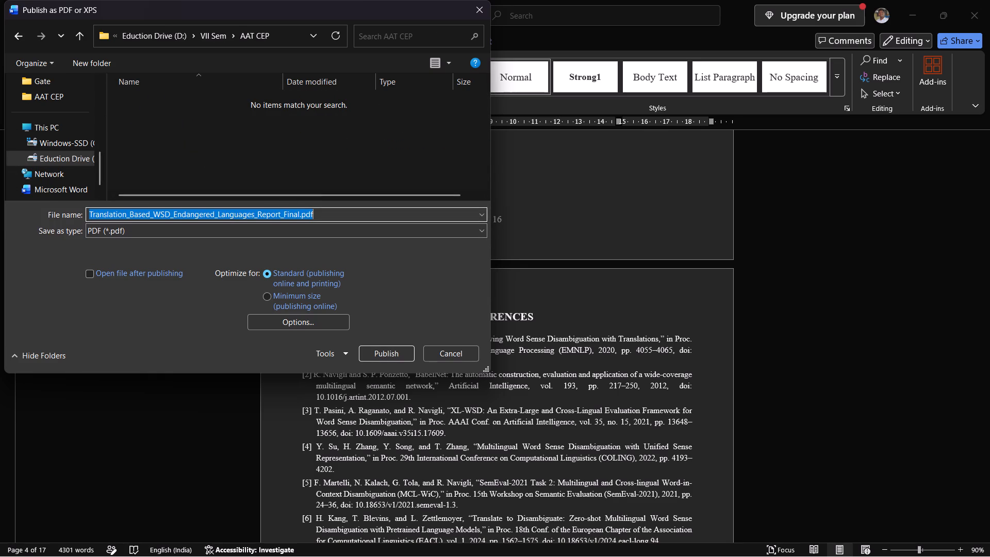
key("BackSpace")
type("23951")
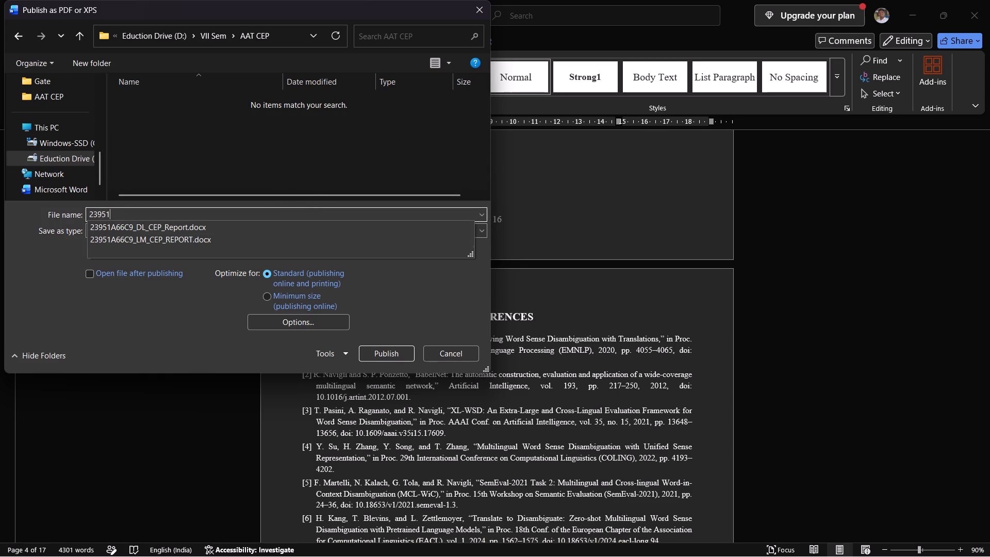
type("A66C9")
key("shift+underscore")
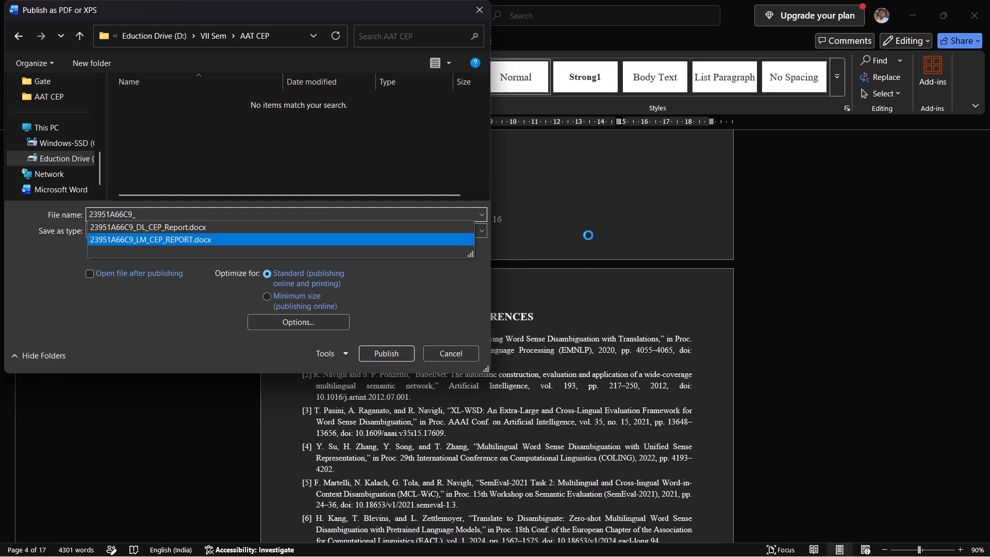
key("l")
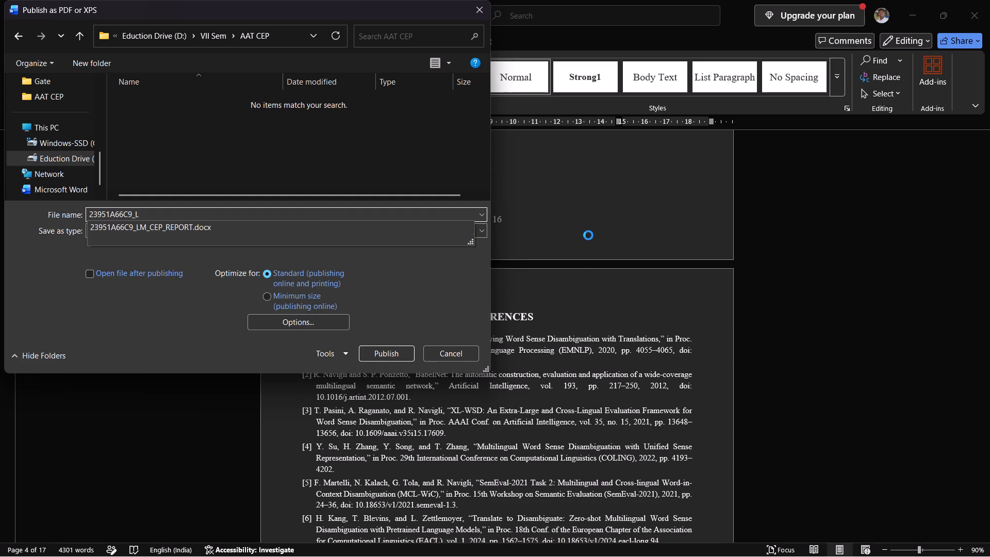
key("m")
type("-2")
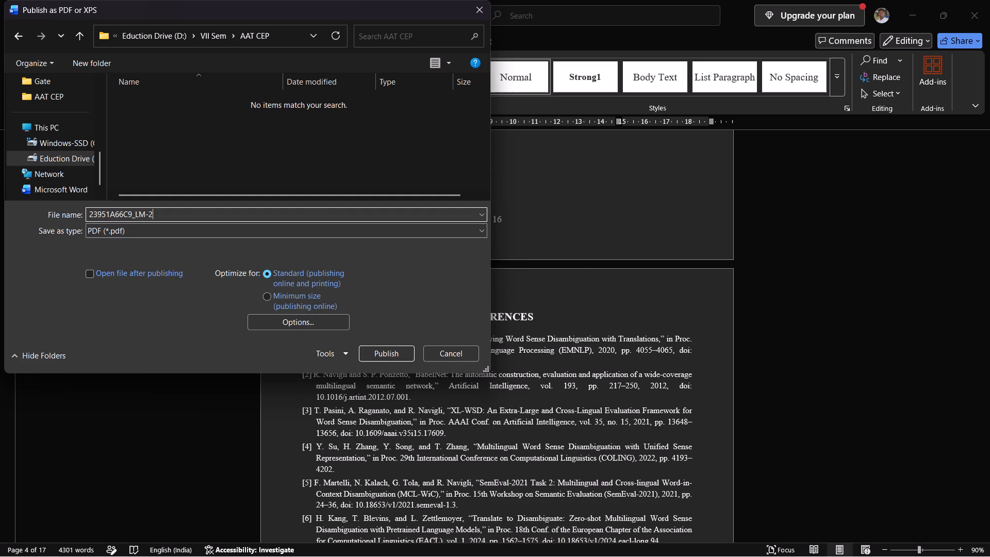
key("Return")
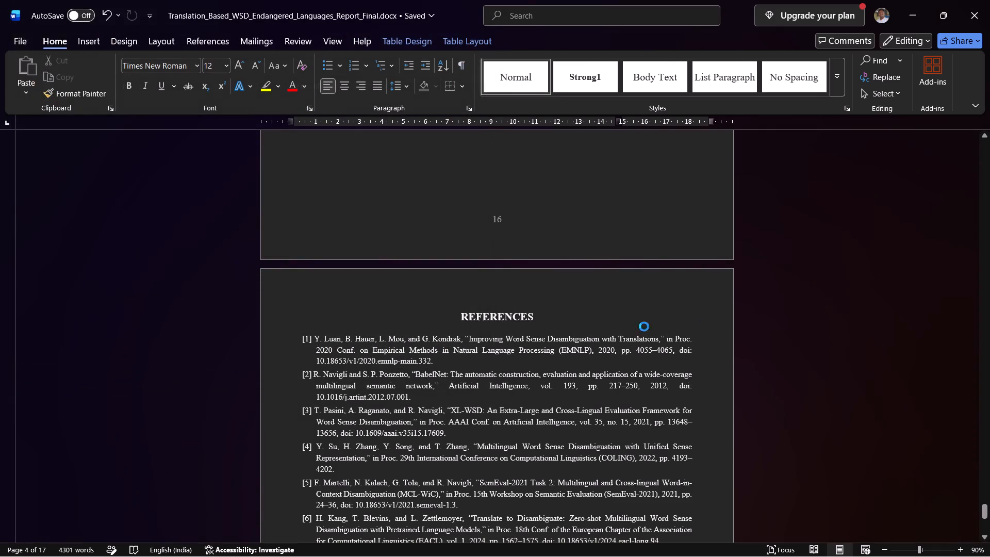
Close the WSD report and open the LM_CEP_REPORT Word document from D: > VII Sem > AAT CEP.
scroll(711, 254, "up", 20)
scroll(711, 254, "up", 20)
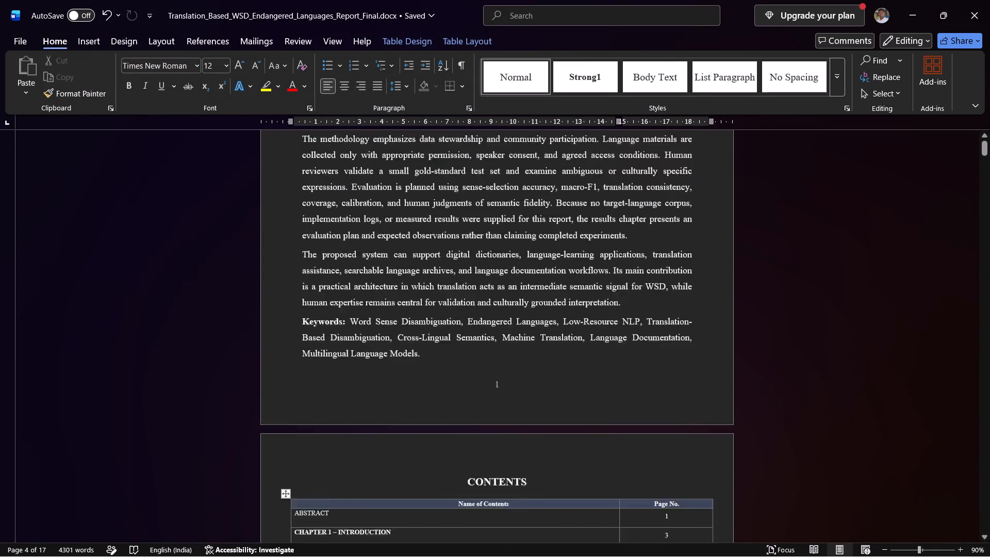
scroll(711, 254, "up", 5)
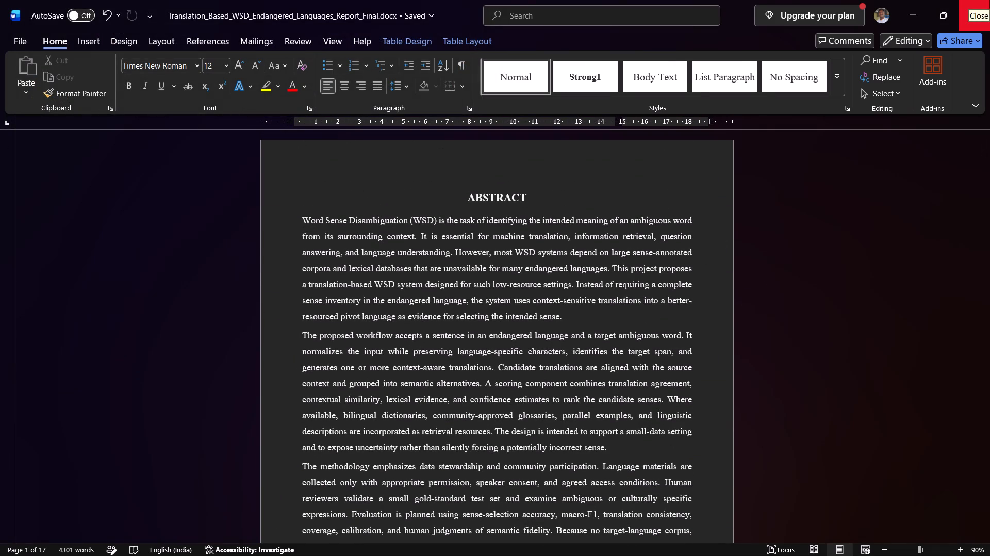
left_click(989, 0)
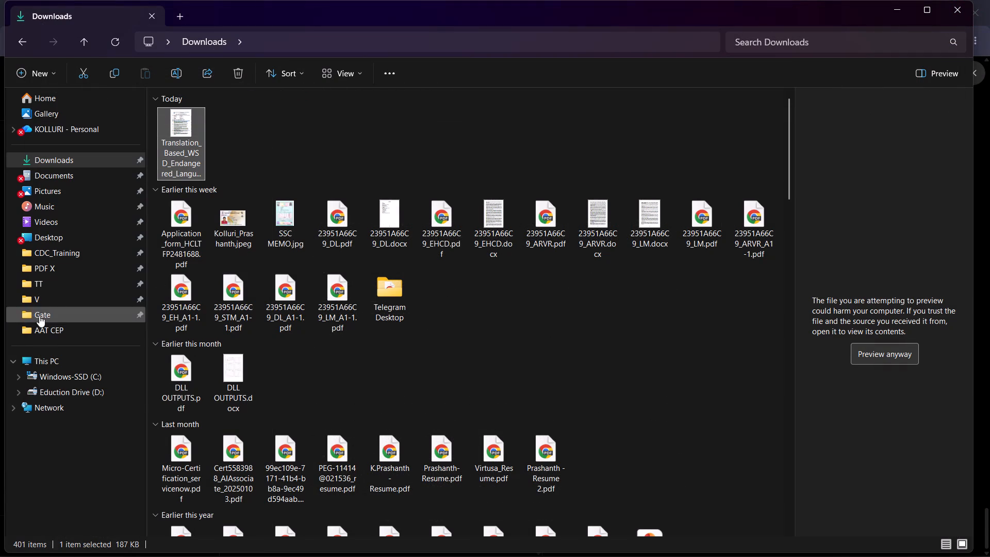
left_click(65, 394)
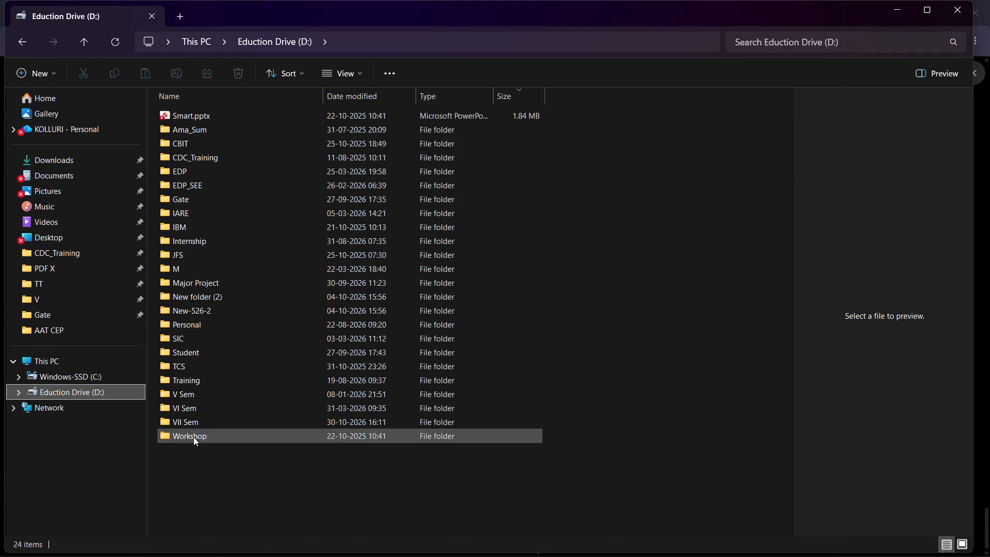
double_click(208, 420)
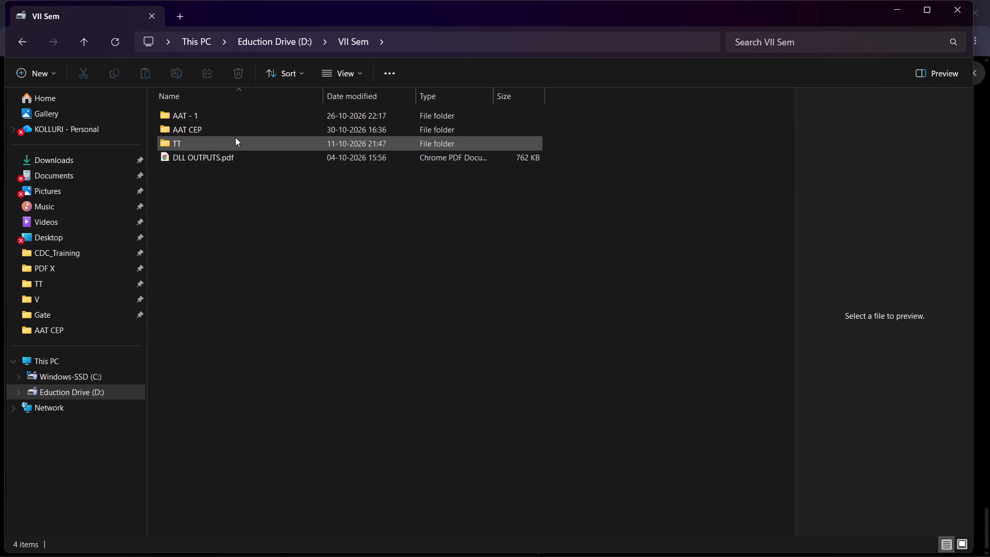
double_click(232, 126)
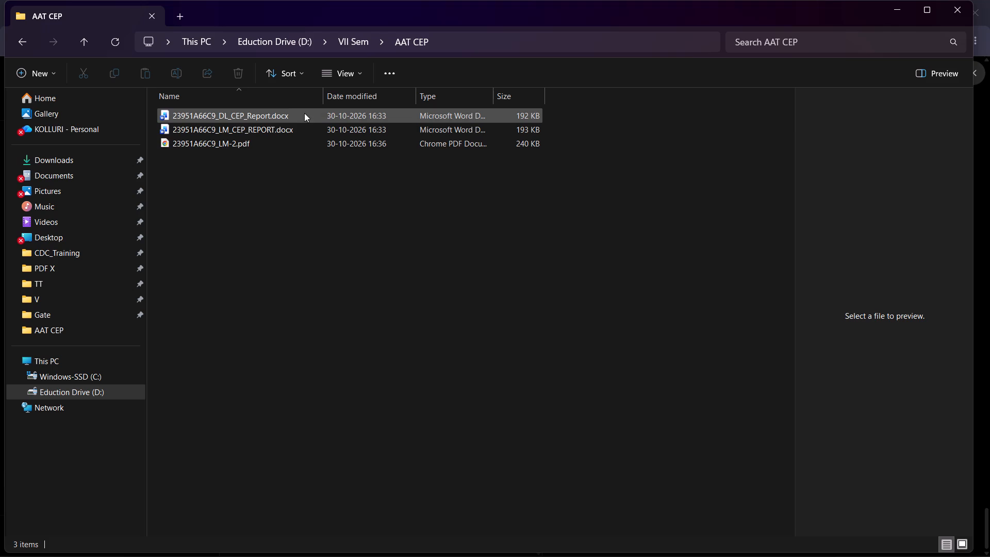
double_click(308, 128)
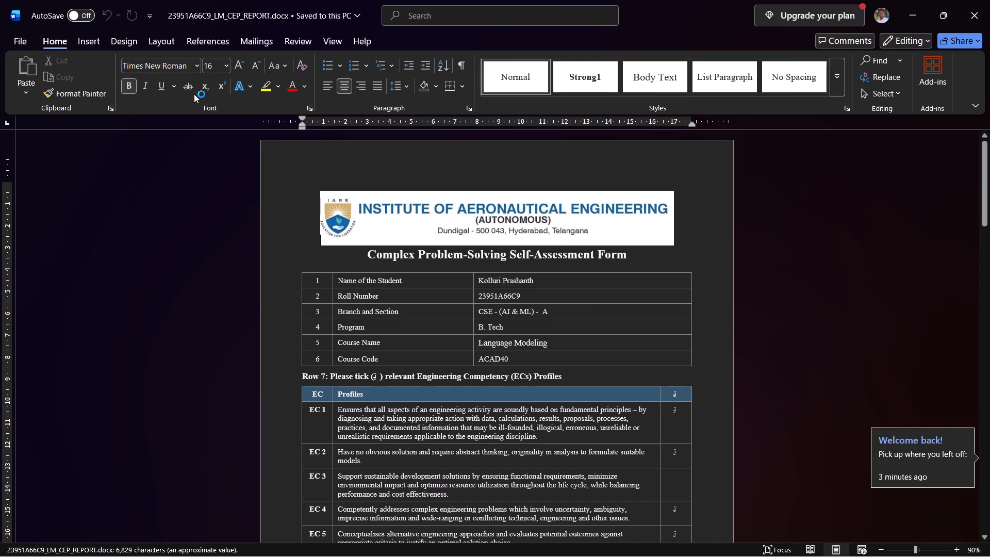
Start a PDF export of the Language Modeling CEP report with D: > VII Sem > AAT CEP as the destination folder.
left_click(17, 43)
left_click(44, 293)
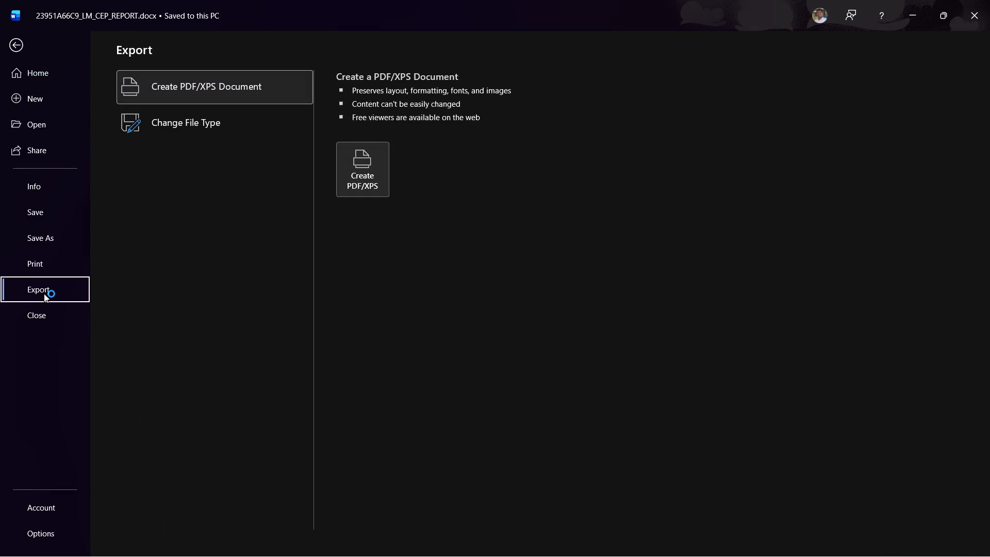
left_click(366, 178)
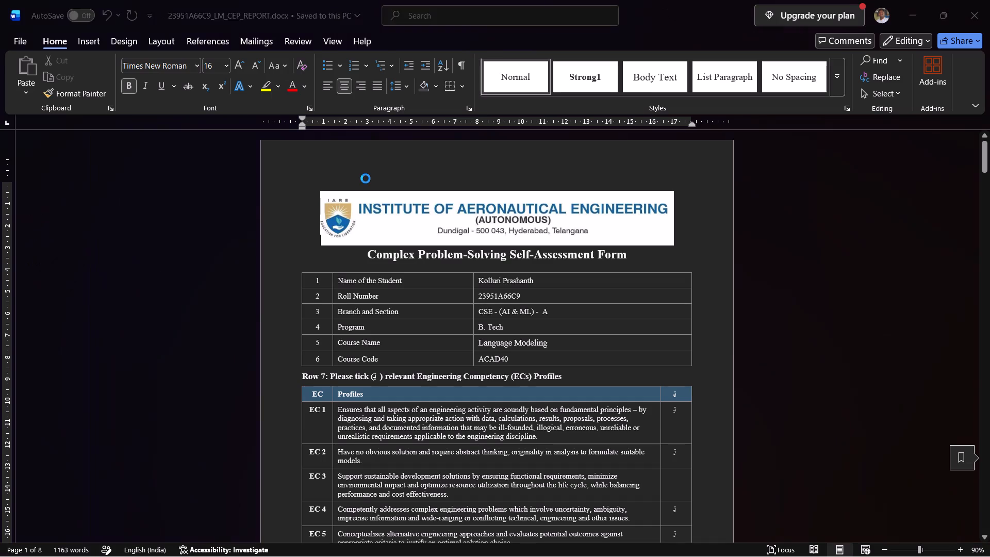
scroll(47, 174, "down", 1)
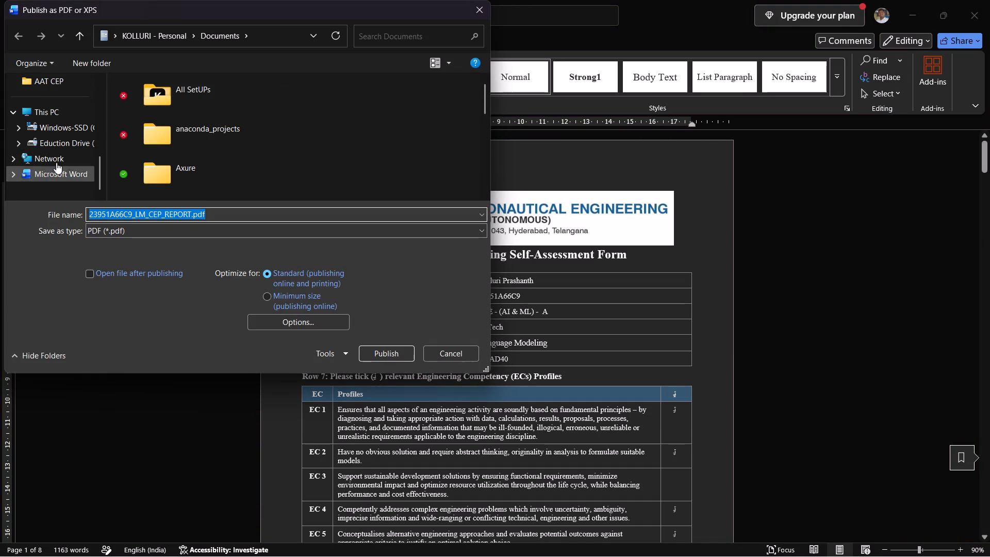
left_click(59, 160)
left_click(59, 144)
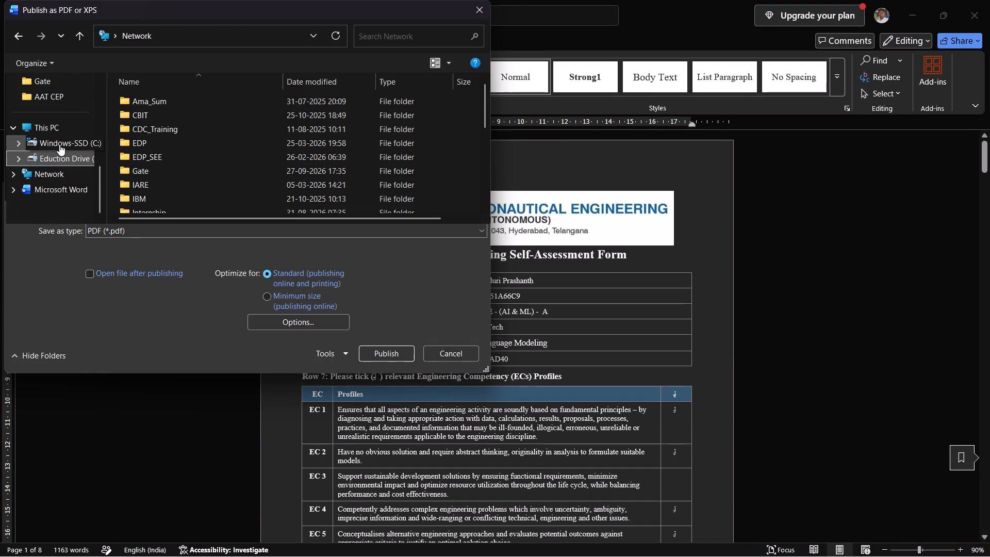
scroll(163, 158, "down", 2)
double_click(177, 193)
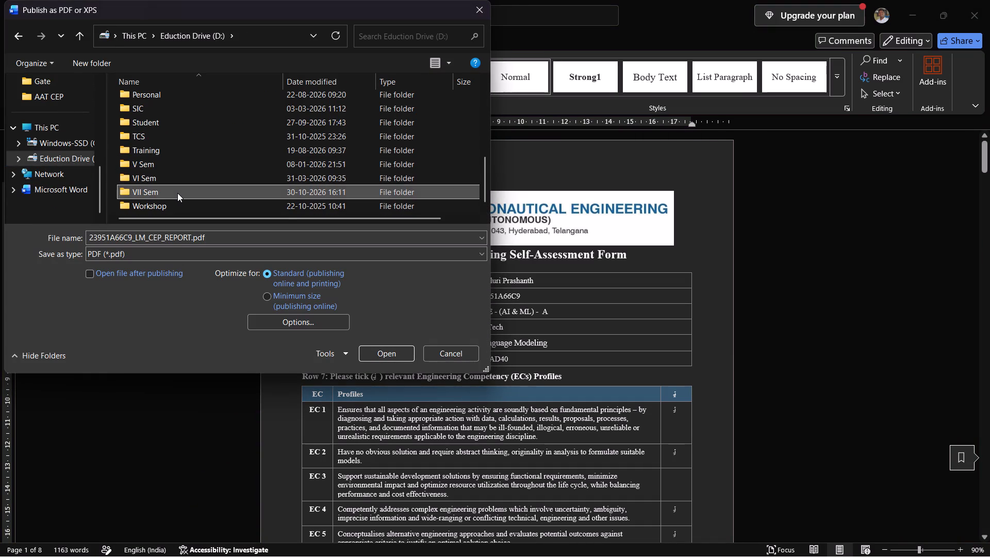
double_click(177, 115)
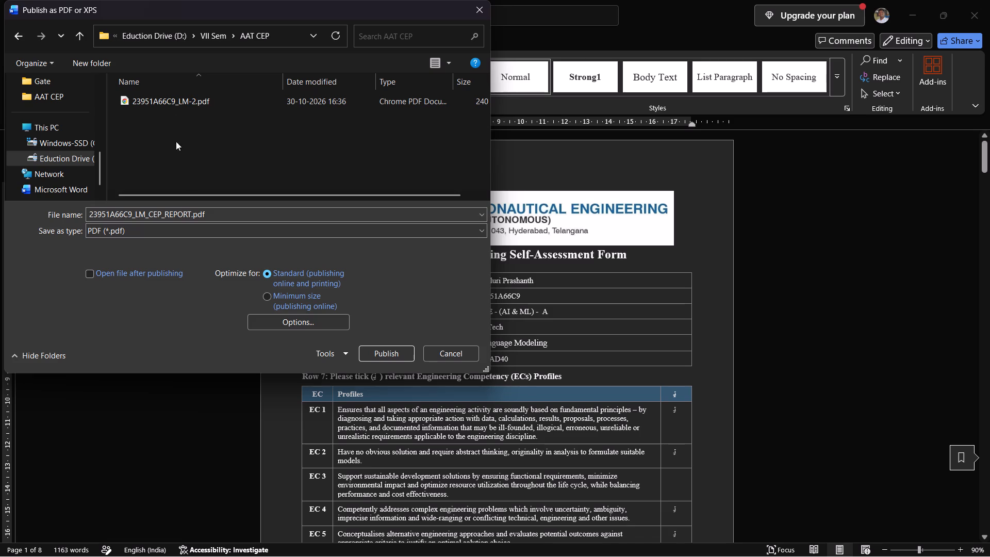
Name the PDF with the student's roll number followed by "_LM_1" and publish it.
left_click(190, 217)
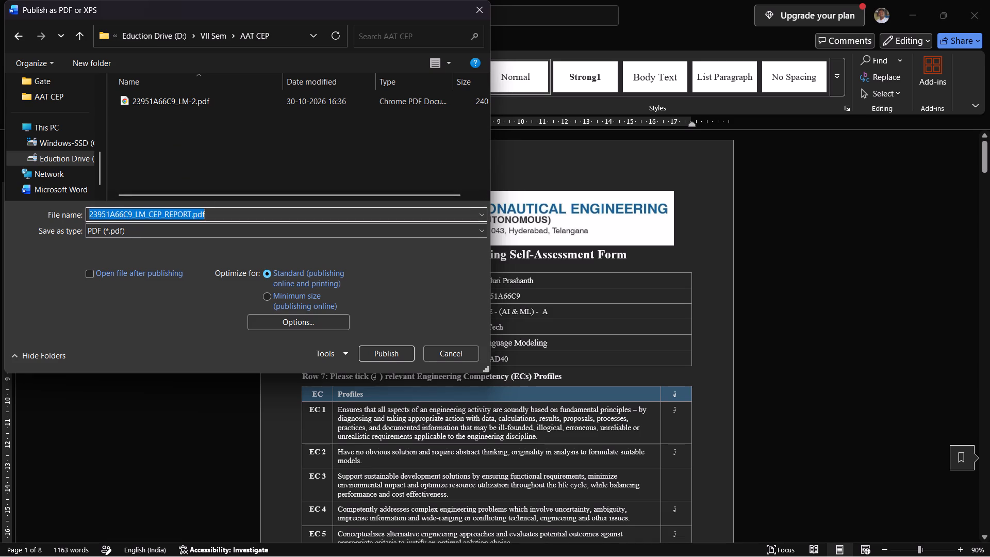
left_click(190, 217)
key("Right")
key("Right")
key("Right")
key("Right")
key("Right")
key("Right")
key("Right")
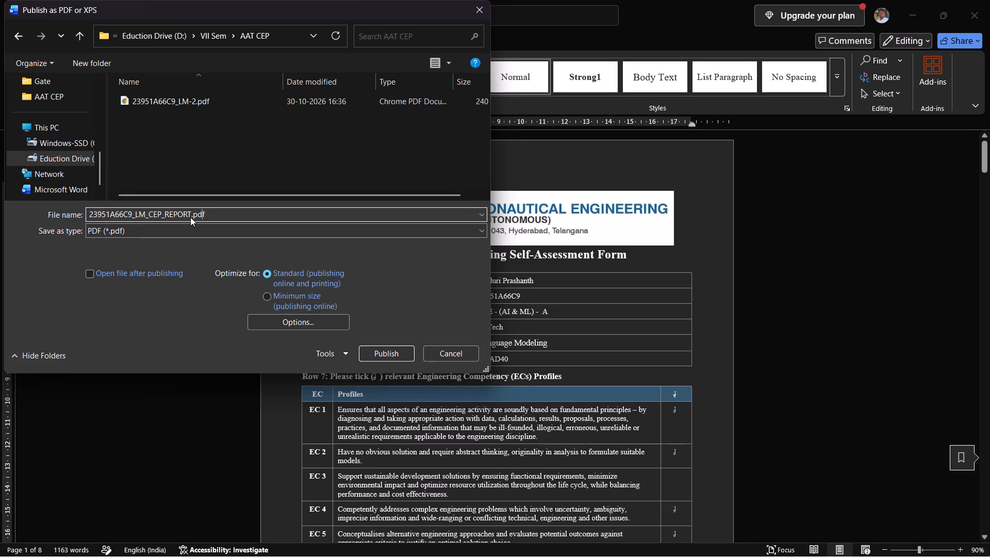
key("BackSpace")
key("BackSpace")
key("BackSpace")
key("BackSpace")
key("BackSpace")
key("BackSpace")
key("BackSpace")
key("BackSpace")
key("BackSpace")
key("BackSpace")
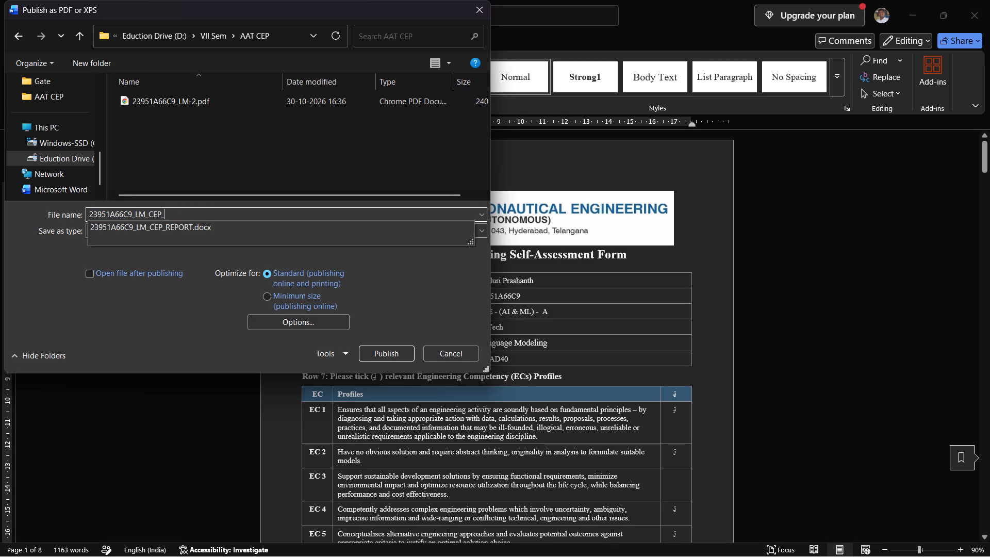
key("BackSpace")
key("BackSpace")
key("BackSpace")
key("BackSpace")
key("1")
key("Return")
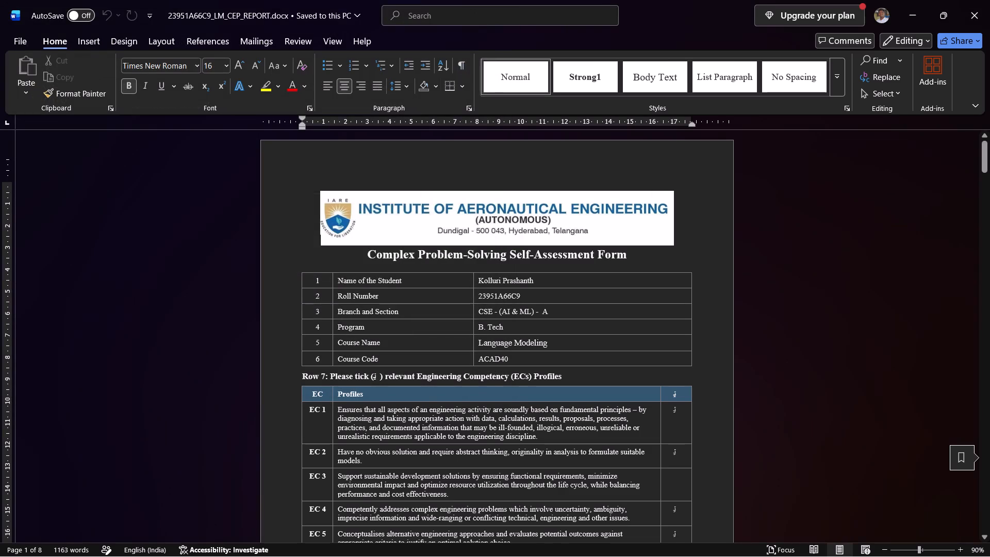
Close the Language Modeling report and open the DL_CEP_Report Word document from the AAT CEP folder.
left_click(989, 0)
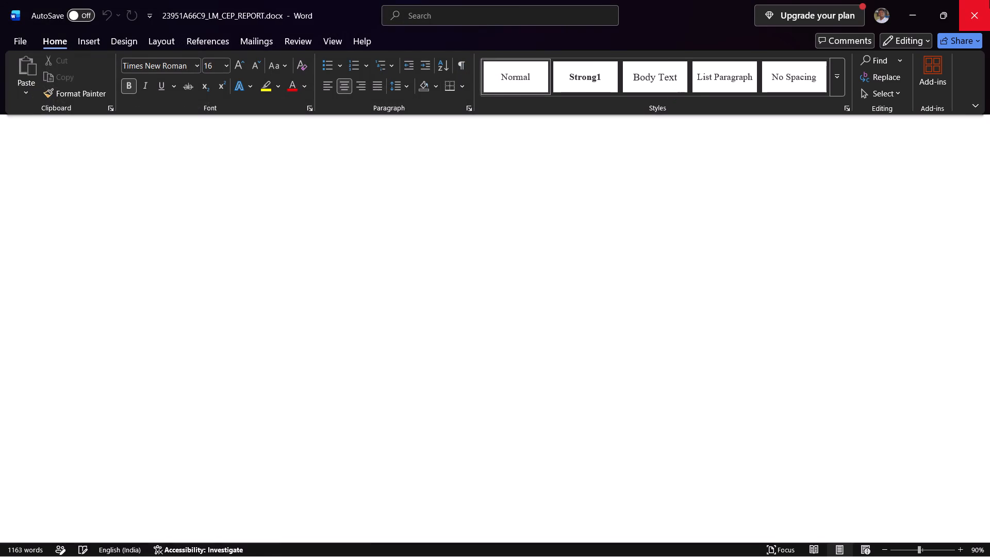
double_click(308, 112)
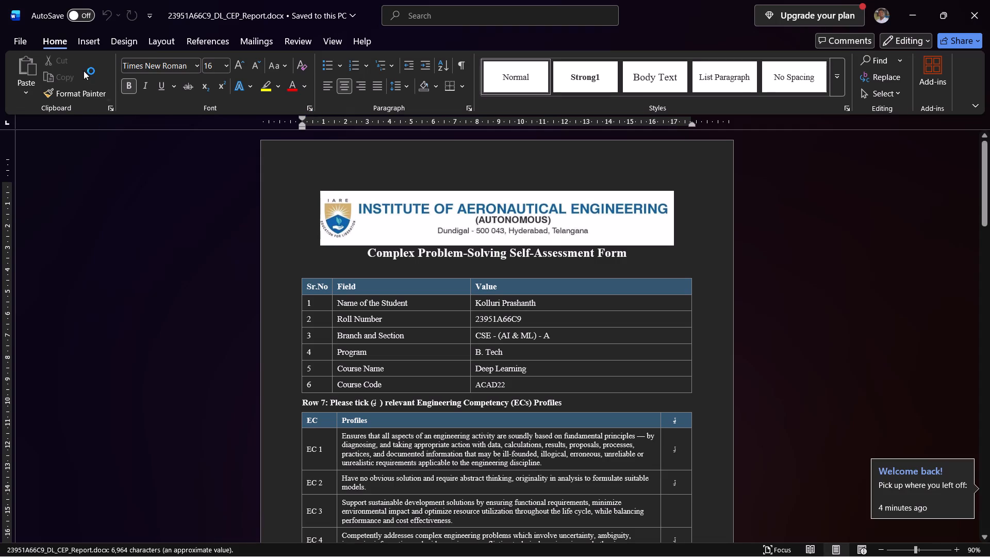
Start a PDF export of the Deep Learning CEP report with D: > VII Sem > AAT CEP as the destination folder.
left_click(12, 49)
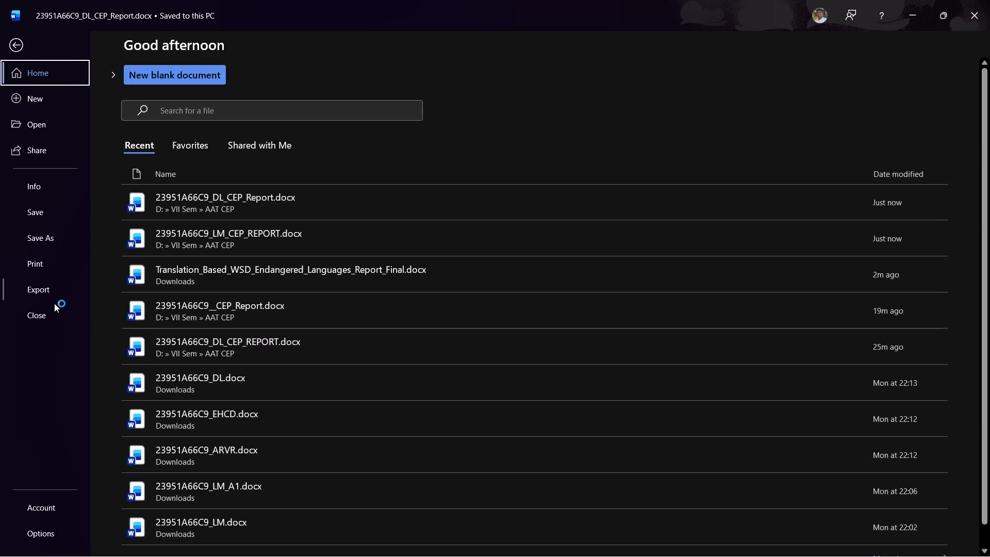
left_click(47, 296)
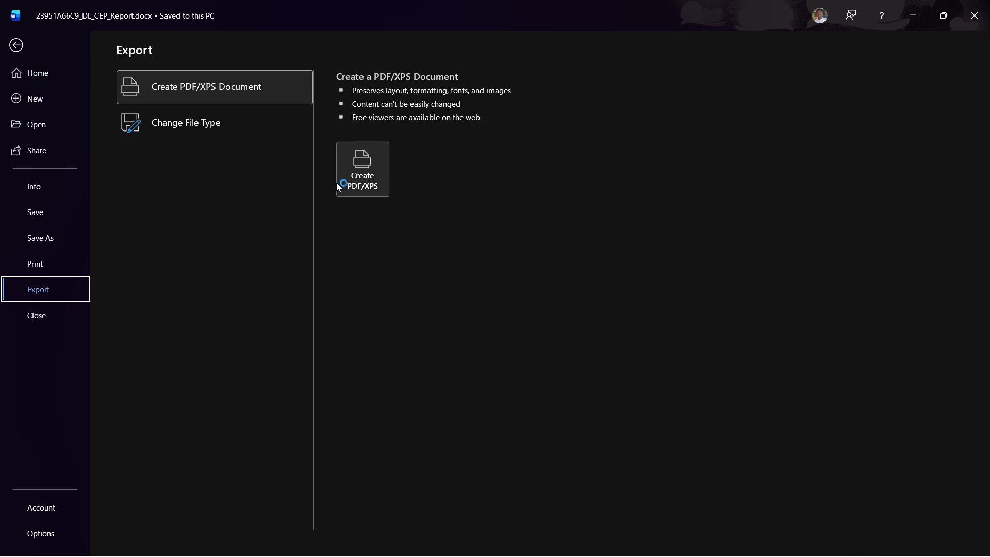
left_click(350, 183)
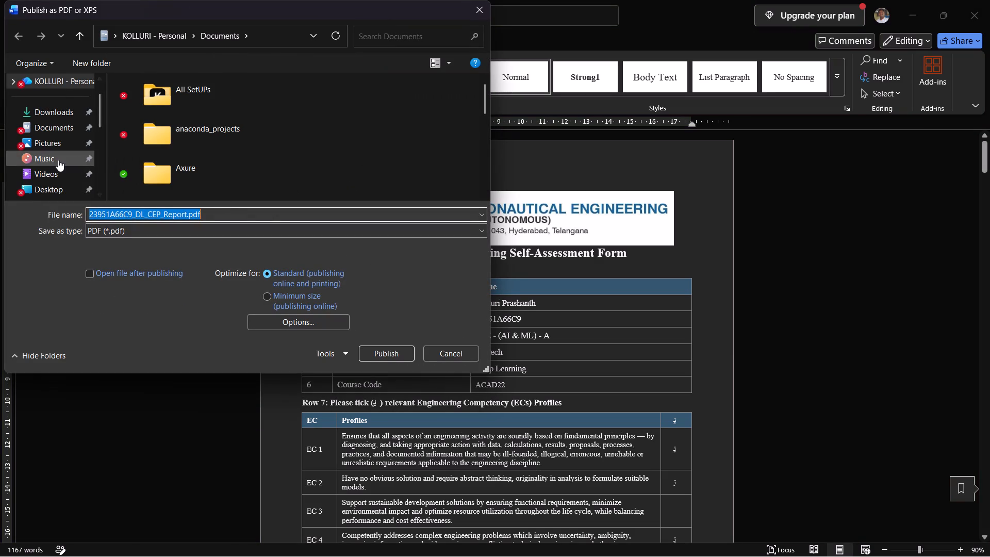
scroll(58, 160, "down", 1)
left_click(52, 143)
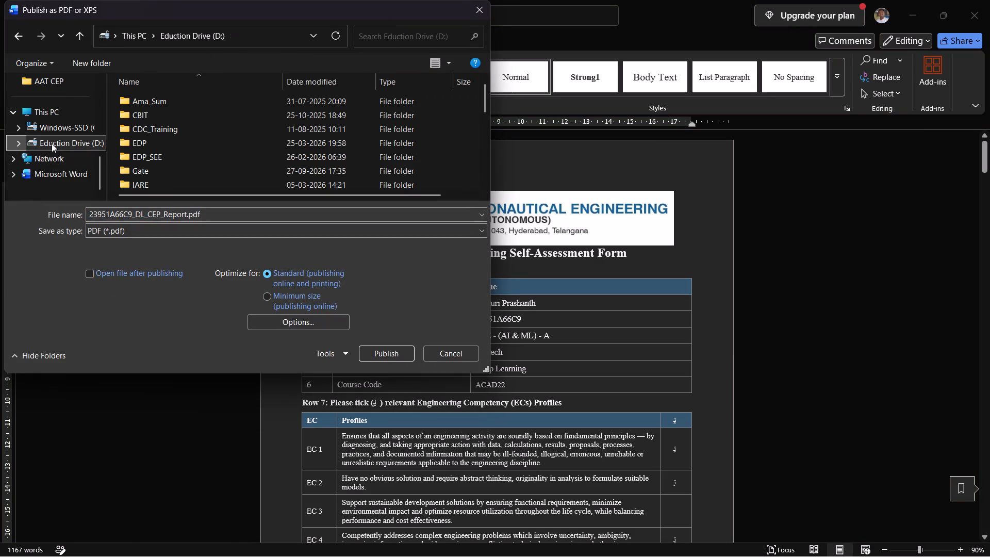
scroll(181, 146, "down", 2)
double_click(169, 173)
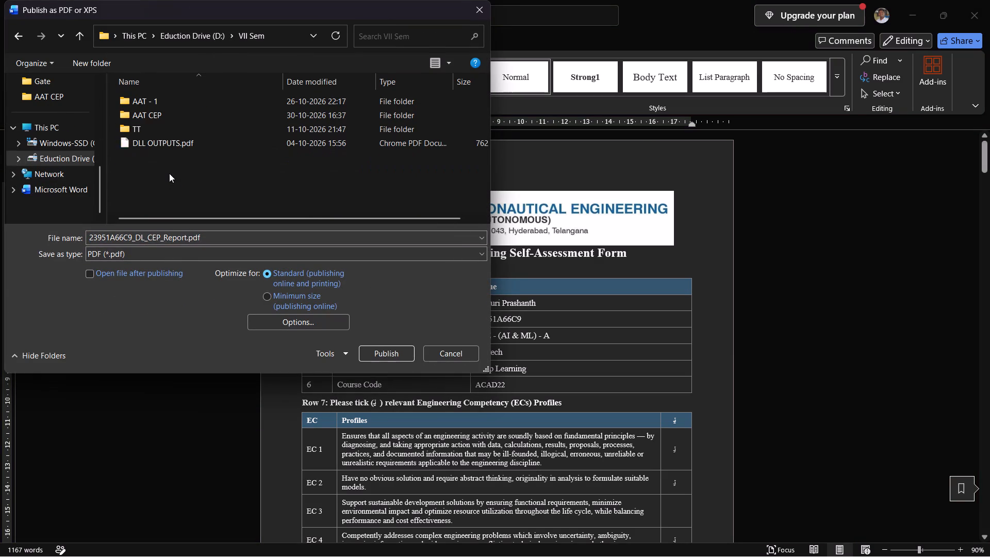
double_click(179, 118)
Name the PDF with the student's roll number followed by "_DL_1", publish it and close the Deep Learning report.
left_click(220, 214)
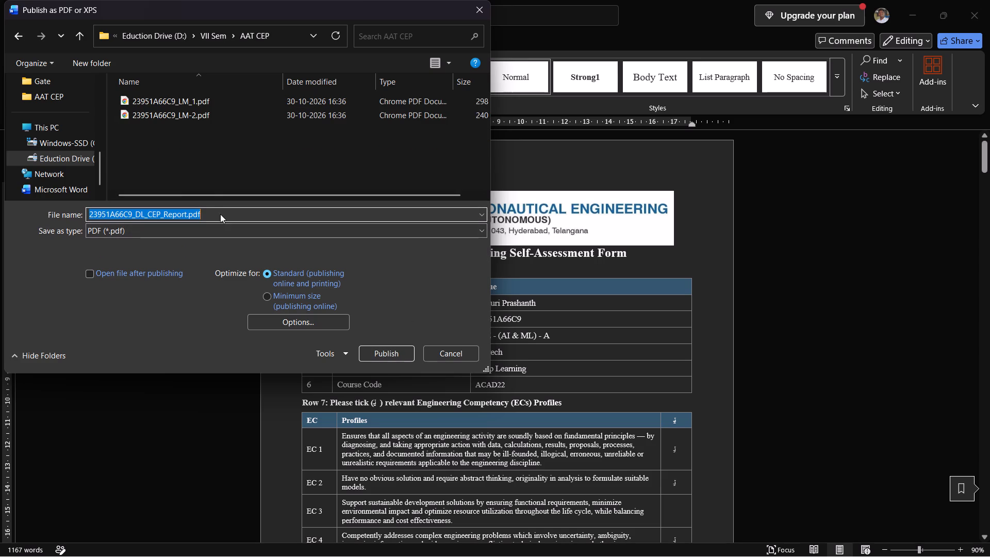
left_click(220, 214)
key("BackSpace")
key("BackSpace")
key("BackSpace")
key("BackSpace")
key("BackSpace")
key("BackSpace")
key("BackSpace")
key("BackSpace")
key("BackSpace")
key("BackSpace")
key("BackSpace")
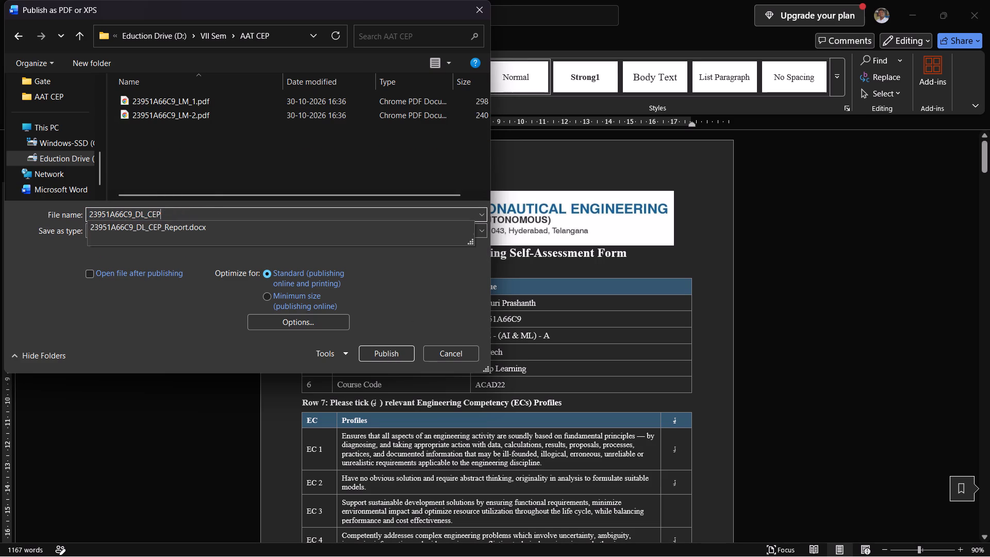
key("BackSpace")
key("BackSpace")
key("BackSpace")
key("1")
key("Return")
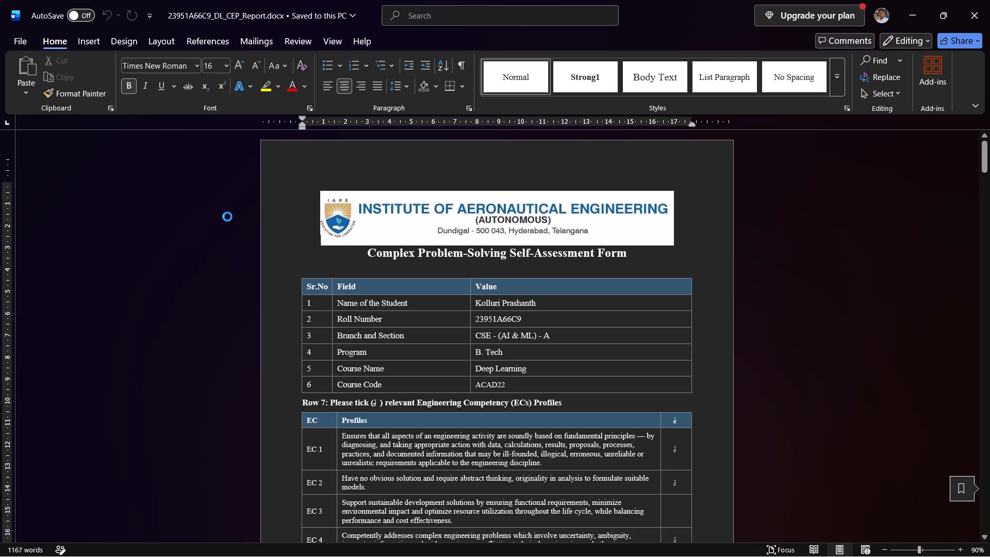
left_click(989, 0)
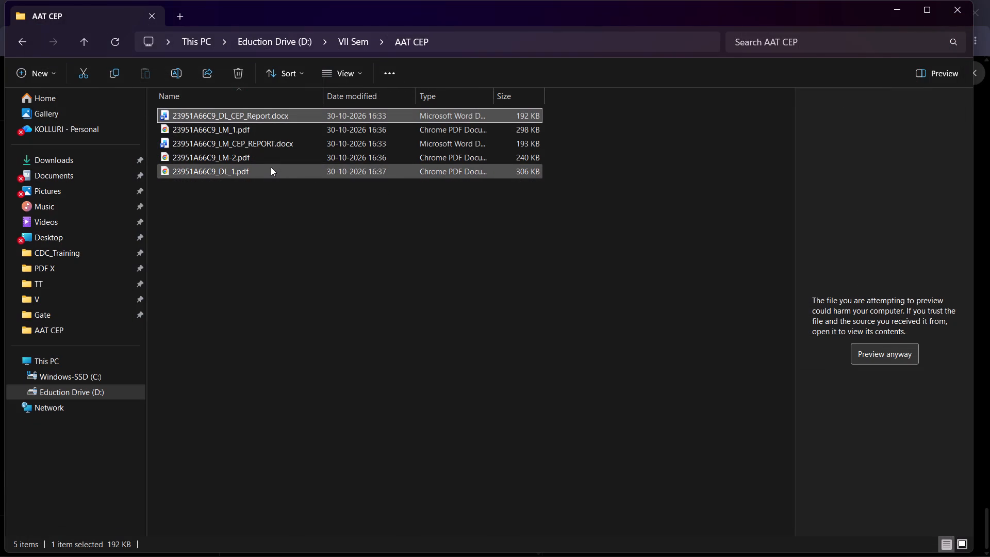
Open the exported LM_1 PDF from the AAT CEP folder in Chrome and review it from the self-assessment form to the acknowledgement page.
double_click(286, 125)
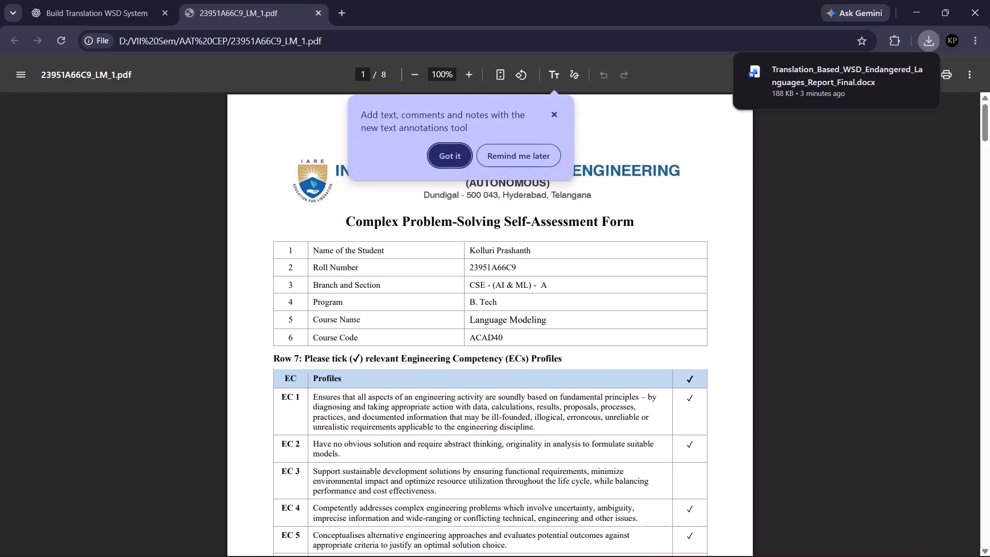
scroll(359, 388, "down", 2)
scroll(359, 388, "up", 4)
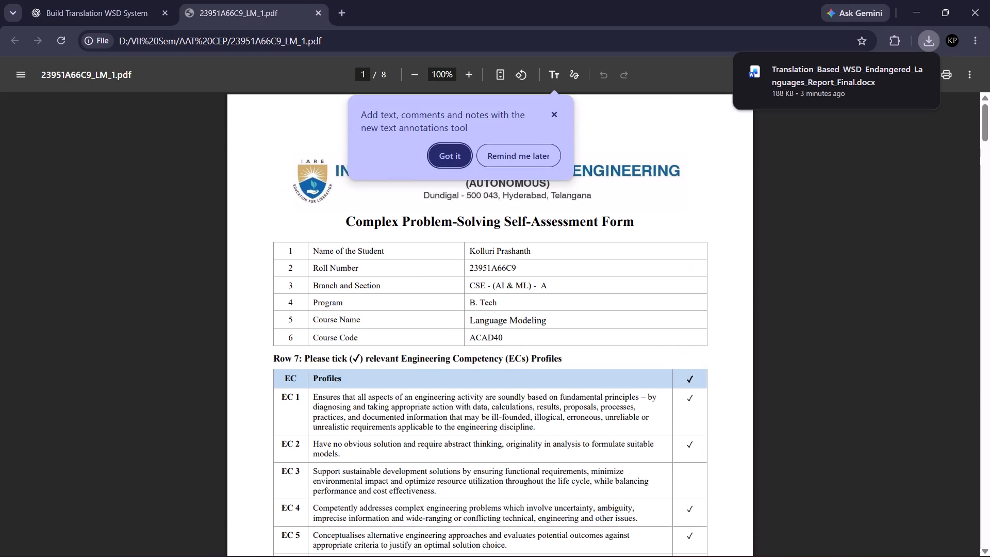
left_click(555, 111)
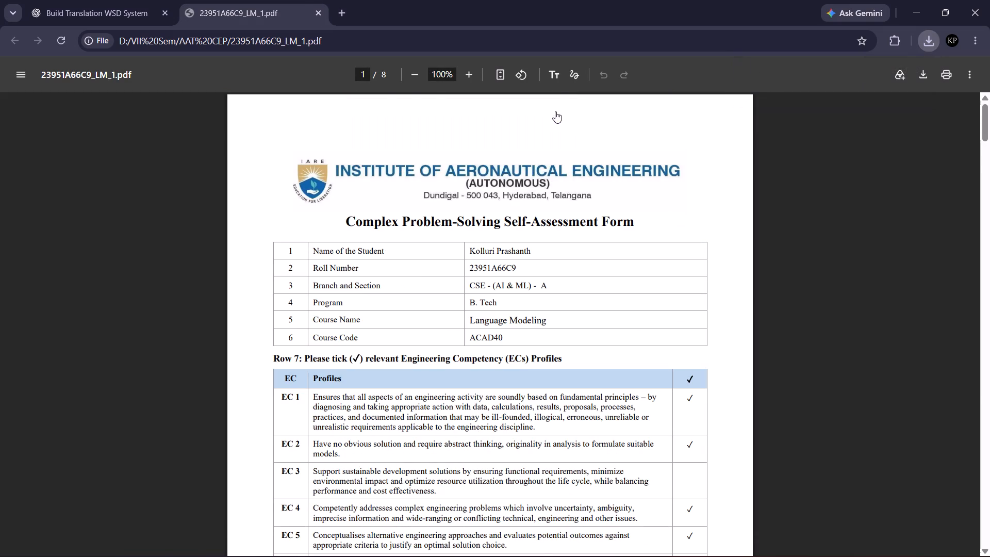
scroll(473, 303, "down", 3)
scroll(473, 303, "up", 4)
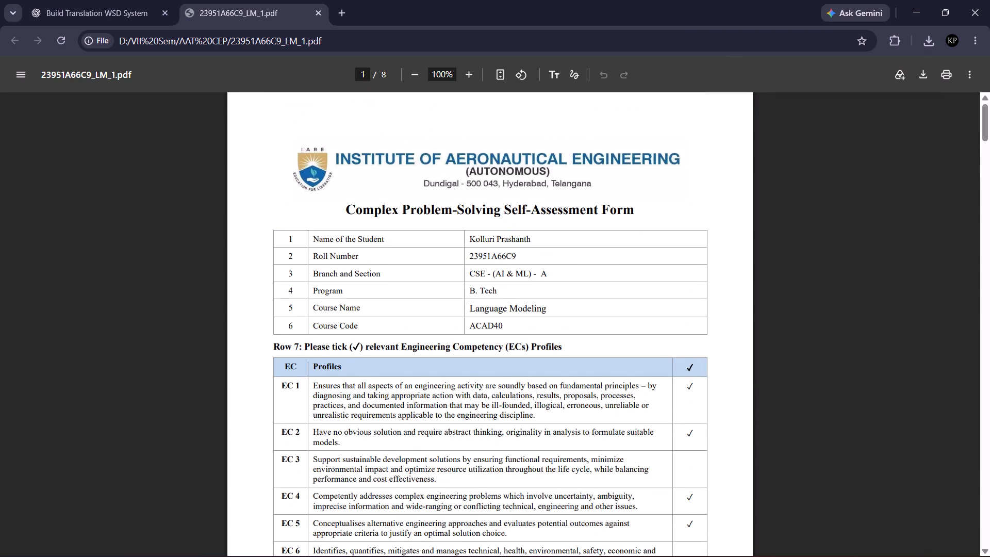
scroll(473, 303, "down", 7)
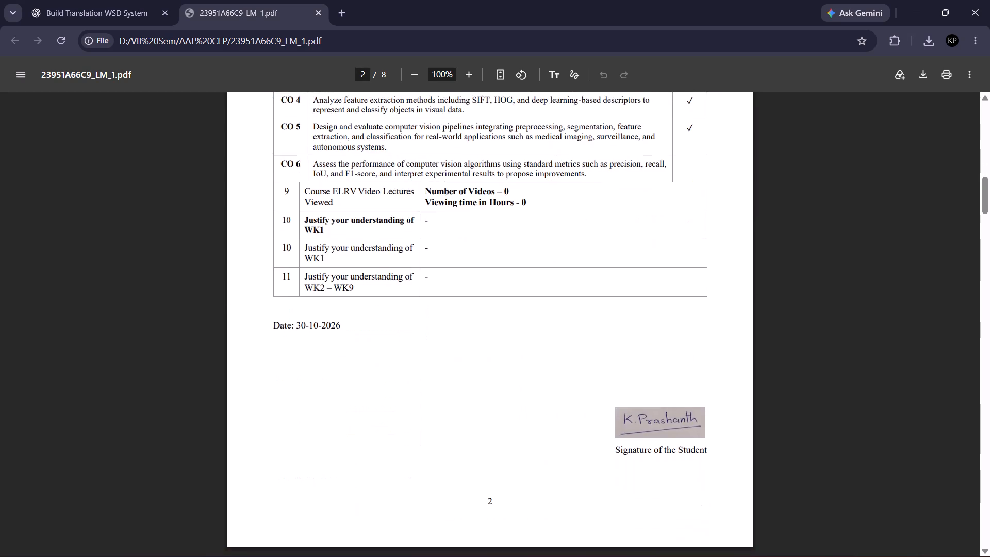
scroll(473, 303, "down", 8)
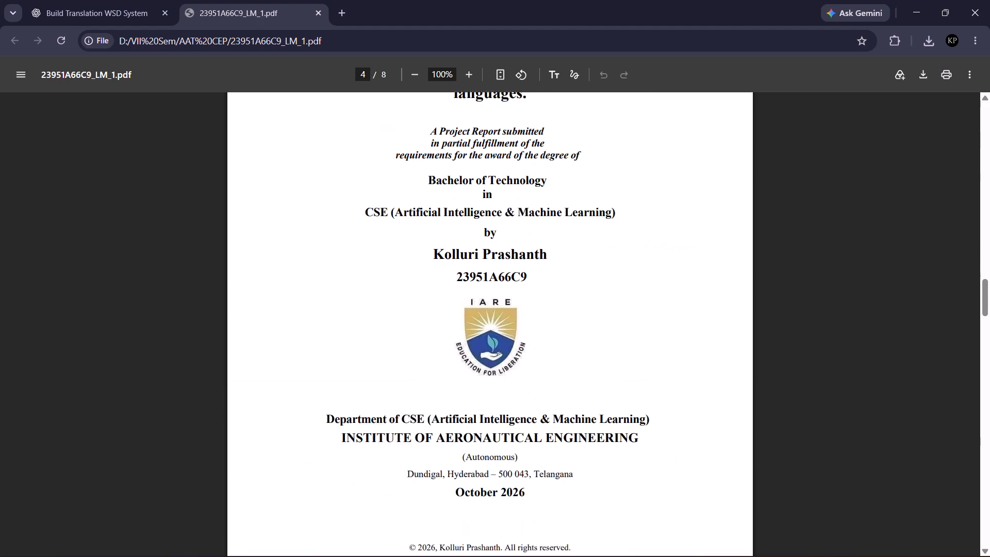
scroll(473, 303, "down", 8)
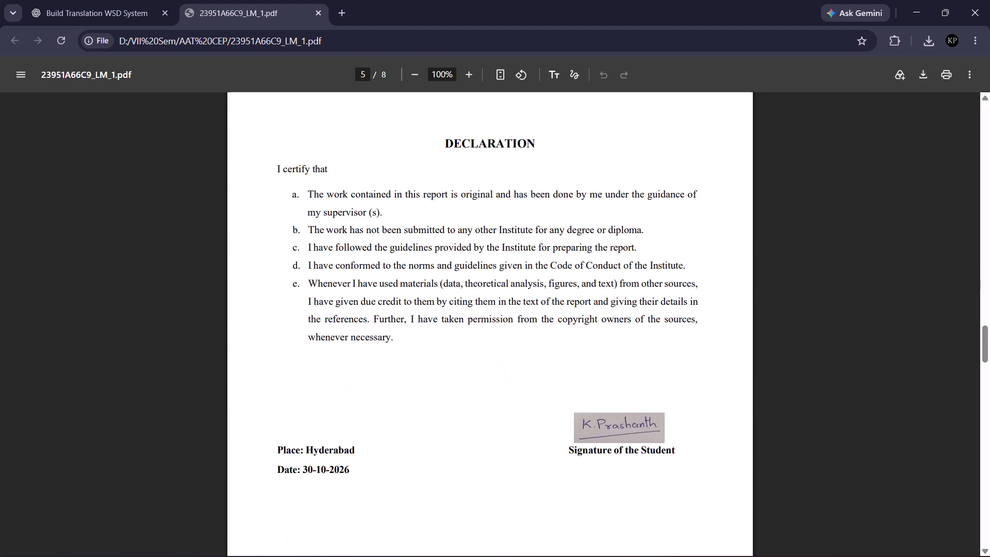
scroll(473, 303, "down", 7)
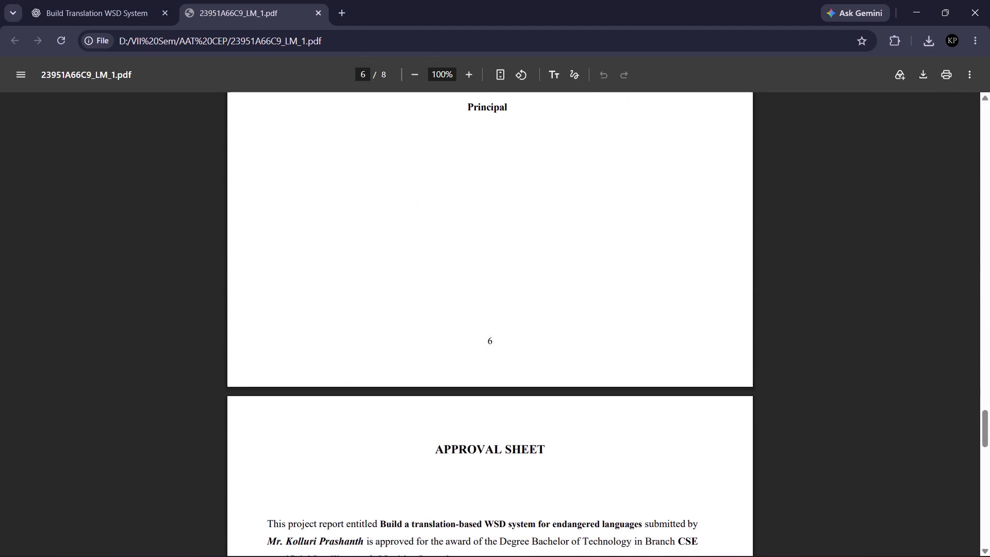
scroll(473, 303, "down", 5)
scroll(473, 303, "up", 1)
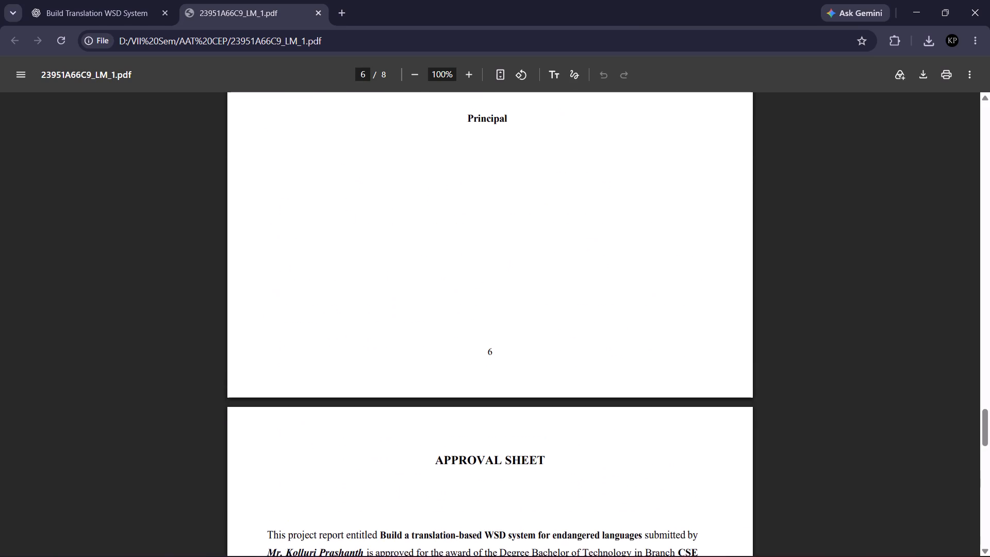
scroll(473, 303, "down", 8)
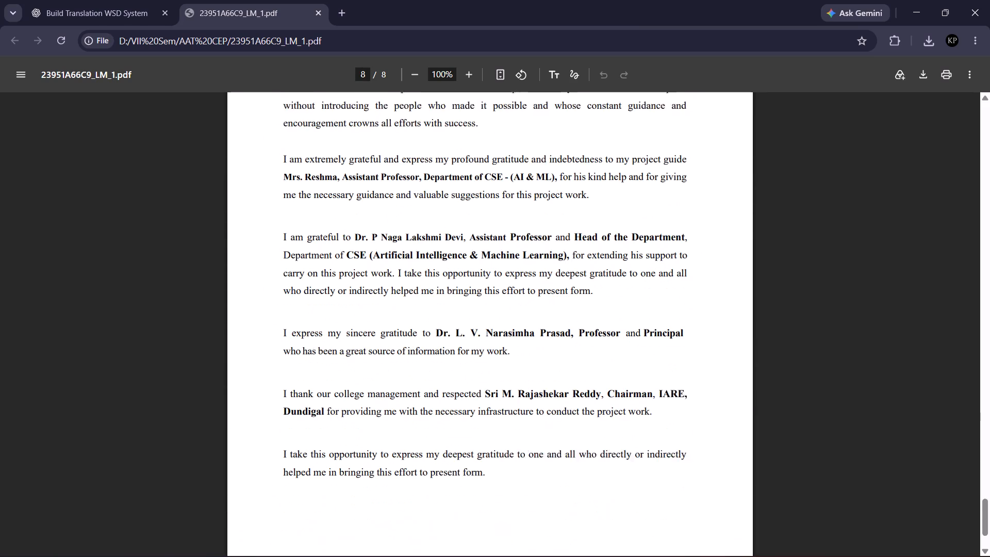
scroll(473, 303, "down", 5)
scroll(465, 453, "down", 2)
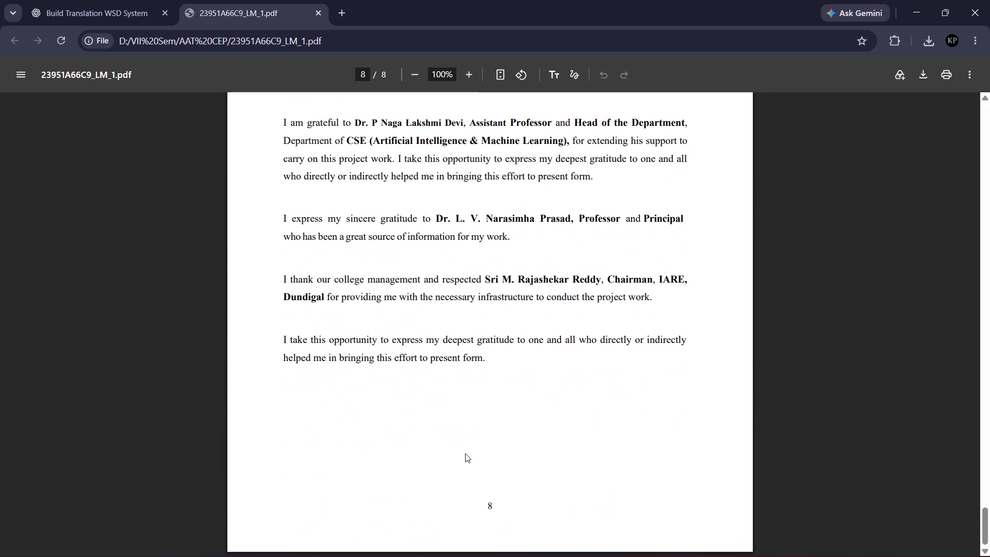
scroll(465, 453, "up", 1)
scroll(465, 453, "down", 4)
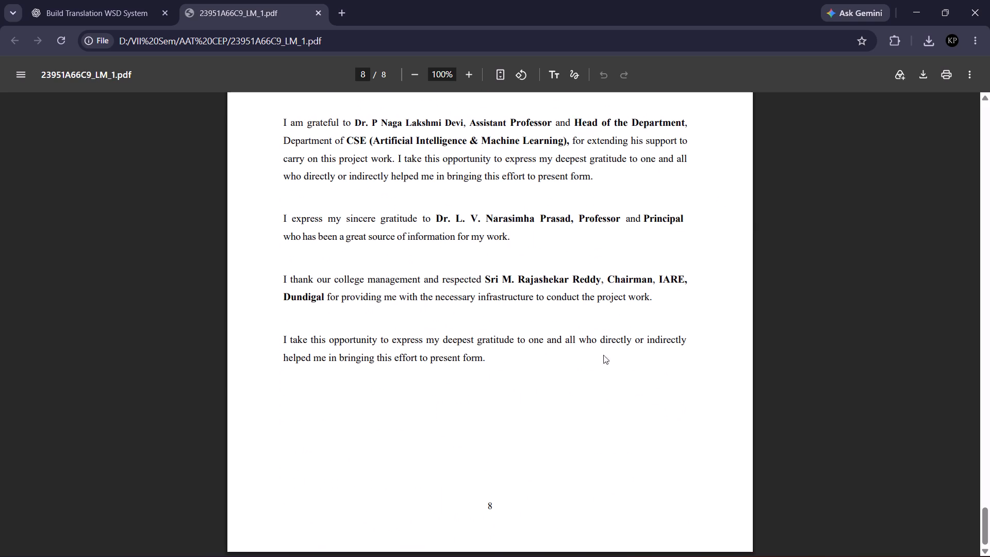
Close the LM_1 PDF window, check the contents page of the Translation_Based_WSD_Endangered_Languages_Report_Final Word document in Downloads, and close the document and folder.
left_click(986, 0)
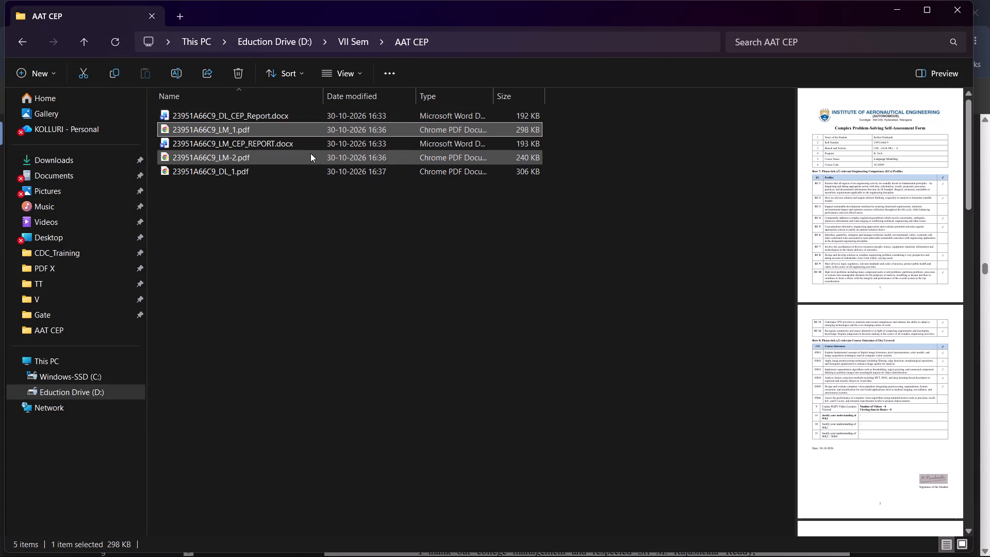
left_click(50, 154)
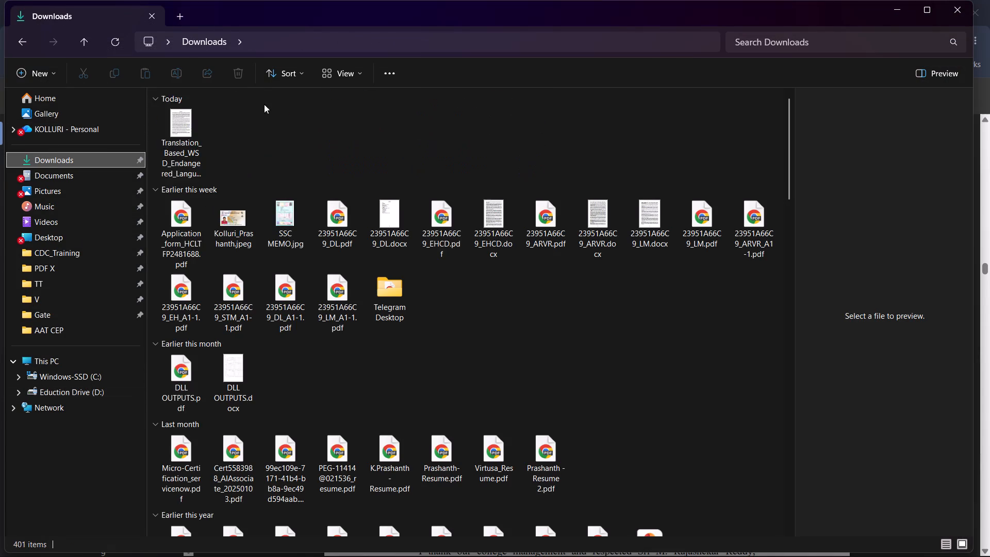
double_click(187, 130)
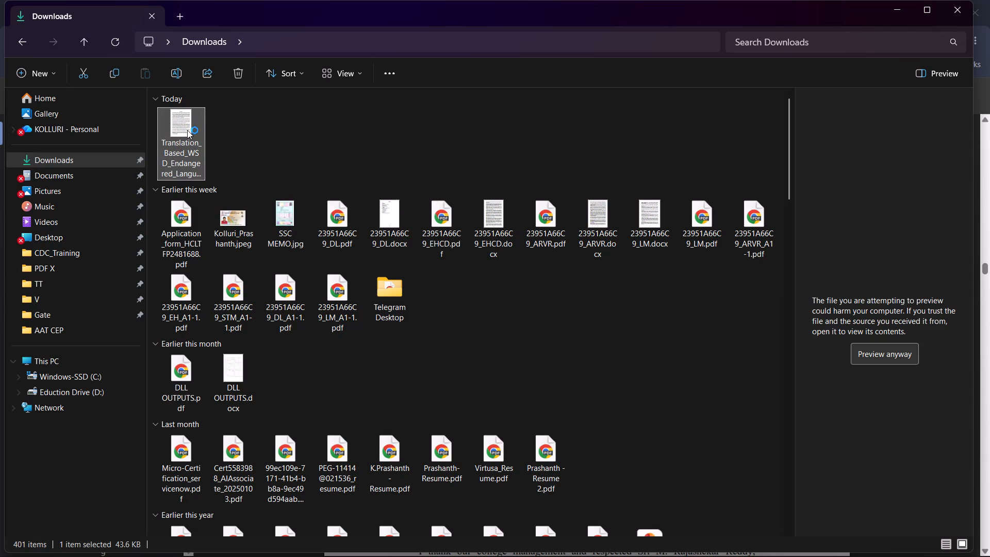
scroll(351, 321, "down", 2)
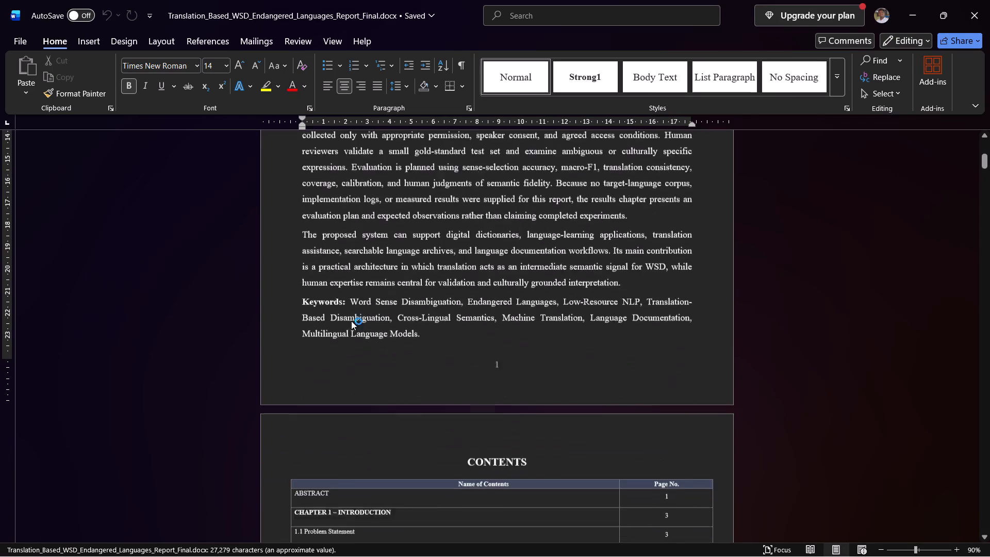
scroll(351, 321, "down", 1)
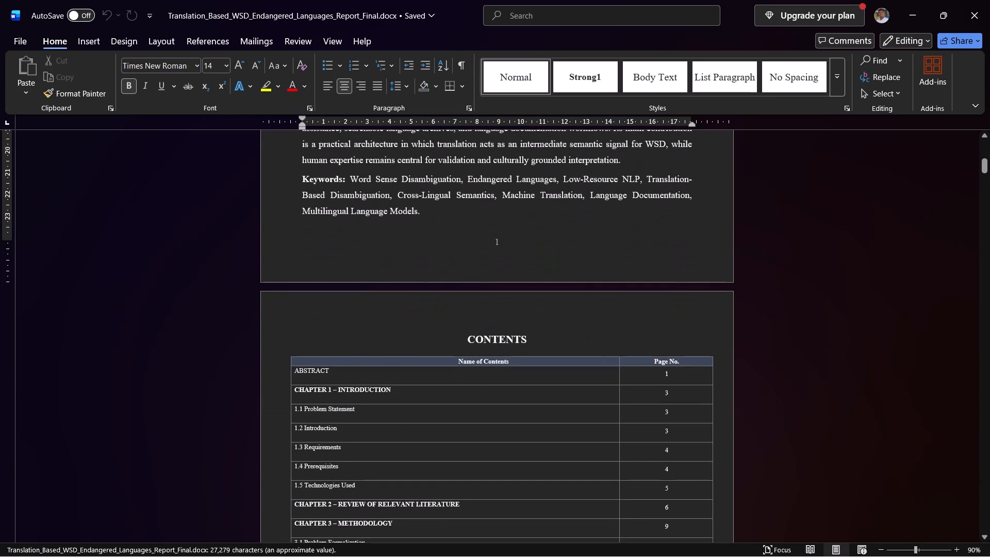
scroll(351, 321, "down", 1)
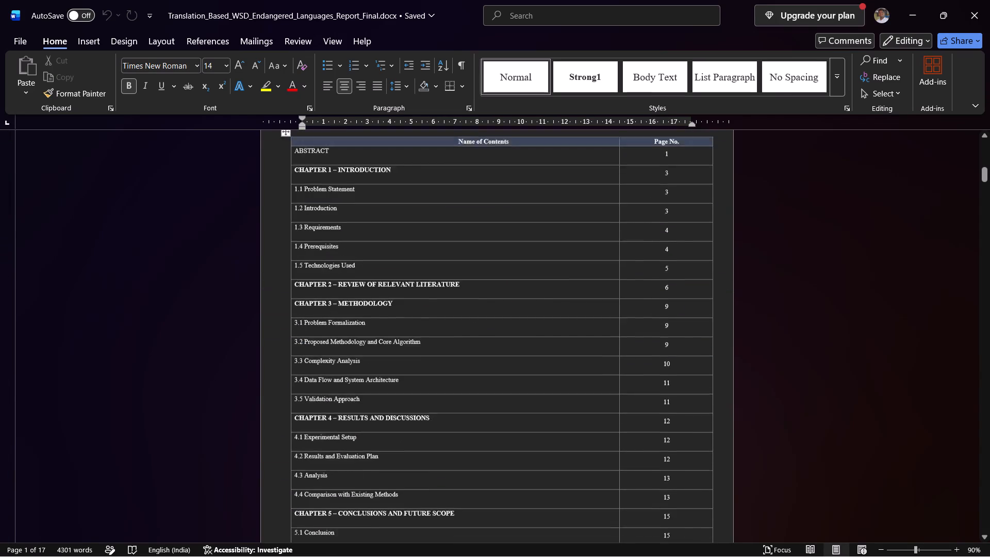
scroll(351, 321, "down", 2)
scroll(351, 321, "up", 2)
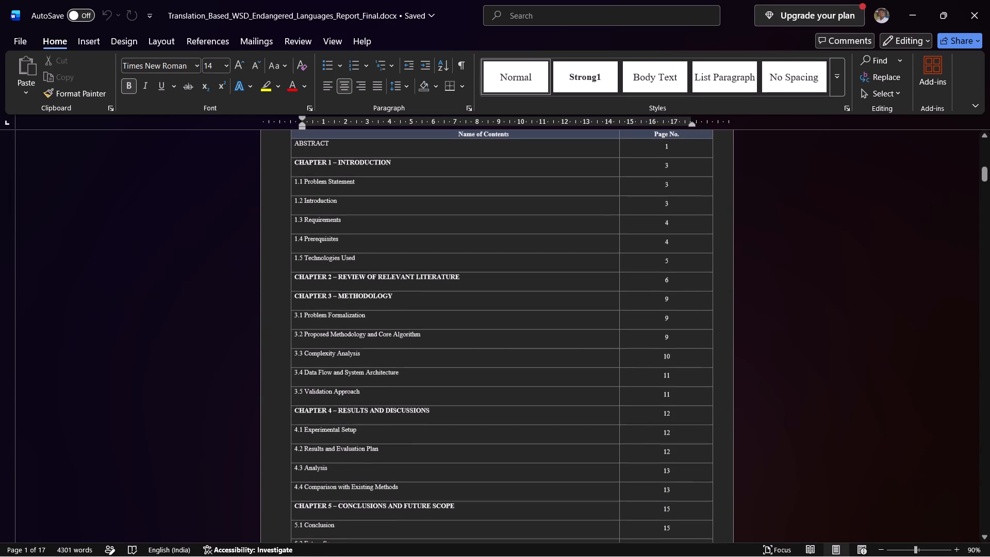
scroll(351, 321, "up", 1)
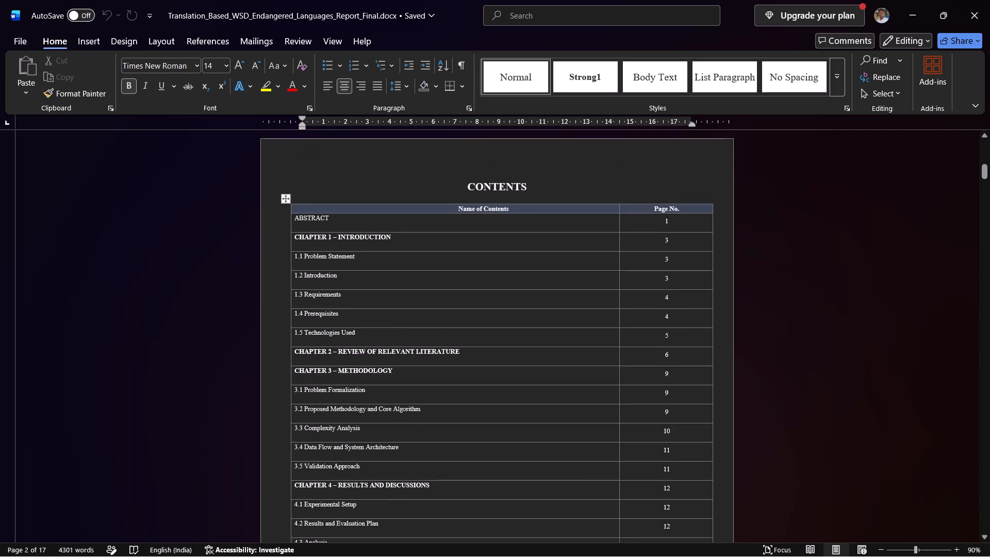
left_click(986, 0)
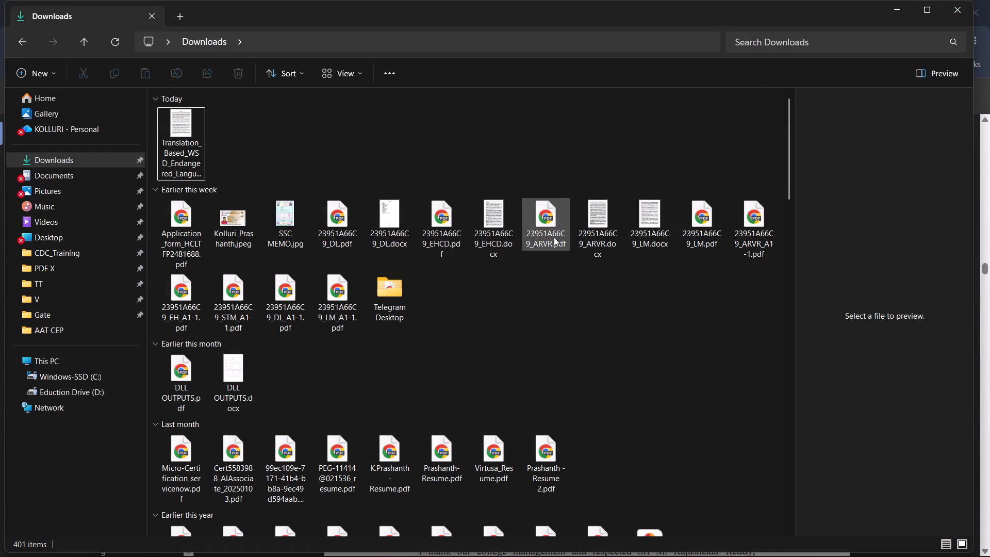
scroll(554, 237, "up", 1)
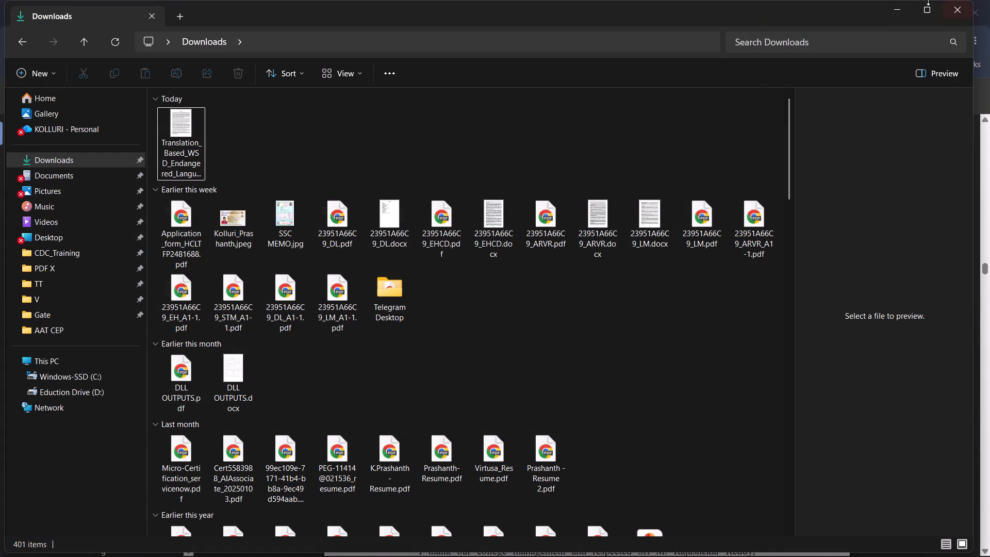
left_click(960, 3)
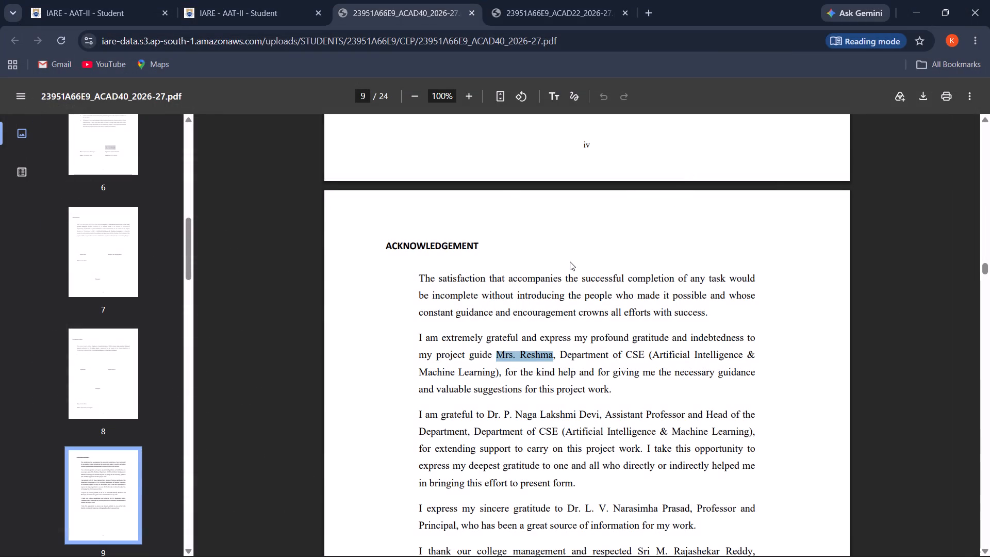
Examine the reference ACAD40 Language Models CEP report PDF from the self-assessment form through the opening chapters, and close its window.
left_click(570, 261)
scroll(570, 261, "up", 6)
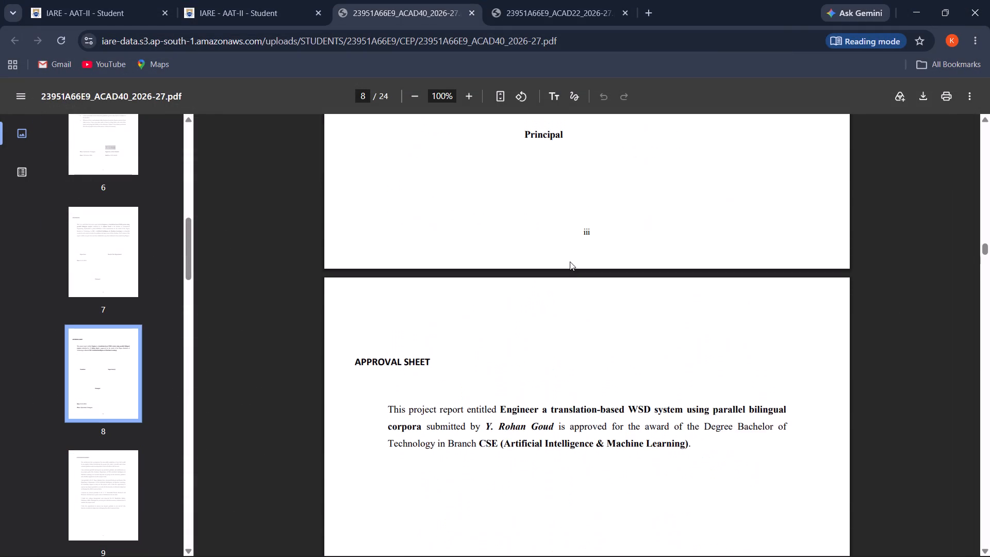
scroll(570, 261, "up", 6)
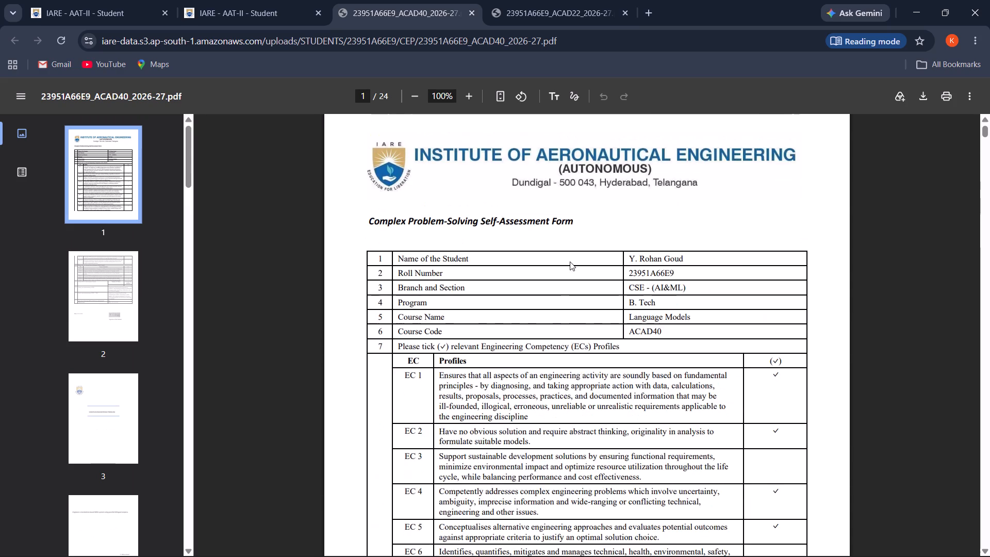
scroll(570, 261, "down", 7)
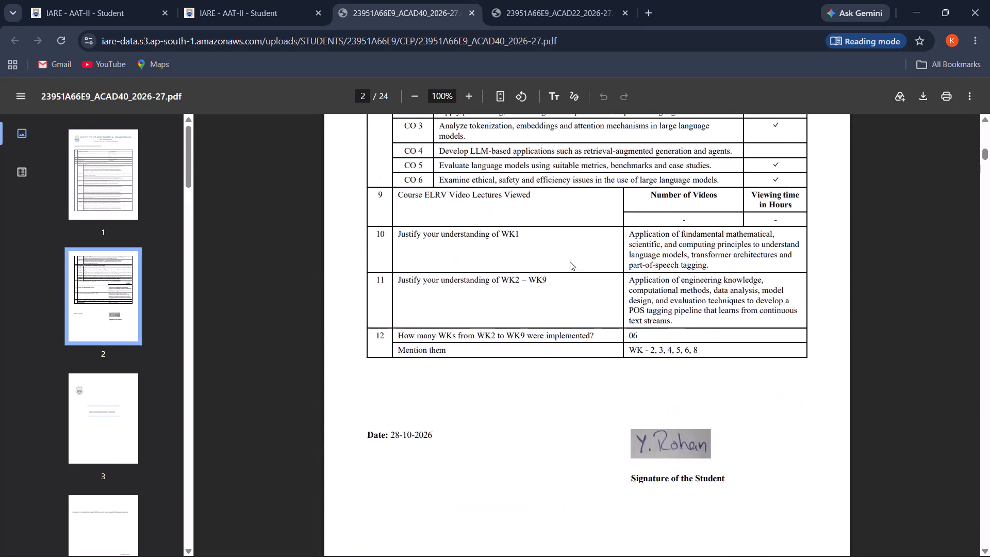
scroll(570, 261, "down", 8)
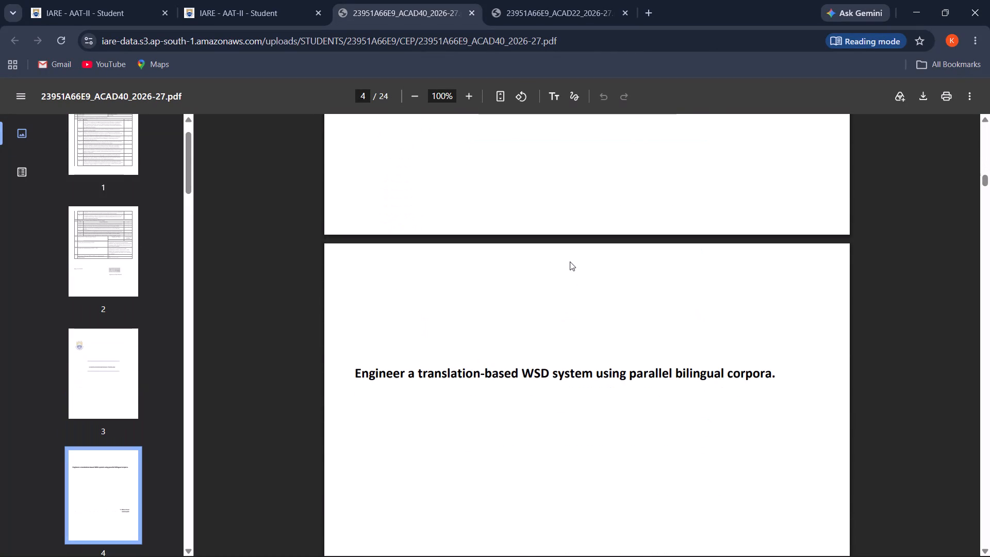
scroll(570, 261, "down", 6)
scroll(570, 261, "up", 5)
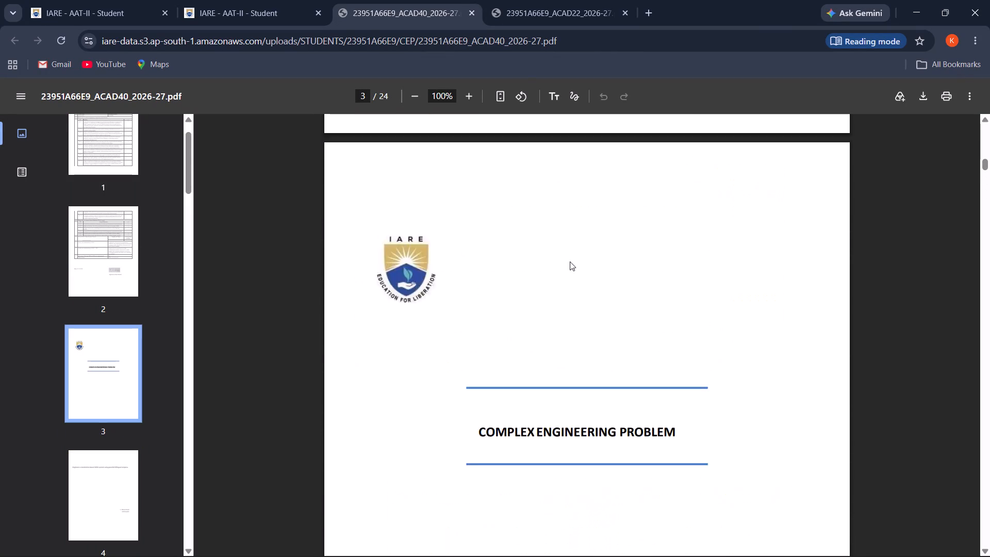
scroll(570, 261, "down", 5)
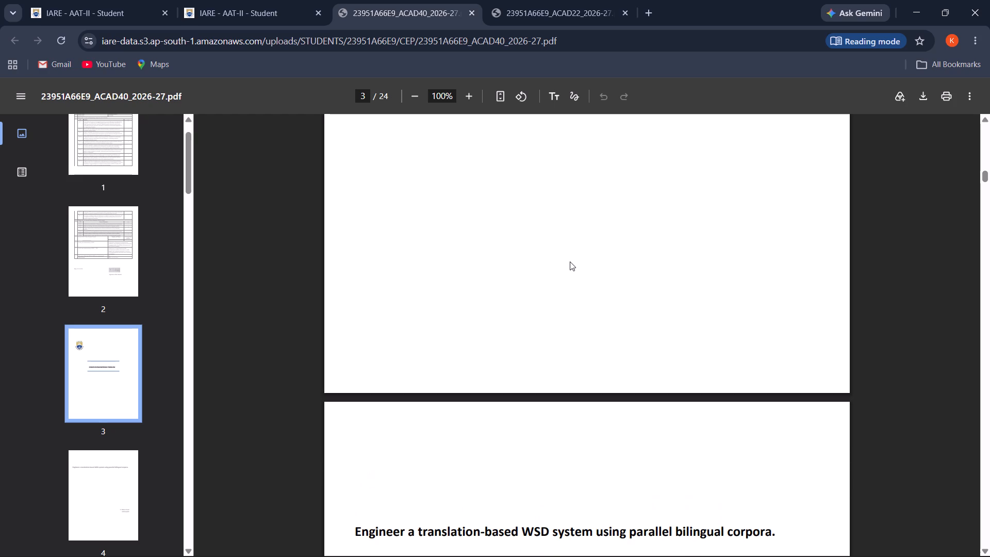
scroll(570, 261, "down", 7)
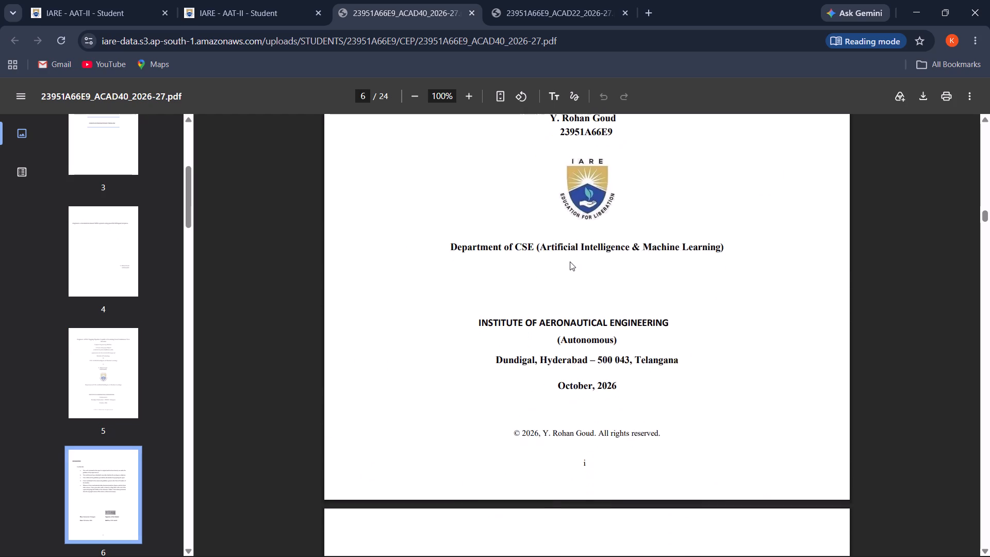
scroll(570, 261, "down", 10)
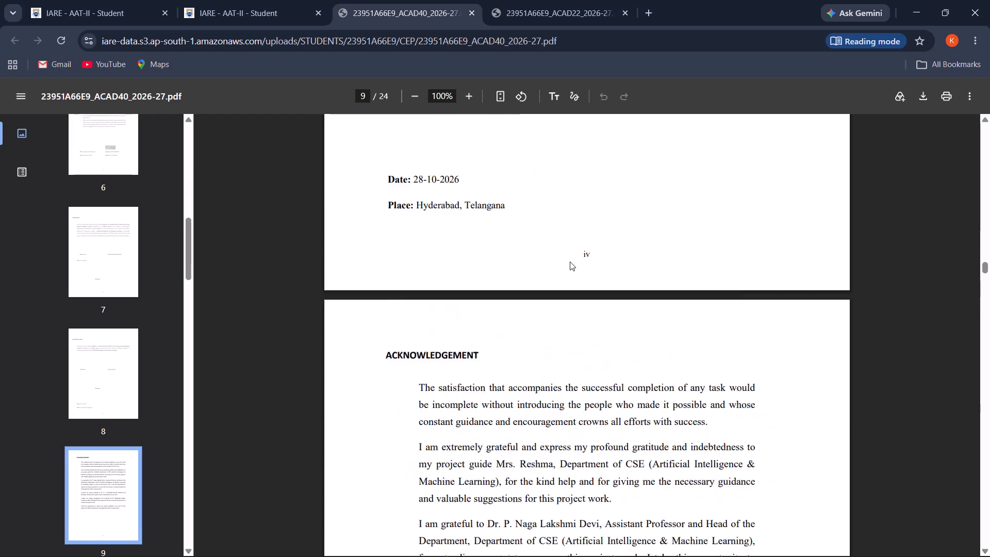
scroll(570, 261, "down", 7)
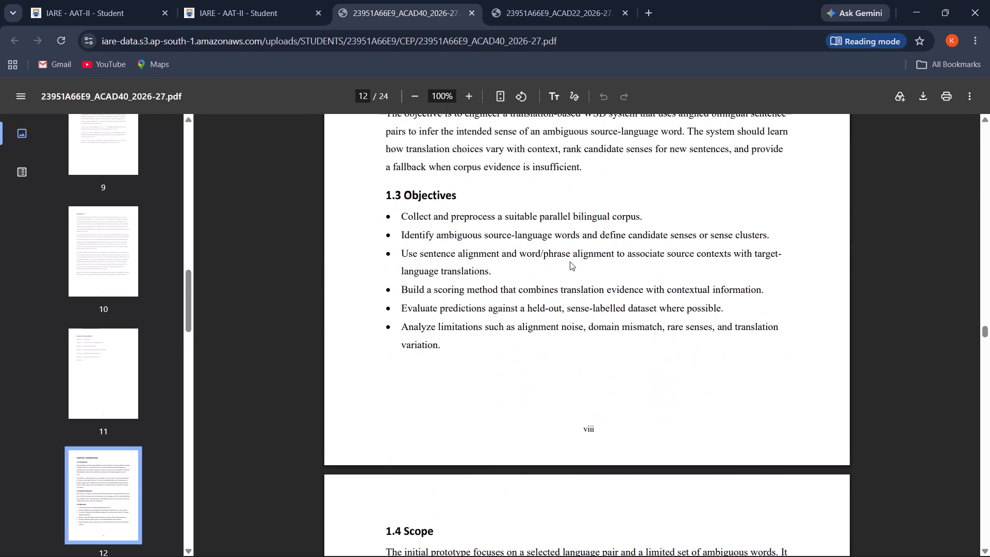
scroll(570, 261, "down", 2)
scroll(570, 261, "up", 1)
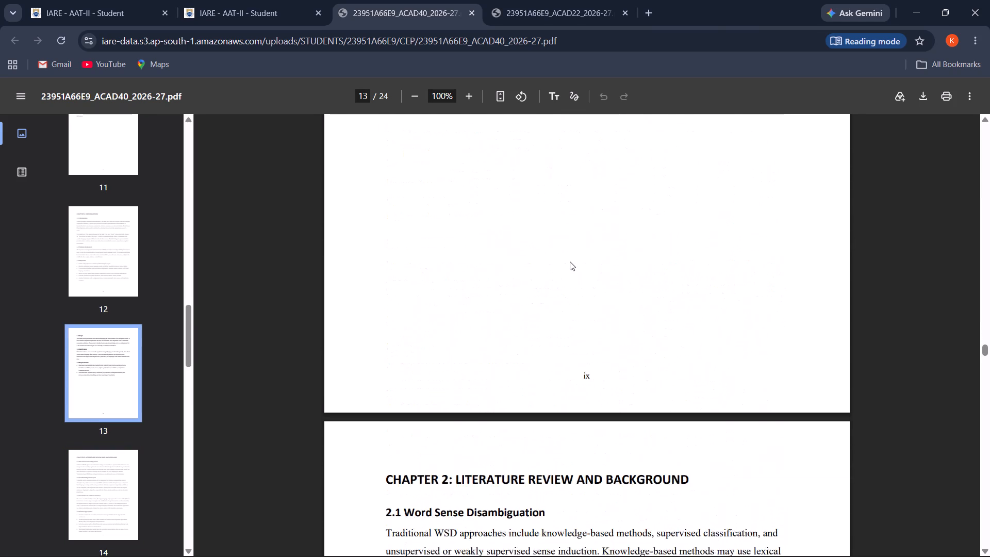
scroll(570, 261, "up", 2)
scroll(570, 261, "down", 2)
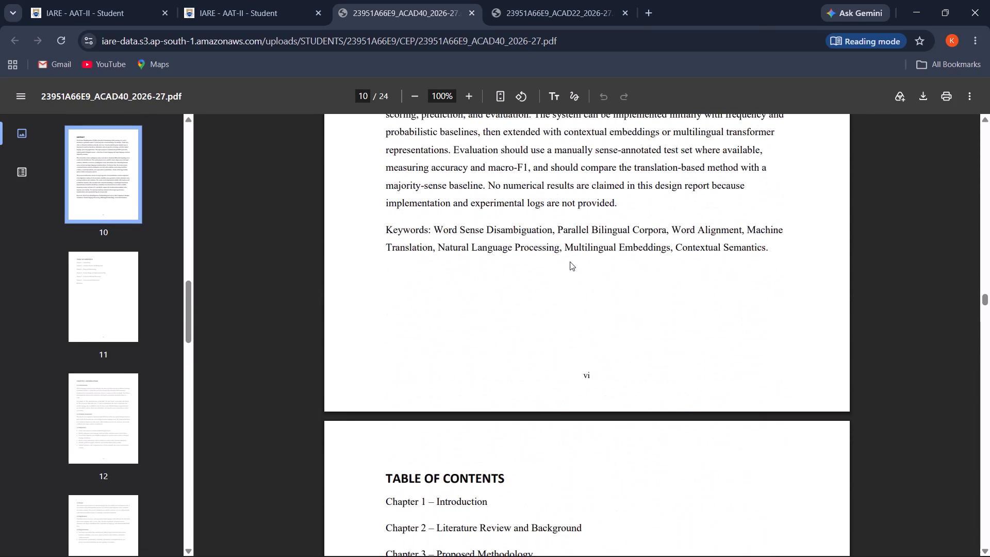
scroll(570, 261, "down", 1)
left_click(989, 0)
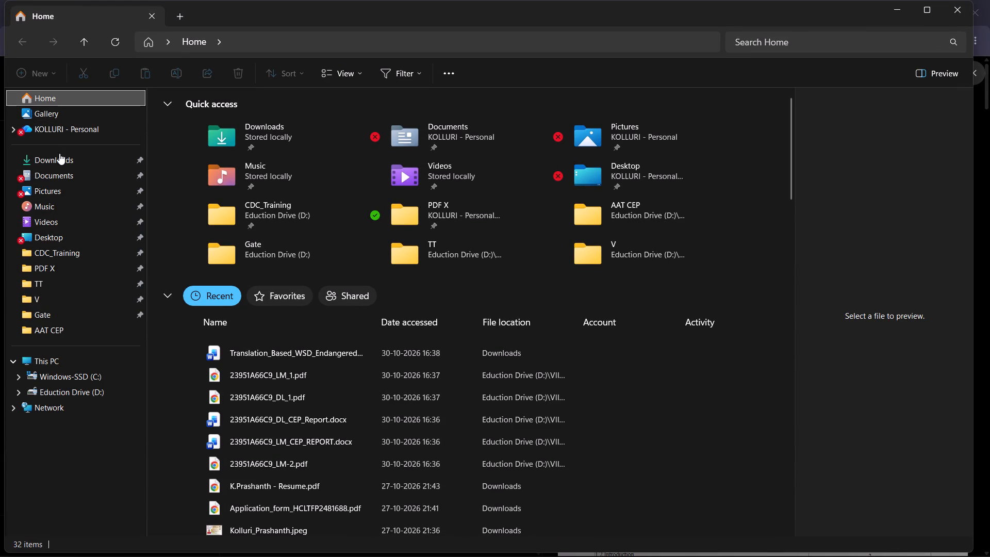
left_click(52, 166)
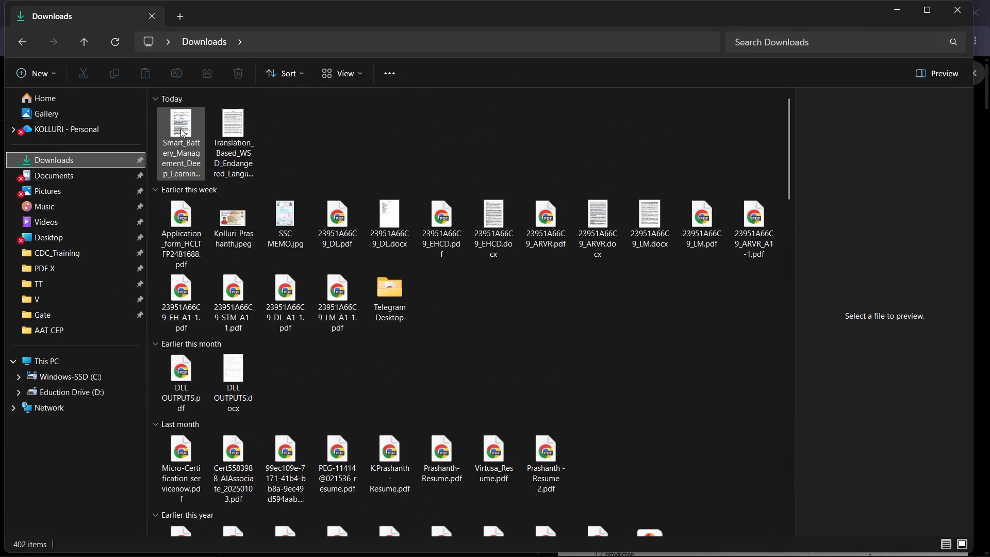
double_click(177, 128)
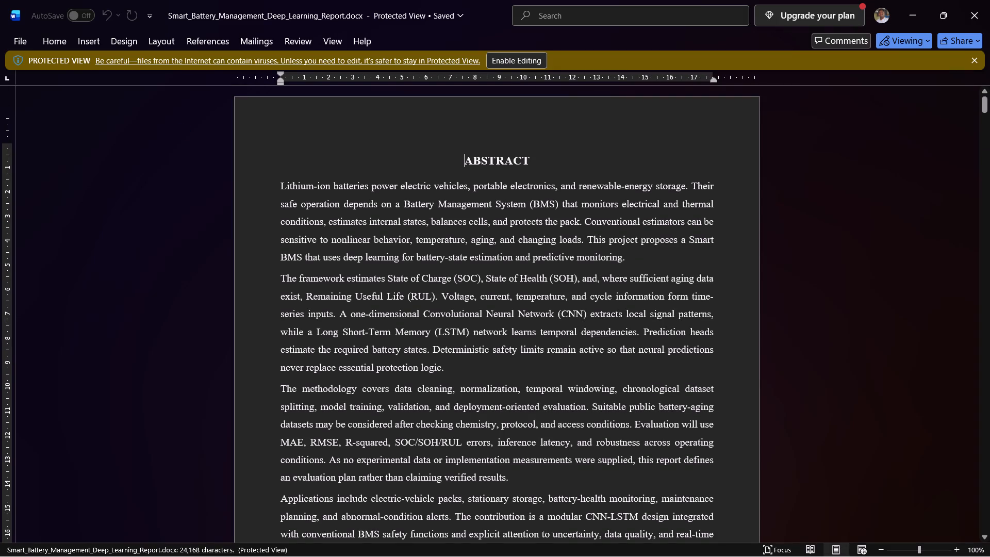
scroll(352, 255, "down", 3)
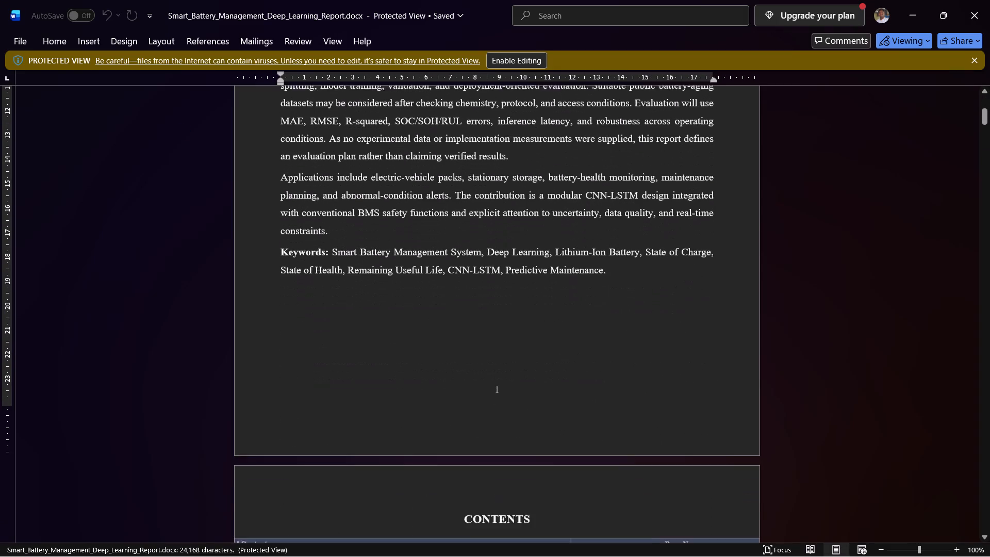
scroll(352, 255, "up", 4)
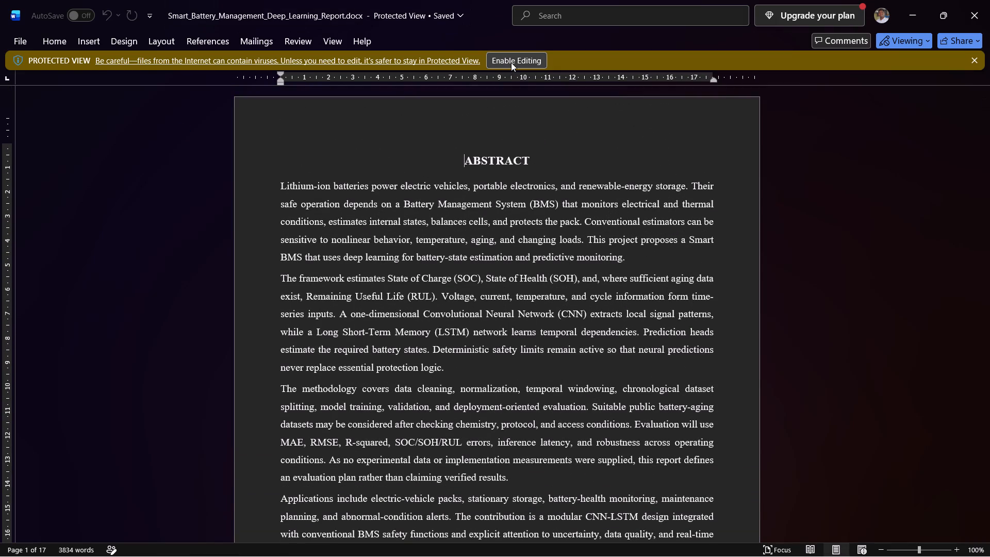
left_click(511, 62)
Move the contents table inside the page, narrow its page-number column so the table is about 19 cm wide, and save the document.
scroll(466, 273, "down", 2)
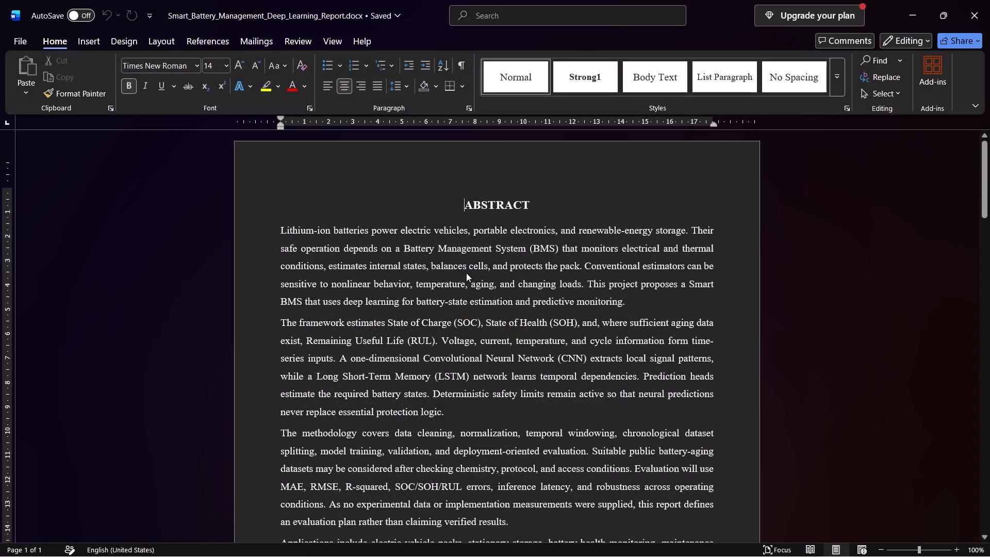
scroll(466, 273, "down", 8)
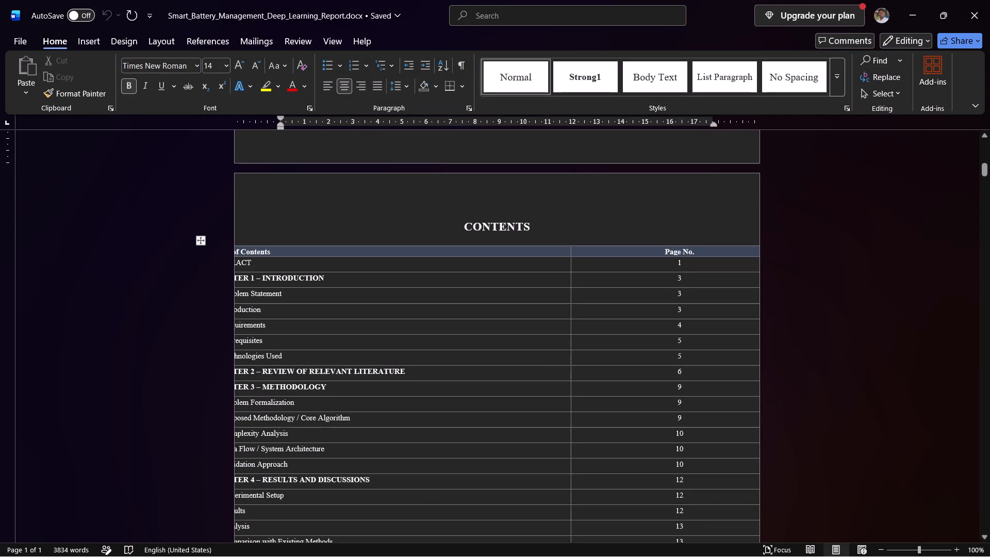
left_click_drag(200, 238, 253, 239)
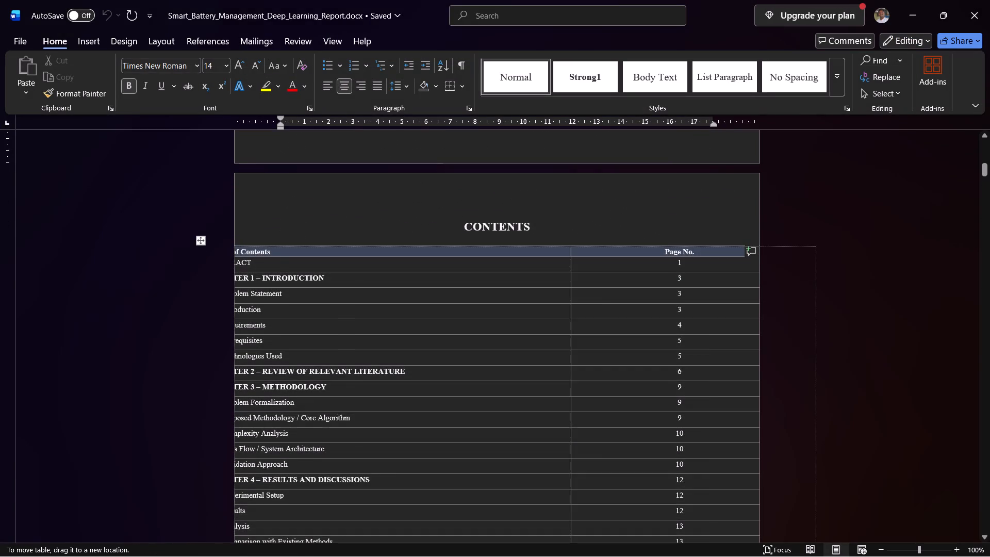
left_click_drag(253, 239, 253, 238)
left_click_drag(231, 237, 249, 238)
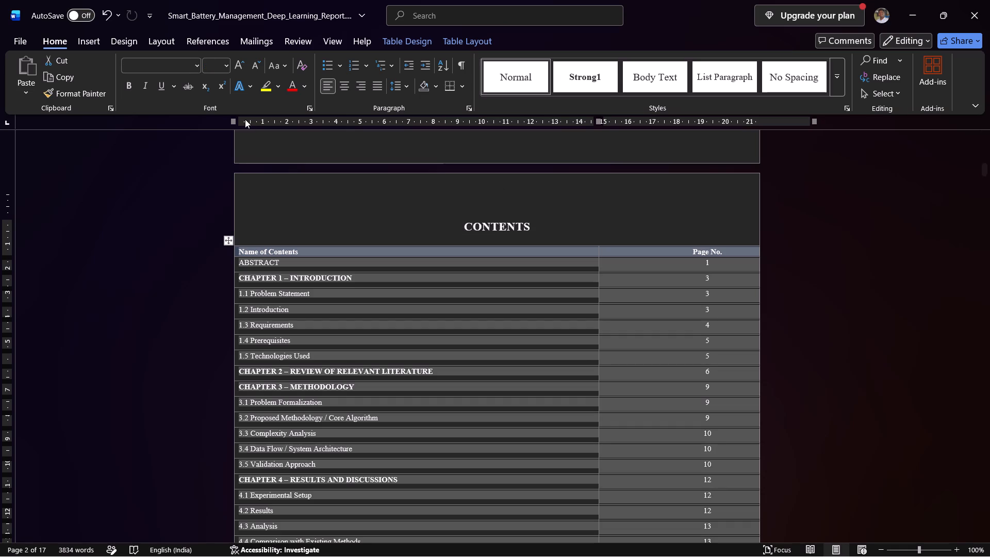
left_click_drag(233, 119, 262, 122)
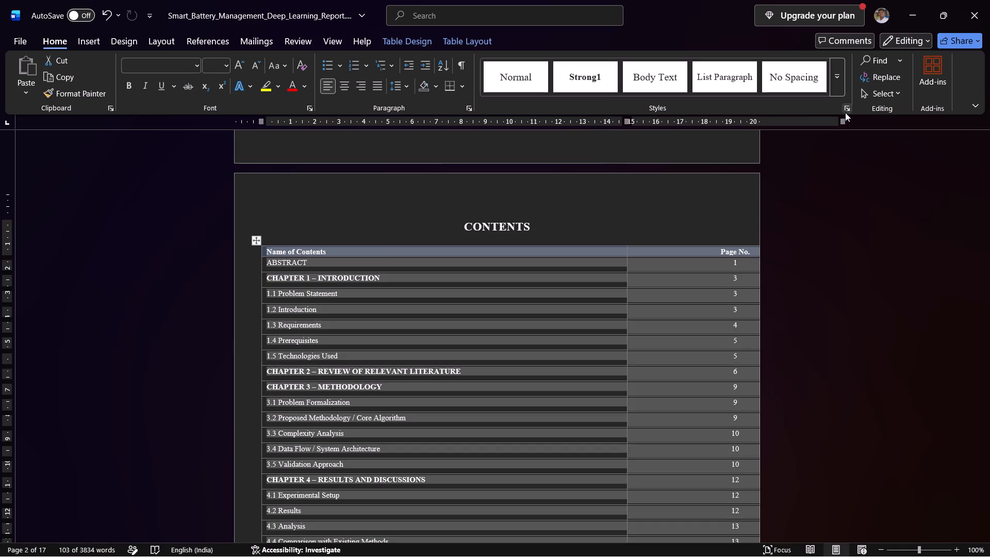
left_click_drag(839, 121, 741, 121)
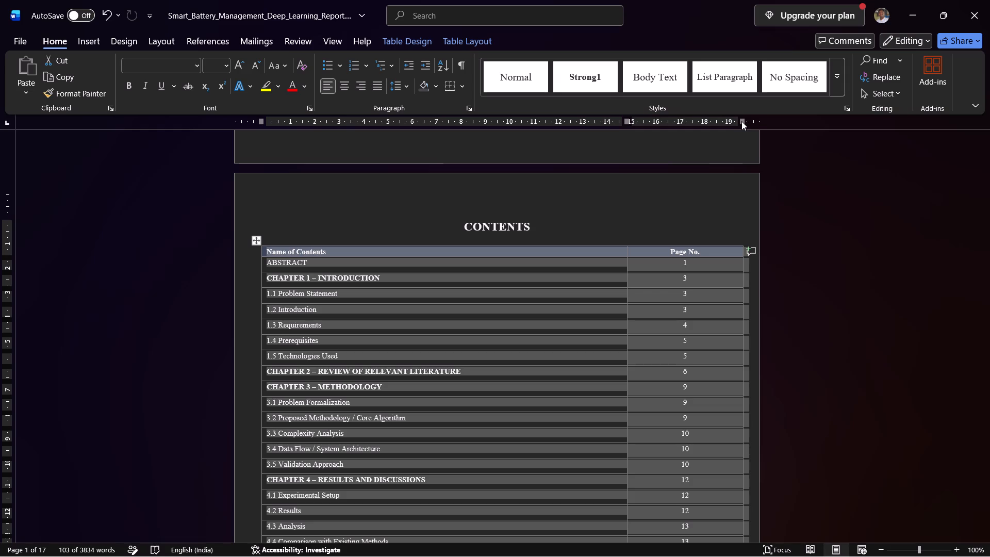
left_click_drag(741, 121, 728, 121)
key("ctrl+s")
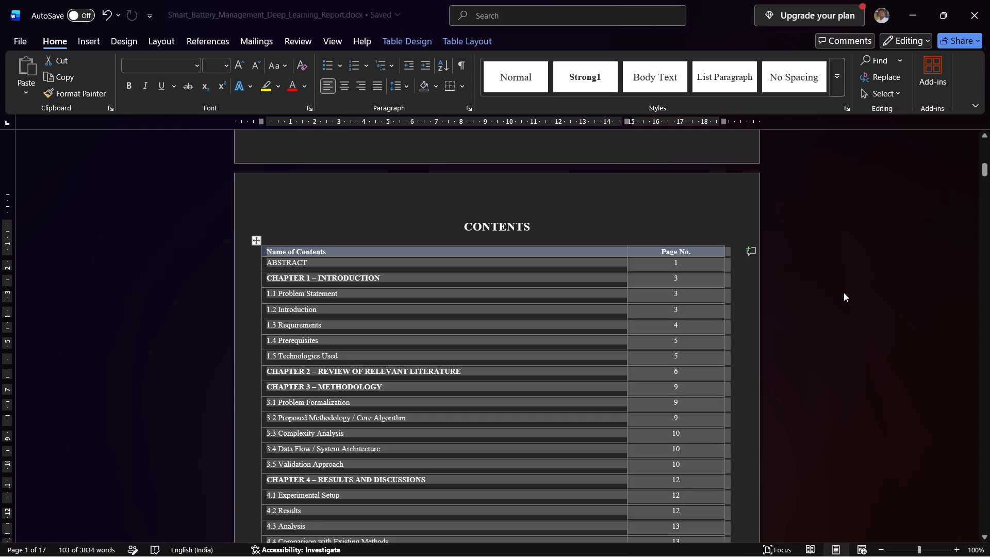
left_click(844, 292)
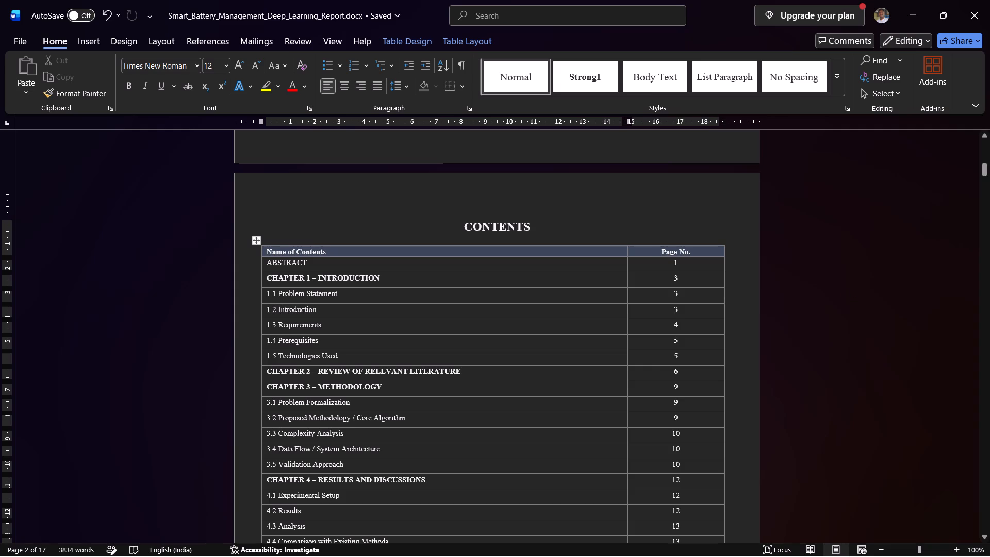
Review the report's pages from the contents table through Chapter 3 Methodology, and save the document.
scroll(705, 325, "down", 3)
scroll(705, 325, "up", 1)
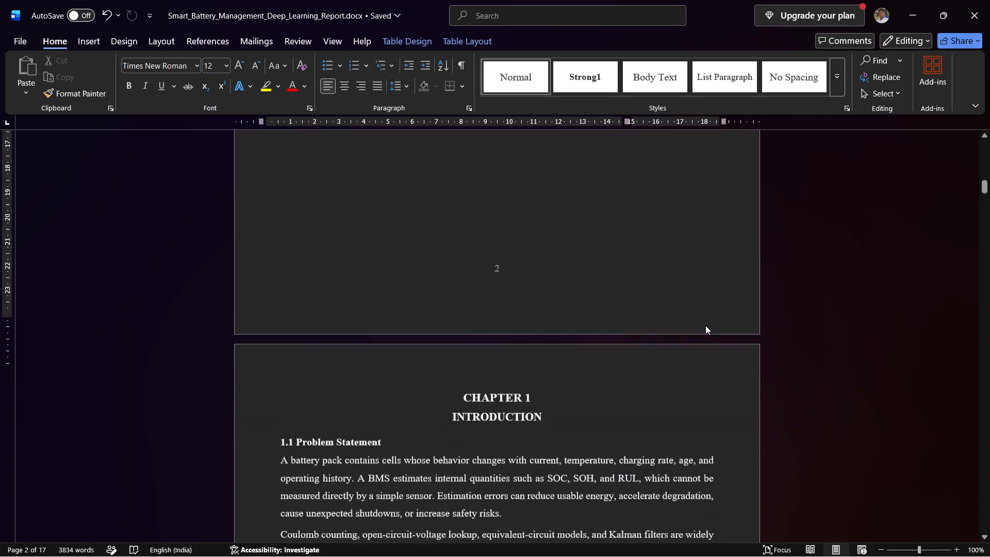
scroll(705, 325, "up", 1)
scroll(705, 325, "down", 4)
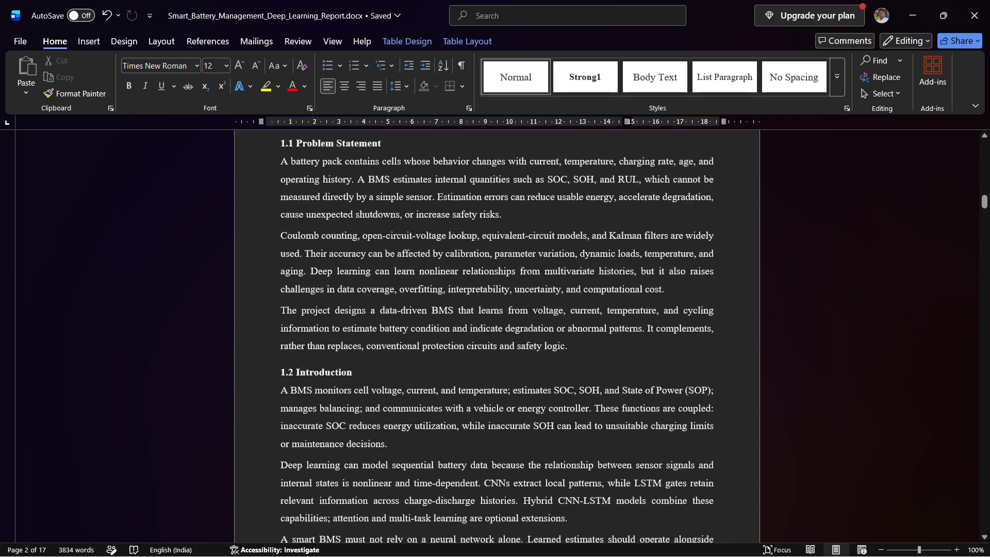
scroll(705, 325, "down", 7)
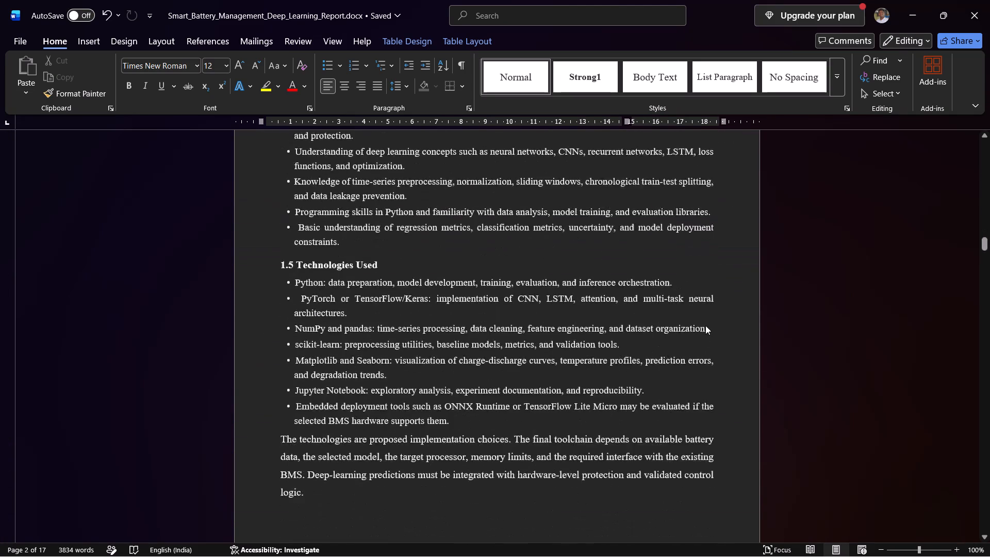
scroll(705, 325, "down", 4)
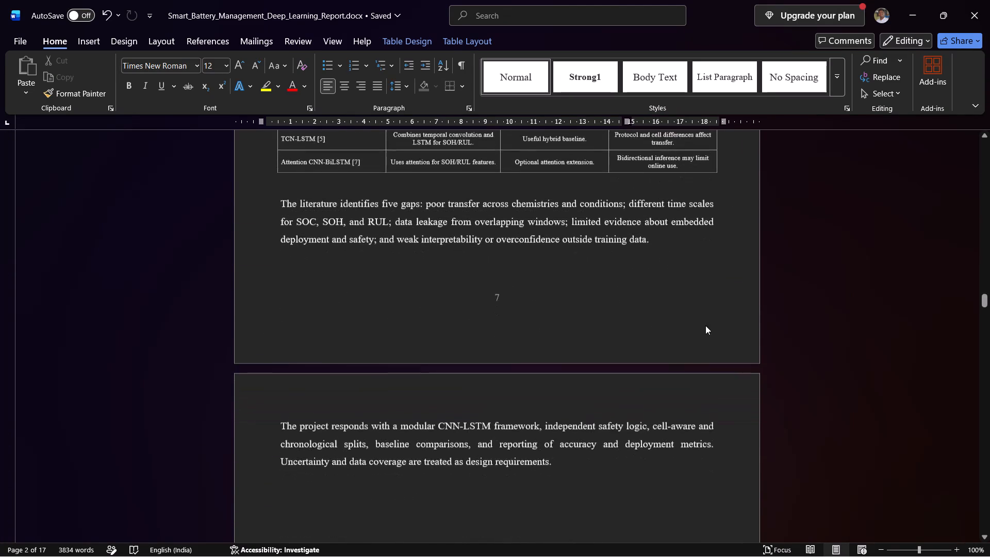
scroll(705, 325, "down", 1)
right_click(705, 325)
scroll(705, 325, "down", 3)
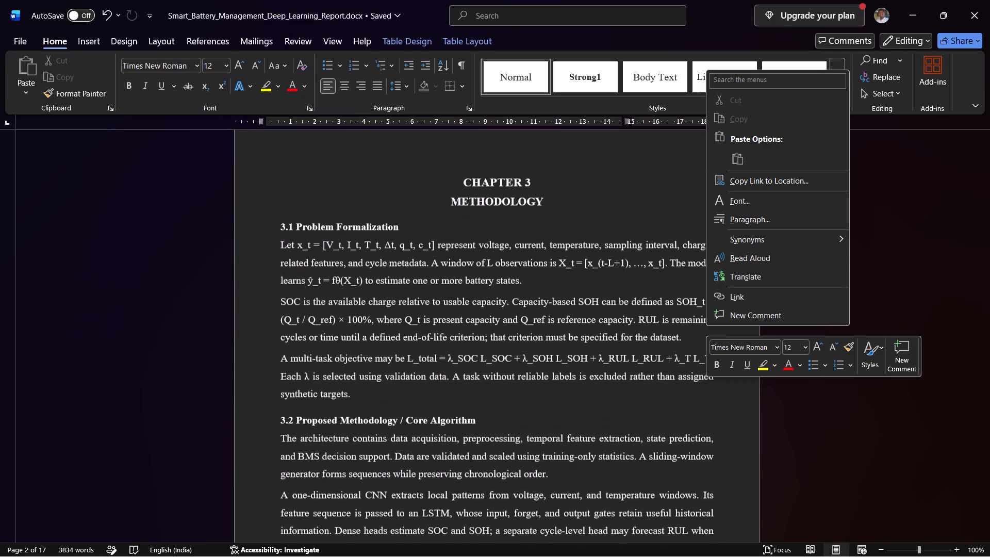
left_click(578, 278)
scroll(578, 278, "down", 2)
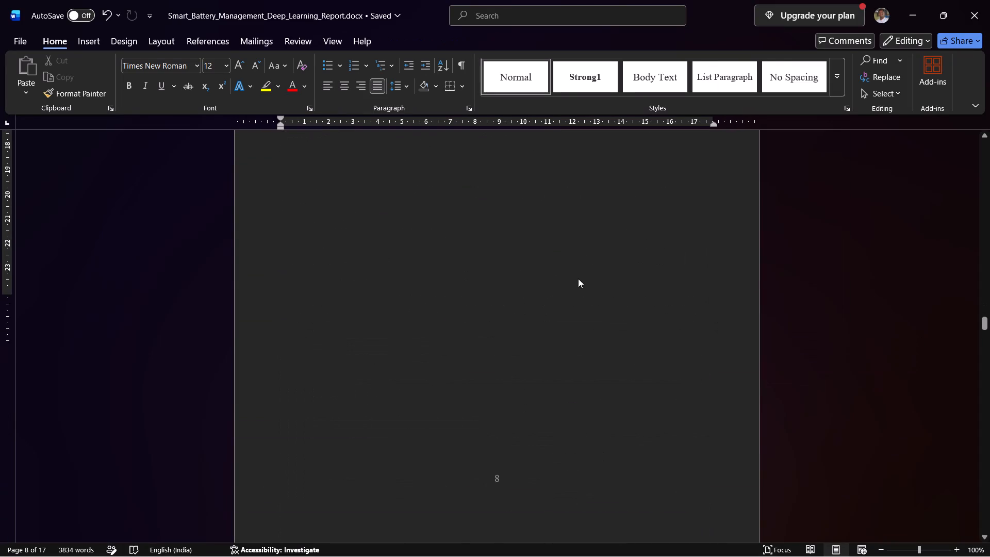
scroll(578, 278, "down", 2)
key("ctrl+s")
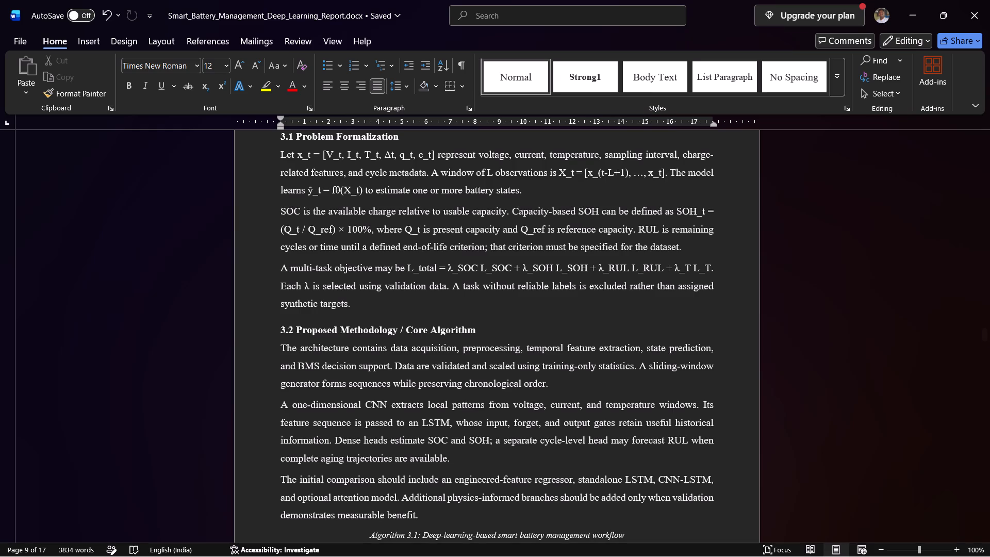
left_click(578, 278)
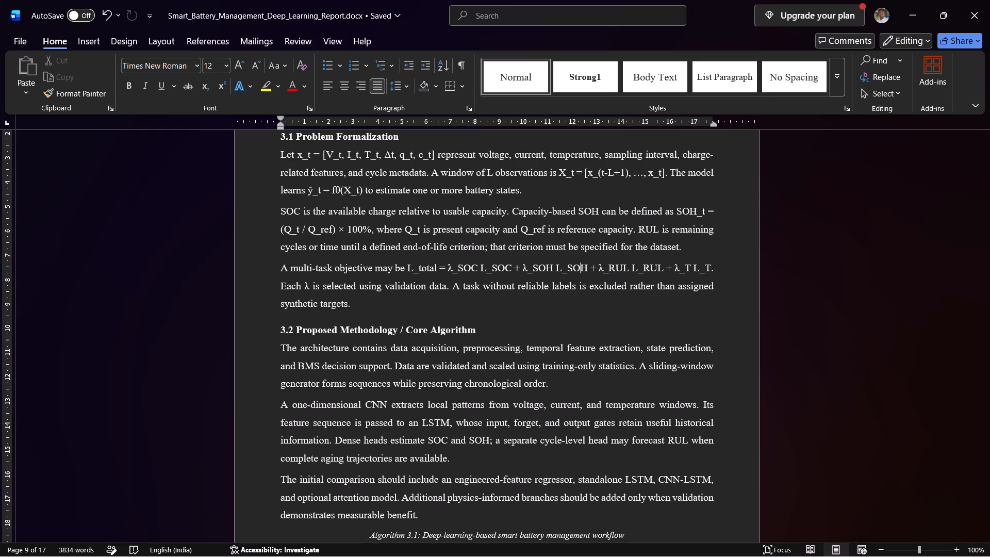